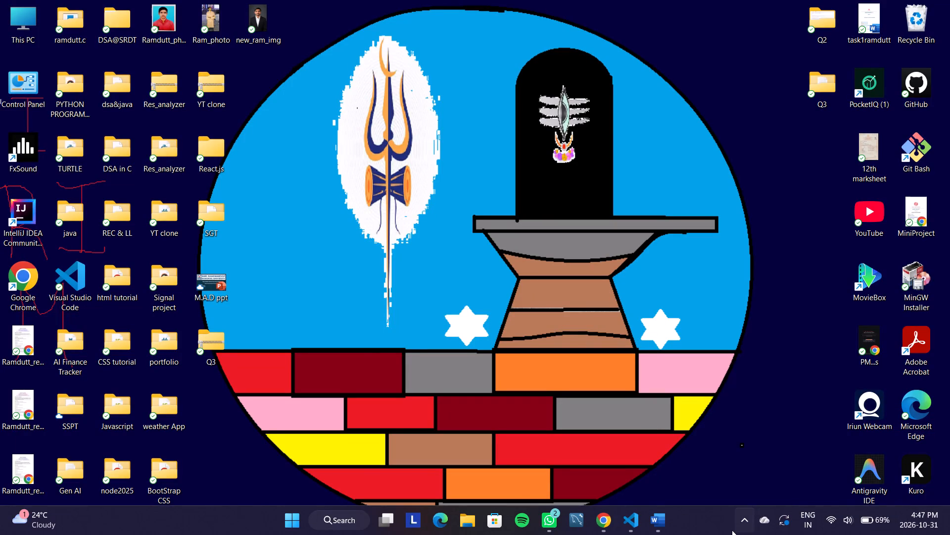
Open the recent document FRUGAL TESTING ASSIGNMENT in Word, then minimize it to return to the desktop.
{"action": "left_click", "coordinate": [656, 529]}
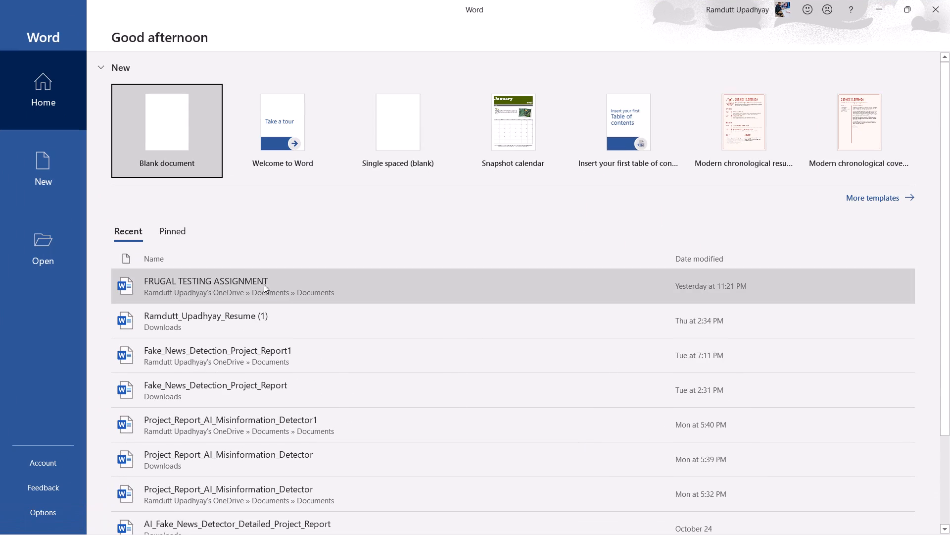
{"action": "left_click", "coordinate": [268, 288]}
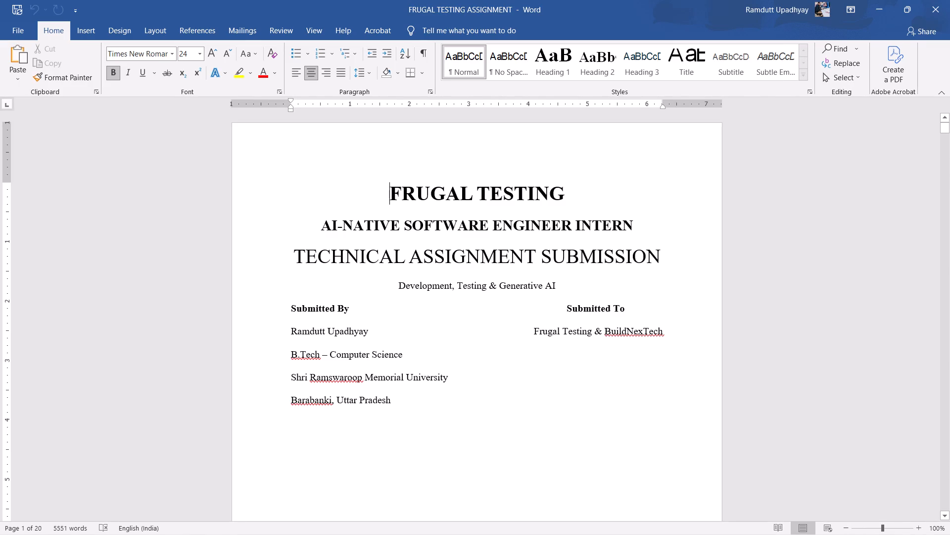
{"action": "left_click", "coordinate": [885, 9]}
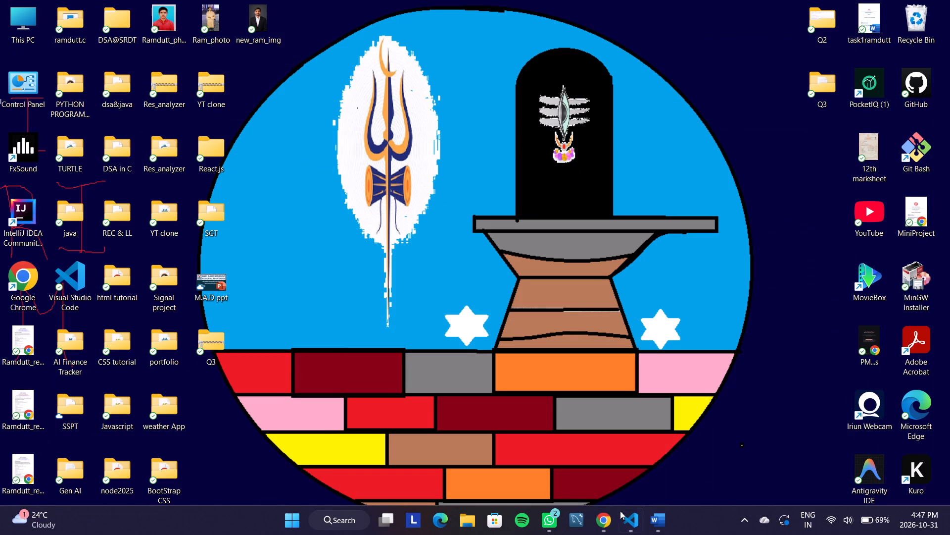
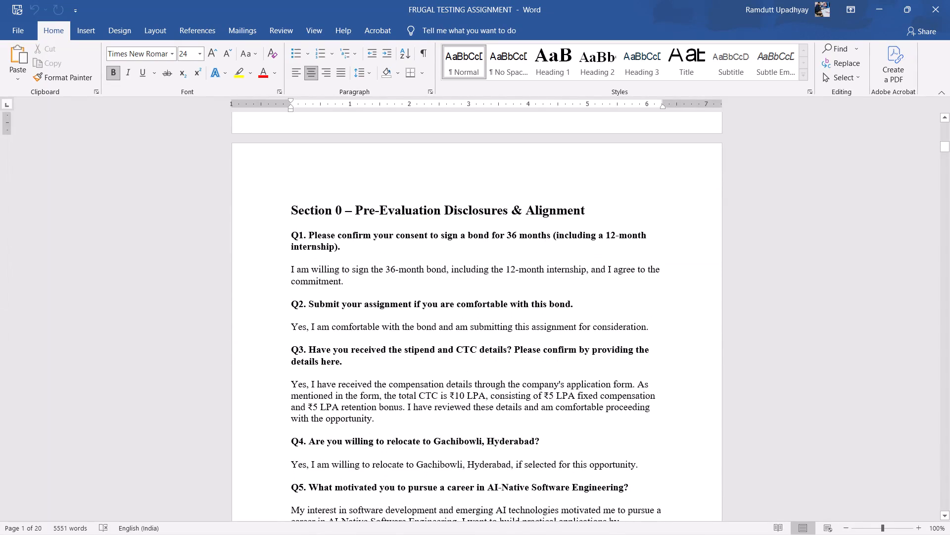
Look through the assignment from the Section 0 disclosure answers to the start of Section B, ending back at Section 0.
{"action": "scroll", "coordinate": [568, 399], "scroll_direction": "down", "scroll_amount": 13}
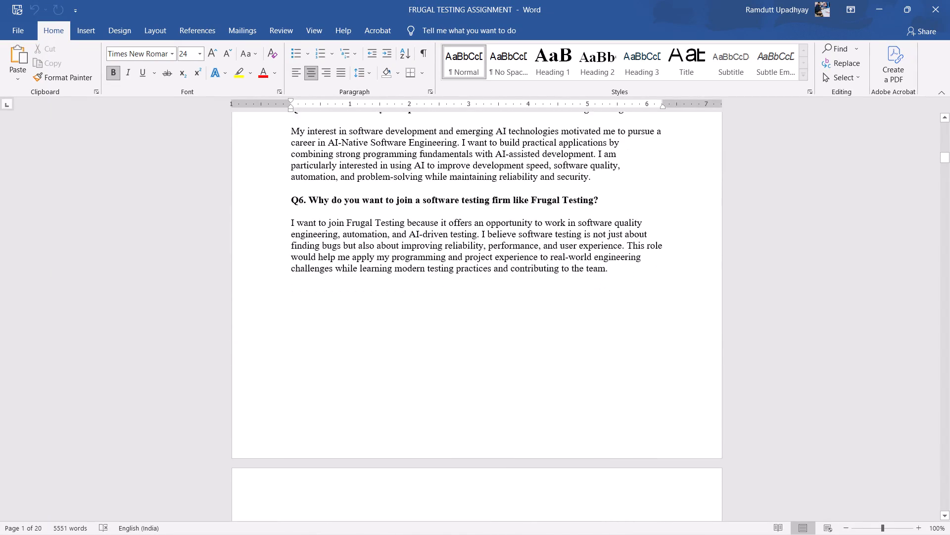
{"action": "scroll", "coordinate": [568, 399], "scroll_direction": "down", "scroll_amount": 20}
{"action": "scroll", "coordinate": [568, 399], "scroll_direction": "down", "scroll_amount": 4}
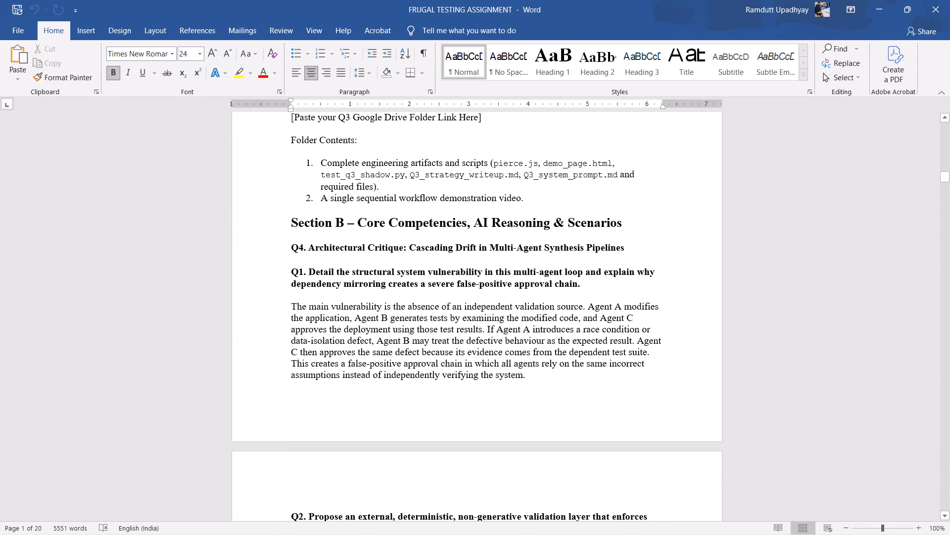
{"action": "scroll", "coordinate": [568, 398], "scroll_direction": "up", "scroll_amount": 20}
{"action": "scroll", "coordinate": [568, 398], "scroll_direction": "up", "scroll_amount": 11}
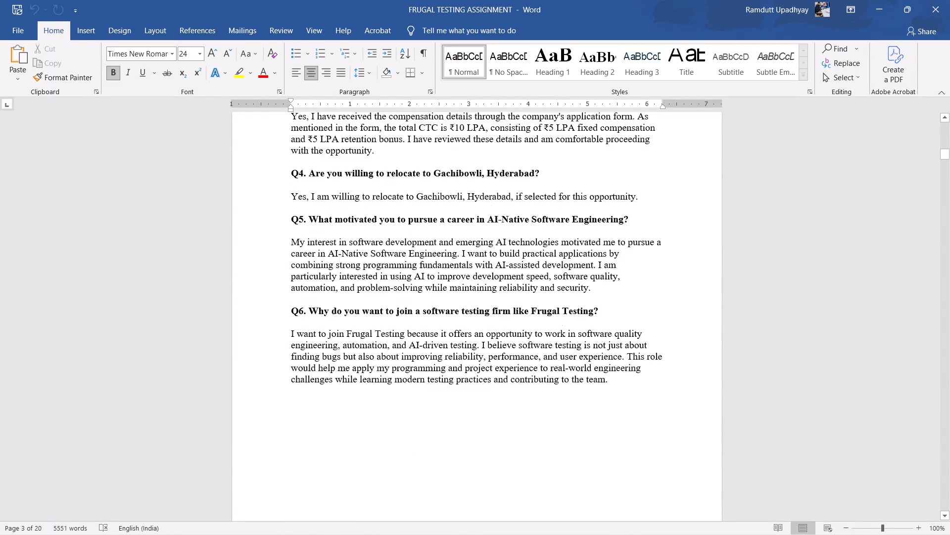
{"action": "scroll", "coordinate": [568, 381], "scroll_direction": "up", "scroll_amount": 6}
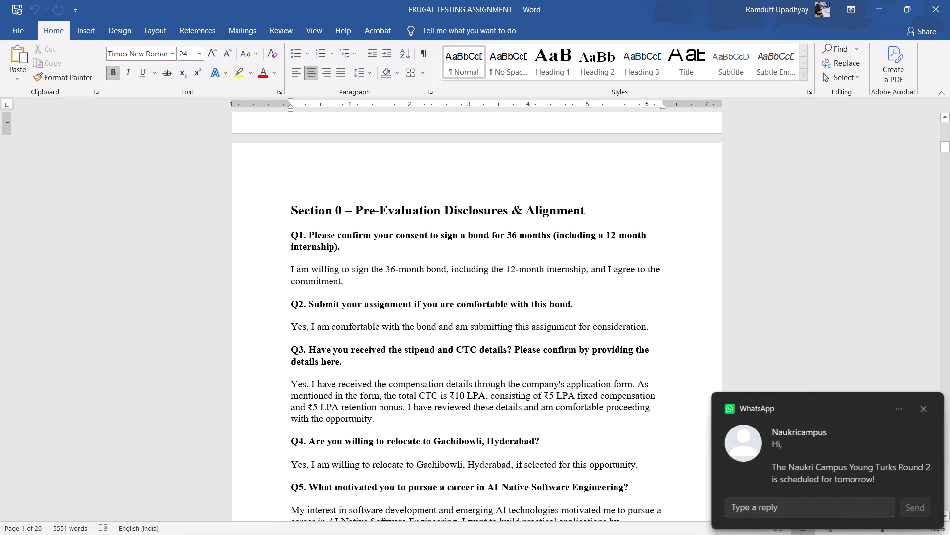
Dismiss the WhatsApp notification covering the document.
{"action": "left_click", "coordinate": [922, 407]}
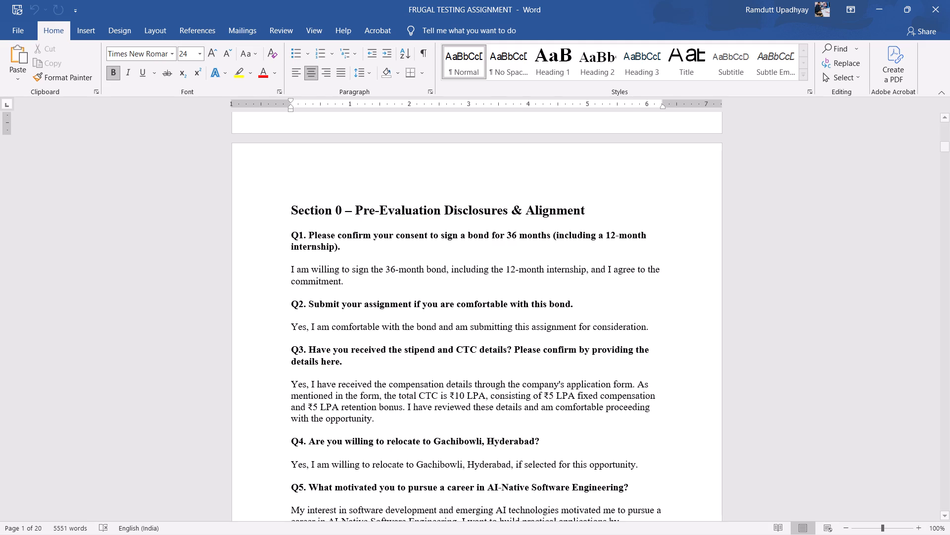
Read through the questions and answers in Section 0 – Pre-Evaluation Disclosures & Alignment.
{"action": "scroll", "coordinate": [398, 333], "scroll_direction": "down", "scroll_amount": 1}
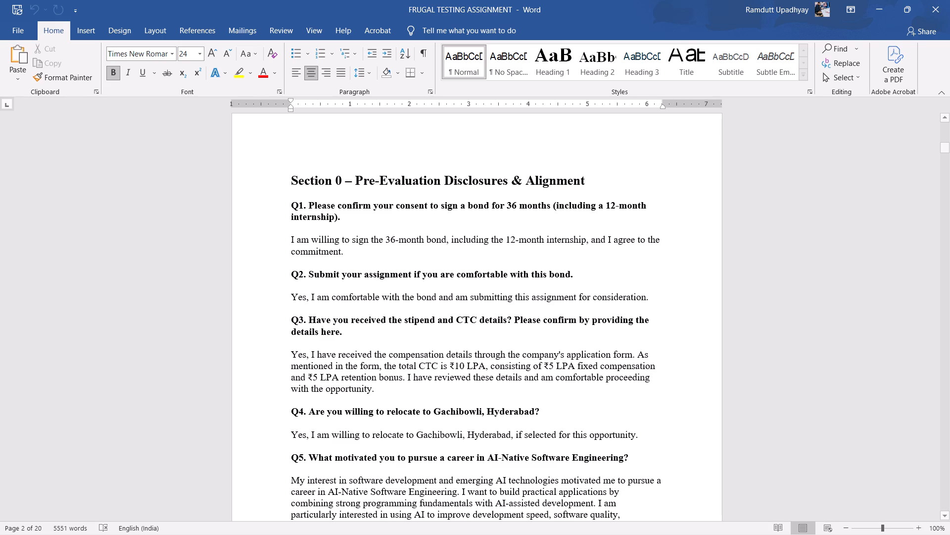
Review the Section 0 pre-evaluation answers and the Google Drive folder link entries for the practical questions.
{"action": "scroll", "coordinate": [465, 296], "scroll_direction": "down", "scroll_amount": 9}
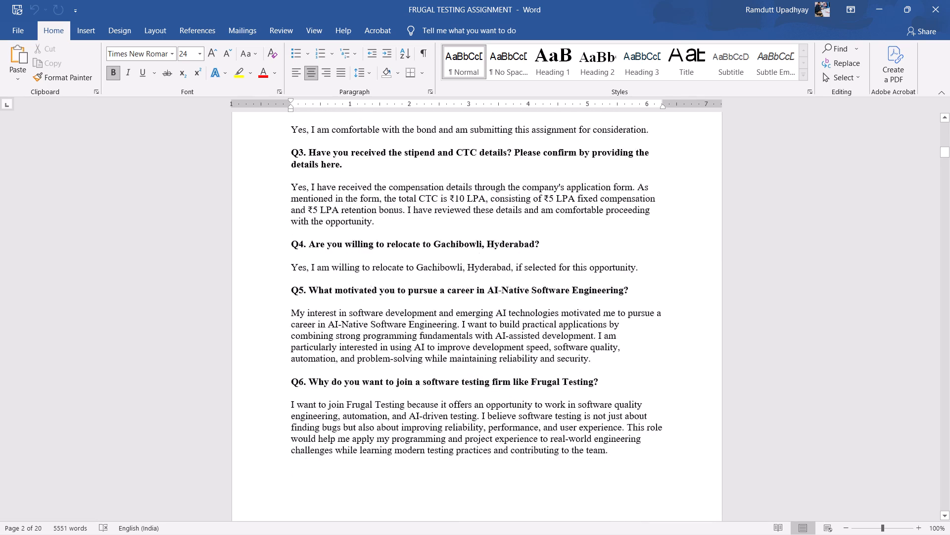
{"action": "scroll", "coordinate": [467, 292], "scroll_direction": "down", "scroll_amount": 10}
{"action": "scroll", "coordinate": [467, 293], "scroll_direction": "down", "scroll_amount": 13}
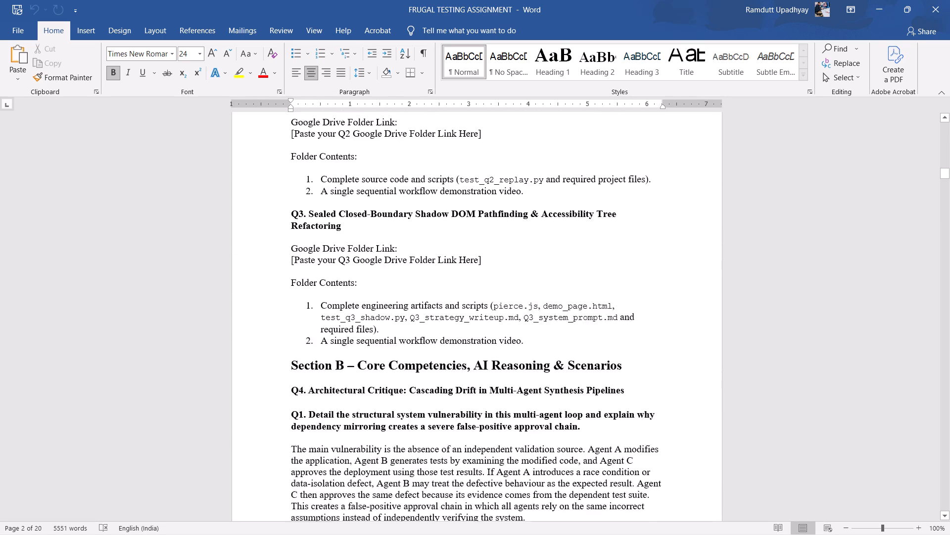
Read through the Section B answers from Q4 on multi-agent pipelines to Q11 on AST-driven test selection.
{"action": "scroll", "coordinate": [468, 294], "scroll_direction": "down", "scroll_amount": 6}
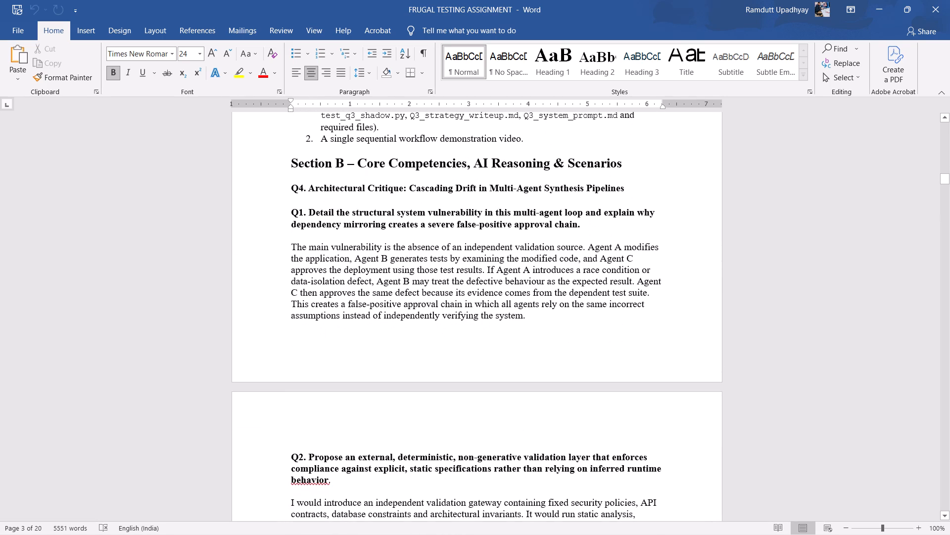
{"action": "scroll", "coordinate": [519, 277], "scroll_direction": "down", "scroll_amount": 5}
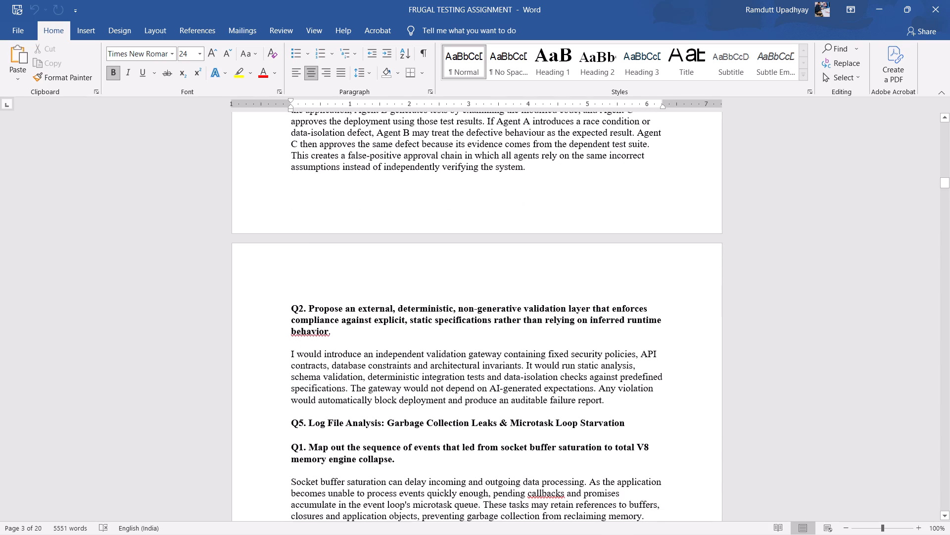
{"action": "scroll", "coordinate": [519, 278], "scroll_direction": "down", "scroll_amount": 18}
{"action": "scroll", "coordinate": [519, 277], "scroll_direction": "down", "scroll_amount": 7}
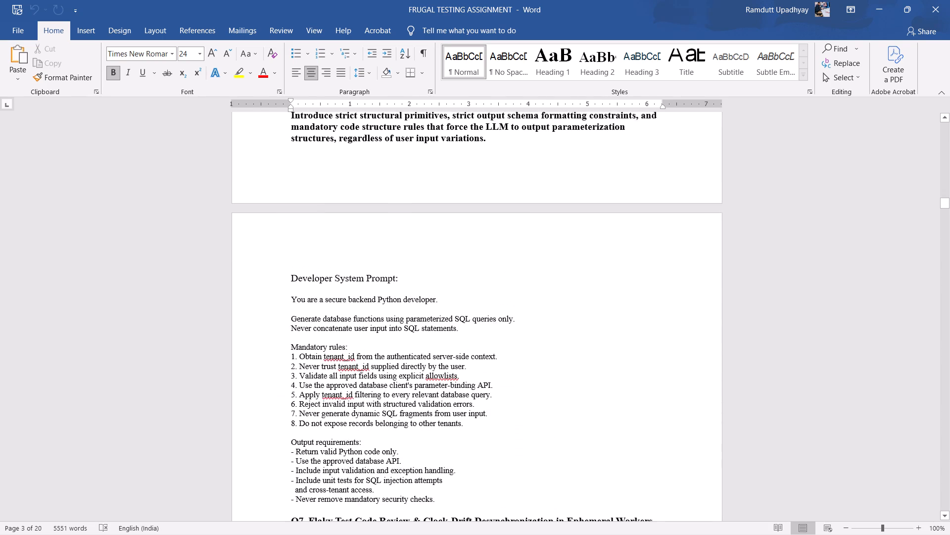
{"action": "scroll", "coordinate": [519, 277], "scroll_direction": "down", "scroll_amount": 6}
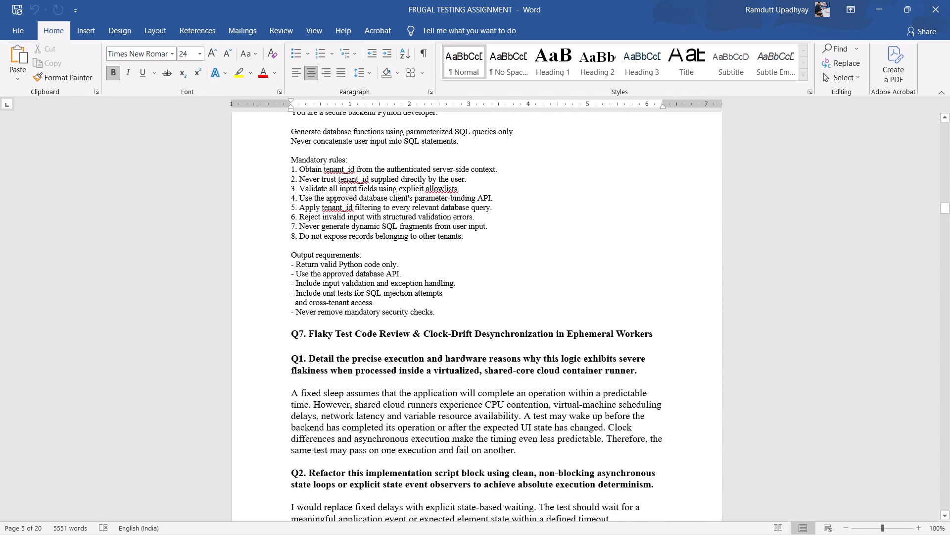
{"action": "scroll", "coordinate": [519, 277], "scroll_direction": "down", "scroll_amount": 20}
{"action": "scroll", "coordinate": [519, 278], "scroll_direction": "down", "scroll_amount": 4}
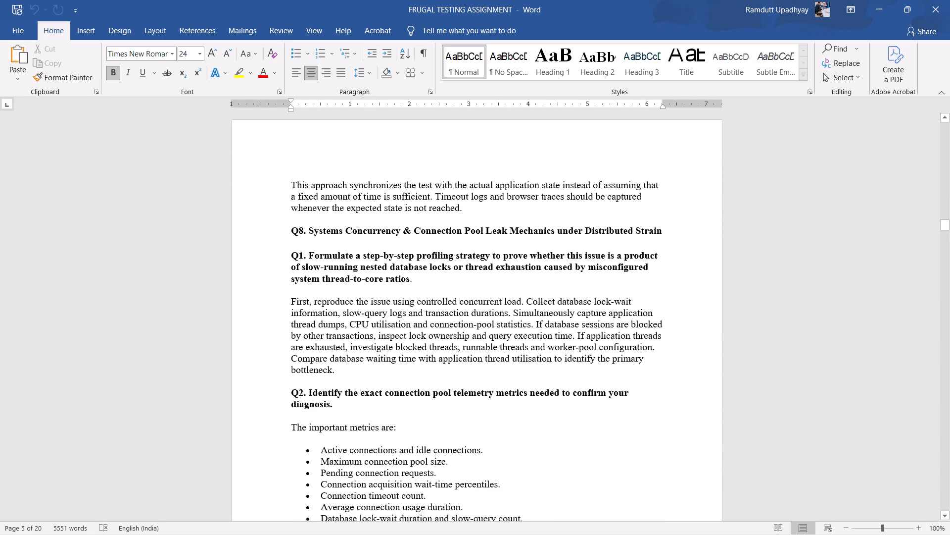
{"action": "scroll", "coordinate": [519, 278], "scroll_direction": "down", "scroll_amount": 18}
{"action": "scroll", "coordinate": [519, 277], "scroll_direction": "down", "scroll_amount": 16}
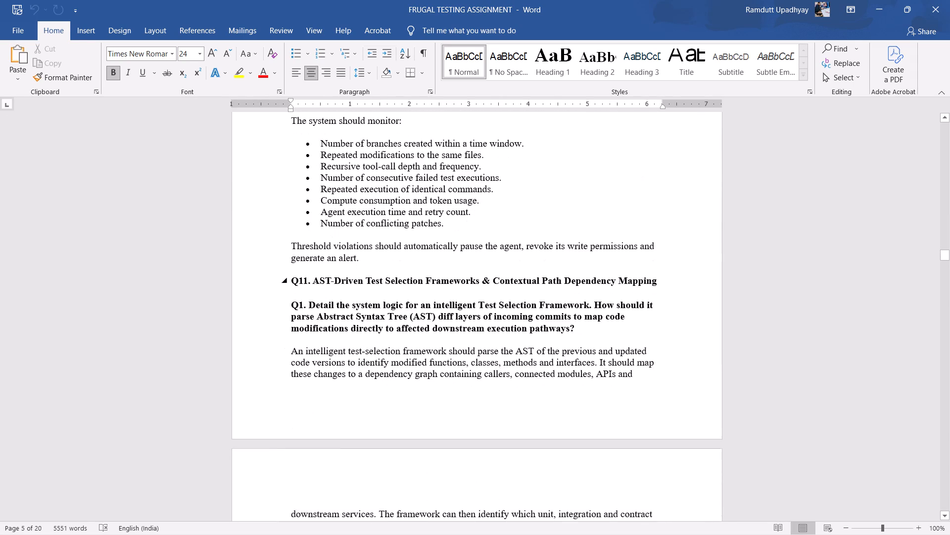
Read through the remaining Section B answers, up to the start of the Q21 article.
{"action": "scroll", "coordinate": [519, 278], "scroll_direction": "down", "scroll_amount": 20}
{"action": "scroll", "coordinate": [519, 278], "scroll_direction": "down", "scroll_amount": 20}
{"action": "scroll", "coordinate": [519, 278], "scroll_direction": "down", "scroll_amount": 11}
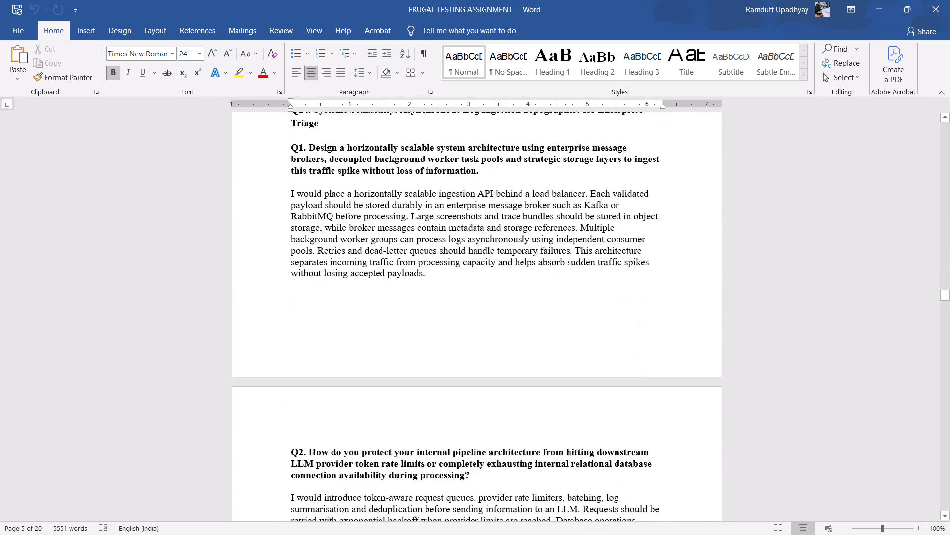
{"action": "scroll", "coordinate": [519, 280], "scroll_direction": "down", "scroll_amount": 20}
{"action": "scroll", "coordinate": [519, 280], "scroll_direction": "down", "scroll_amount": 20}
{"action": "scroll", "coordinate": [519, 280], "scroll_direction": "down", "scroll_amount": 6}
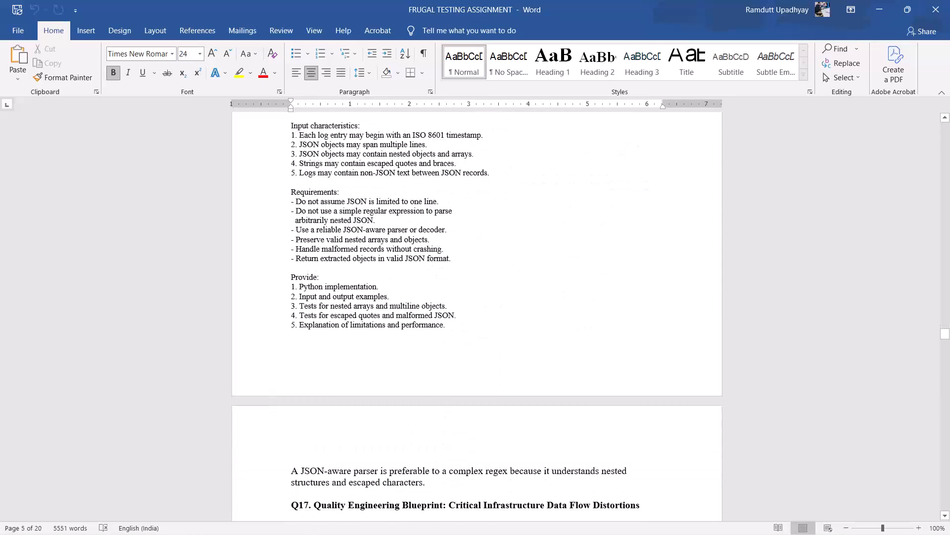
{"action": "scroll", "coordinate": [519, 280], "scroll_direction": "down", "scroll_amount": 11}
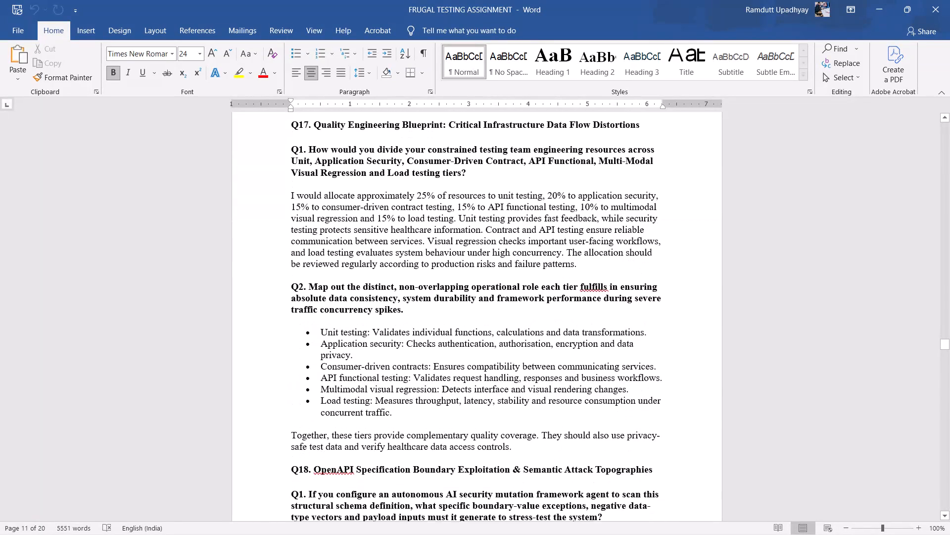
{"action": "scroll", "coordinate": [519, 280], "scroll_direction": "down", "scroll_amount": 8}
{"action": "scroll", "coordinate": [519, 281], "scroll_direction": "up", "scroll_amount": 6}
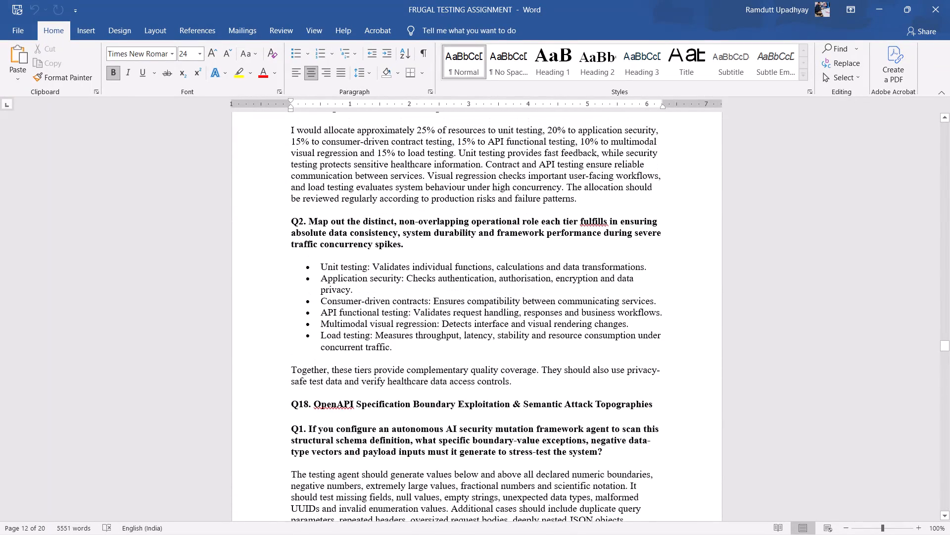
{"action": "scroll", "coordinate": [519, 282], "scroll_direction": "down", "scroll_amount": 12}
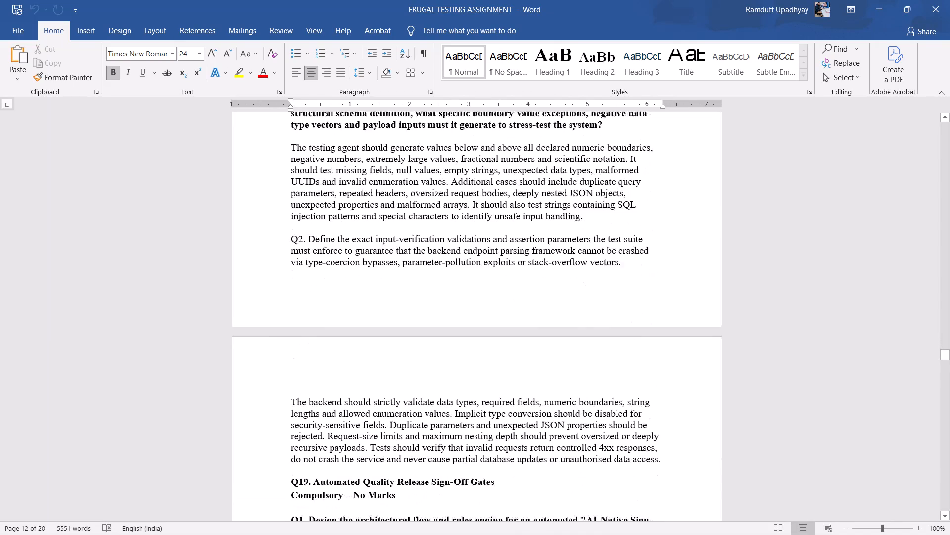
{"action": "scroll", "coordinate": [519, 282], "scroll_direction": "down", "scroll_amount": 6}
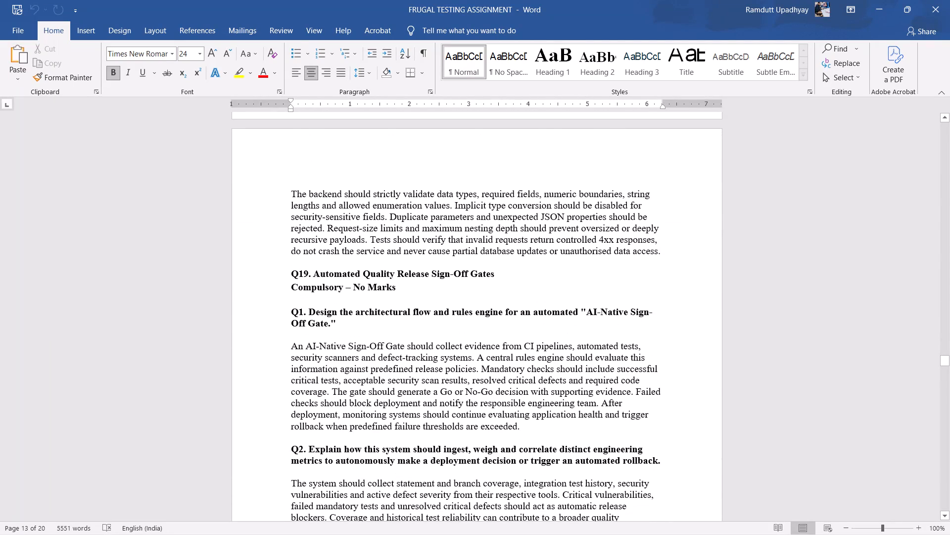
{"action": "scroll", "coordinate": [519, 282], "scroll_direction": "down", "scroll_amount": 14}
{"action": "scroll", "coordinate": [519, 282], "scroll_direction": "down", "scroll_amount": 7}
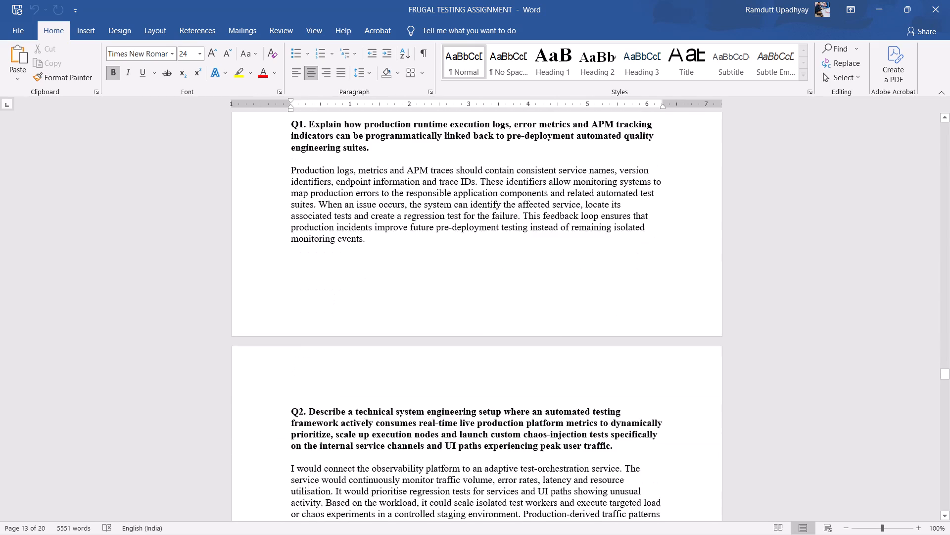
{"action": "scroll", "coordinate": [519, 283], "scroll_direction": "down", "scroll_amount": 7}
{"action": "scroll", "coordinate": [519, 284], "scroll_direction": "up", "scroll_amount": 1}
{"action": "scroll", "coordinate": [519, 284], "scroll_direction": "down", "scroll_amount": 3}
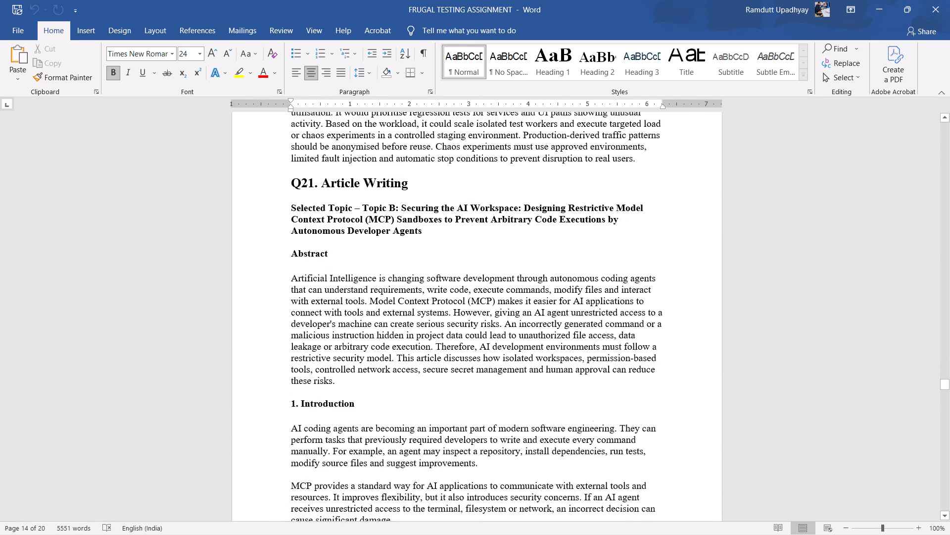
Look over the Q21 article and check the professional credentials, portfolio links and project entries.
{"action": "scroll", "coordinate": [519, 284], "scroll_direction": "down", "scroll_amount": 20}
{"action": "scroll", "coordinate": [519, 284], "scroll_direction": "down", "scroll_amount": 20}
{"action": "scroll", "coordinate": [519, 284], "scroll_direction": "down", "scroll_amount": 2}
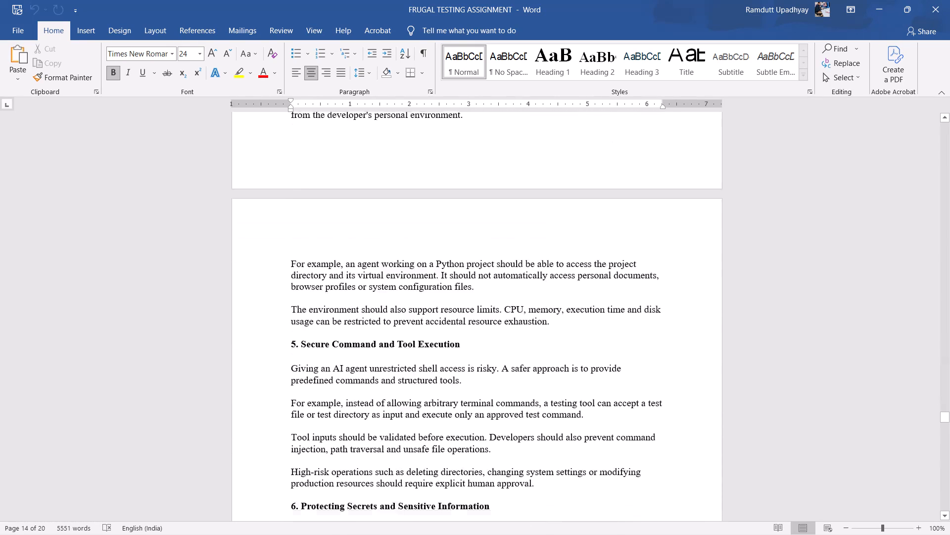
{"action": "scroll", "coordinate": [517, 276], "scroll_direction": "down", "scroll_amount": 20}
{"action": "scroll", "coordinate": [517, 276], "scroll_direction": "down", "scroll_amount": 20}
{"action": "scroll", "coordinate": [517, 276], "scroll_direction": "down", "scroll_amount": 4}
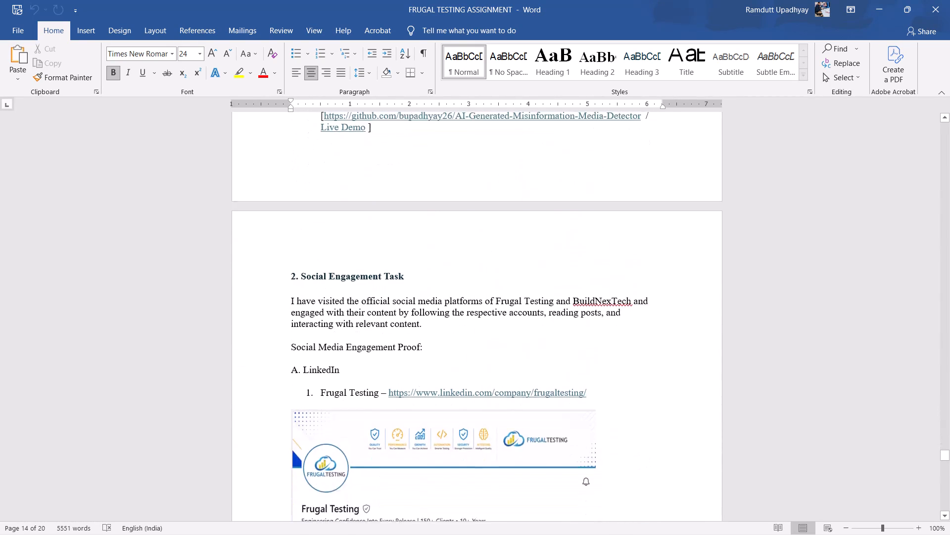
{"action": "scroll", "coordinate": [522, 296], "scroll_direction": "up", "scroll_amount": 5}
{"action": "scroll", "coordinate": [443, 236], "scroll_direction": "up", "scroll_amount": 3}
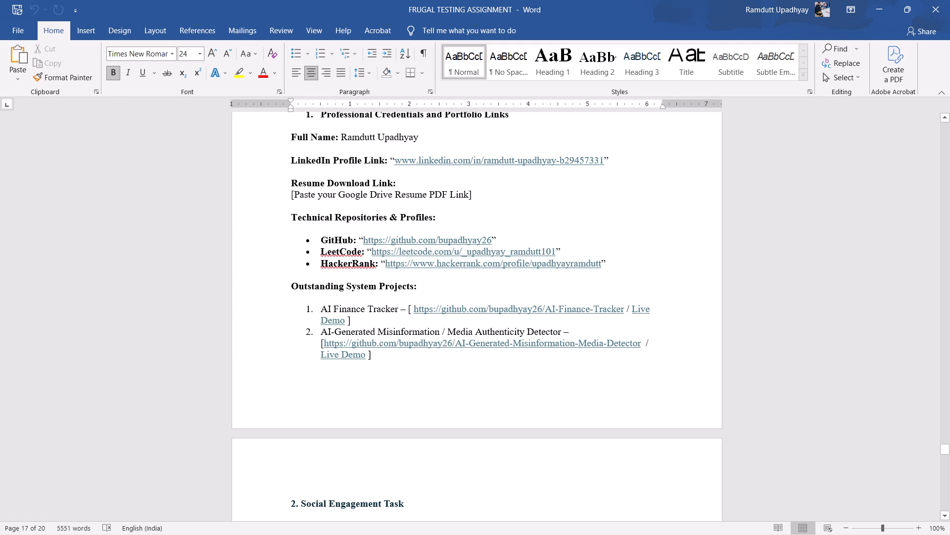
{"action": "scroll", "coordinate": [419, 227], "scroll_direction": "down", "scroll_amount": 1}
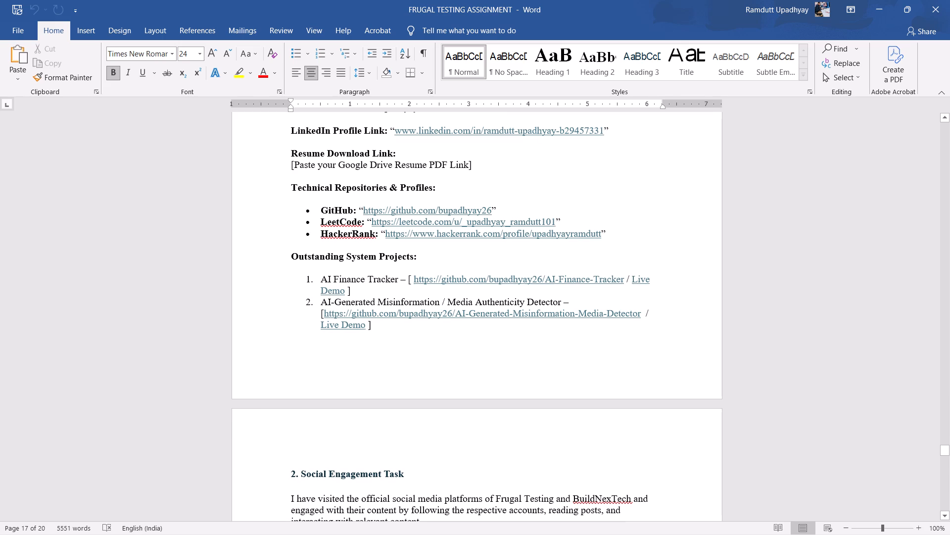
{"action": "scroll", "coordinate": [394, 260], "scroll_direction": "down", "scroll_amount": 2}
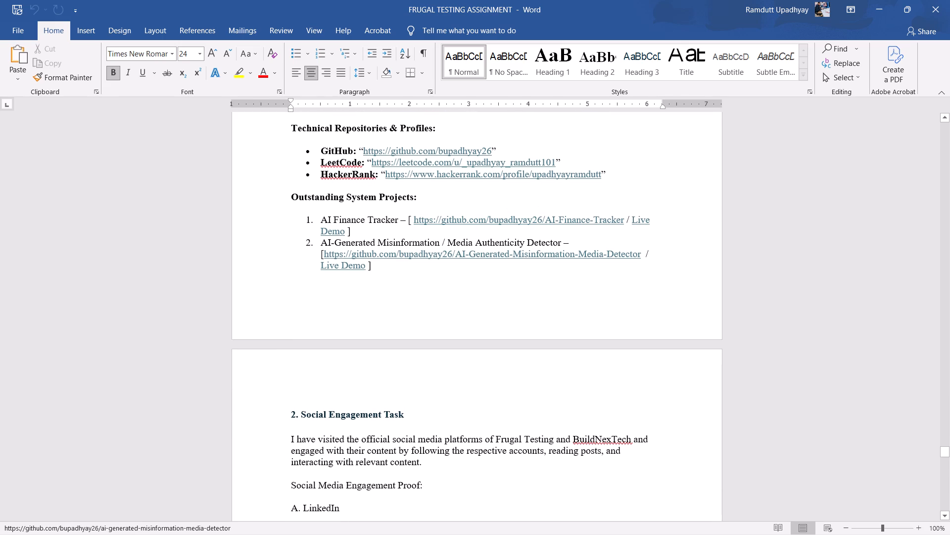
Examine the Social Engagement Task proofs for LinkedIn, Instagram and YouTube, through to the Official Websites list.
{"action": "scroll", "coordinate": [469, 298], "scroll_direction": "down", "scroll_amount": 4}
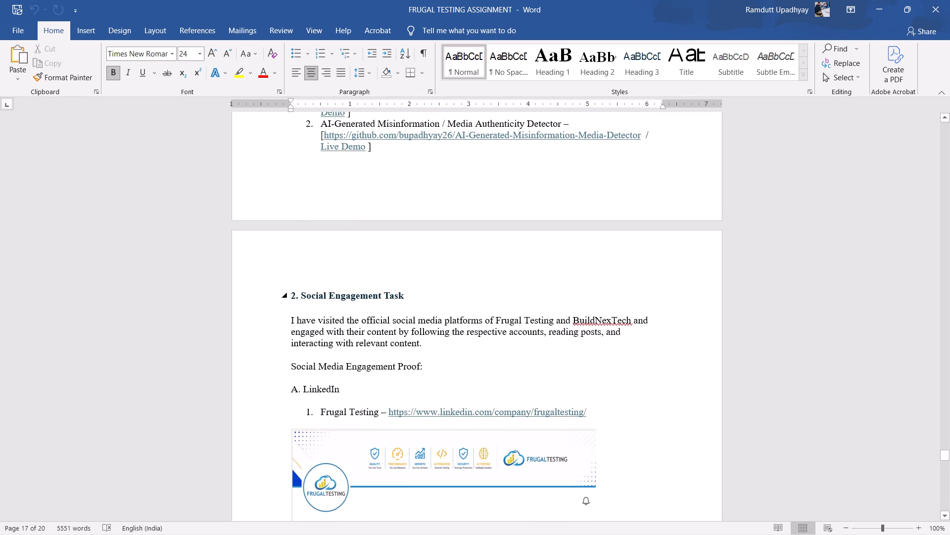
{"action": "scroll", "coordinate": [410, 297], "scroll_direction": "down", "scroll_amount": 5}
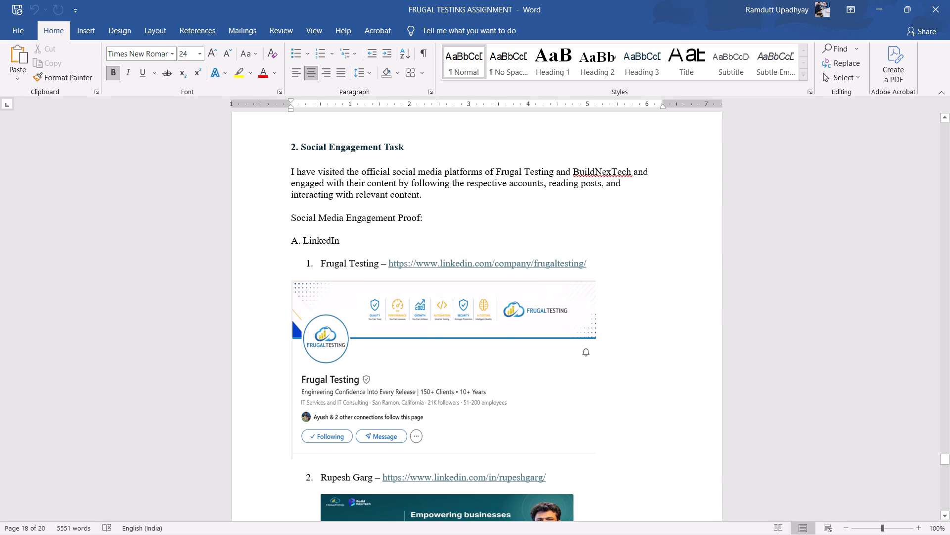
{"action": "scroll", "coordinate": [243, 256], "scroll_direction": "down", "scroll_amount": 2}
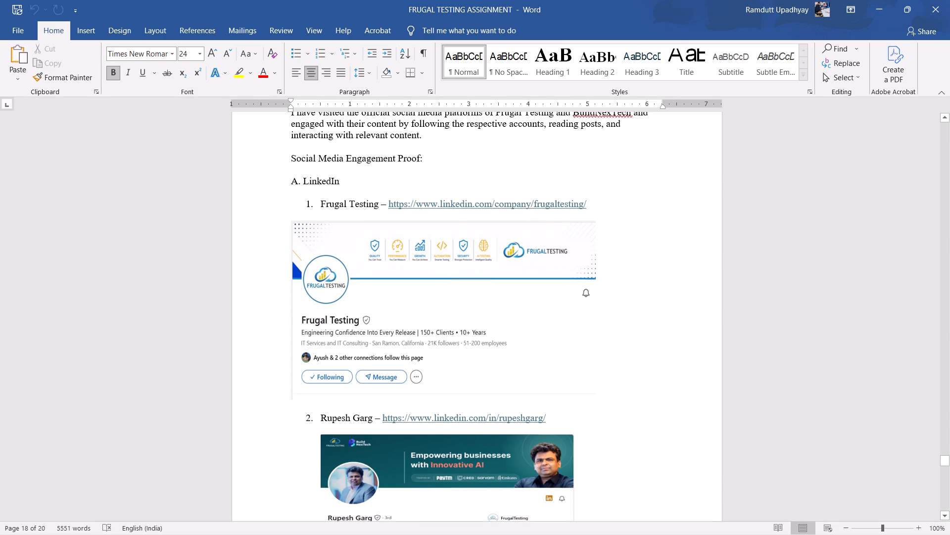
{"action": "scroll", "coordinate": [400, 257], "scroll_direction": "down", "scroll_amount": 2}
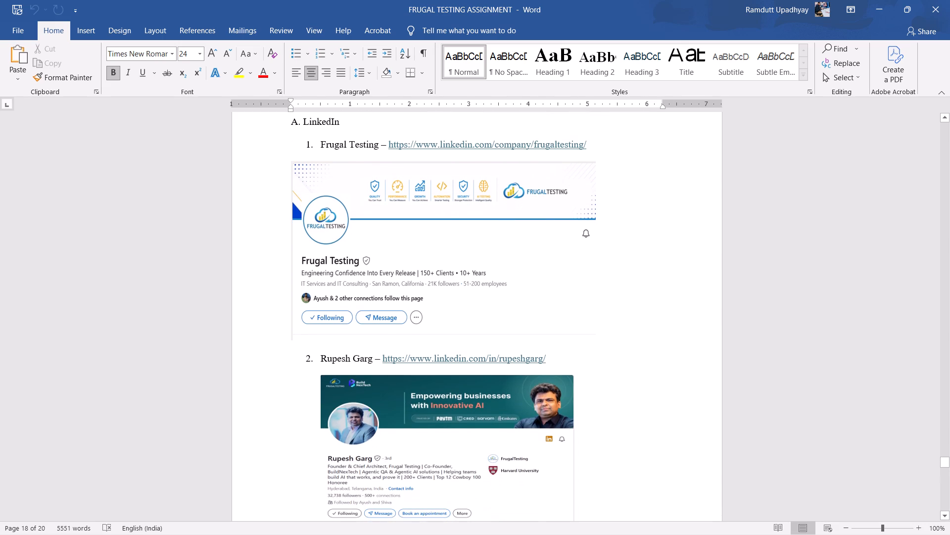
{"action": "scroll", "coordinate": [414, 326], "scroll_direction": "down", "scroll_amount": 4}
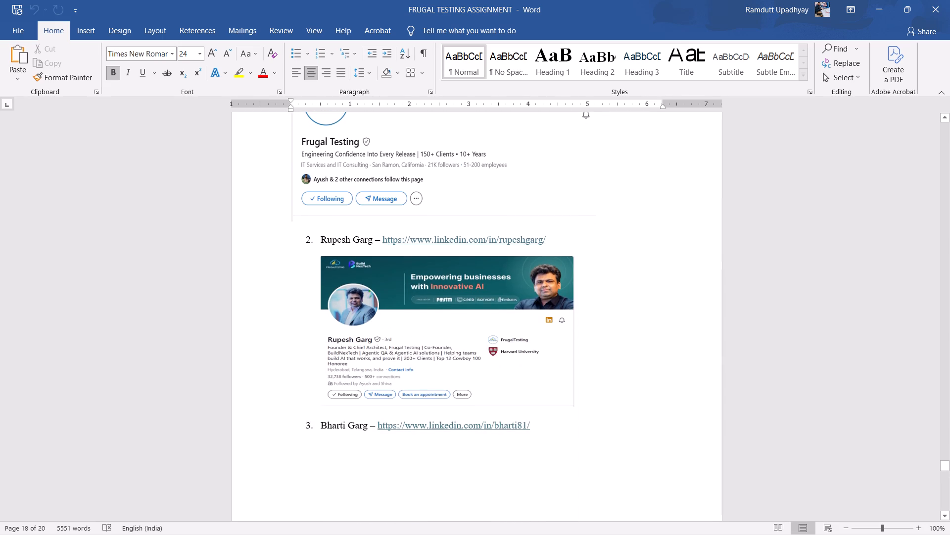
{"action": "scroll", "coordinate": [436, 312], "scroll_direction": "down", "scroll_amount": 11}
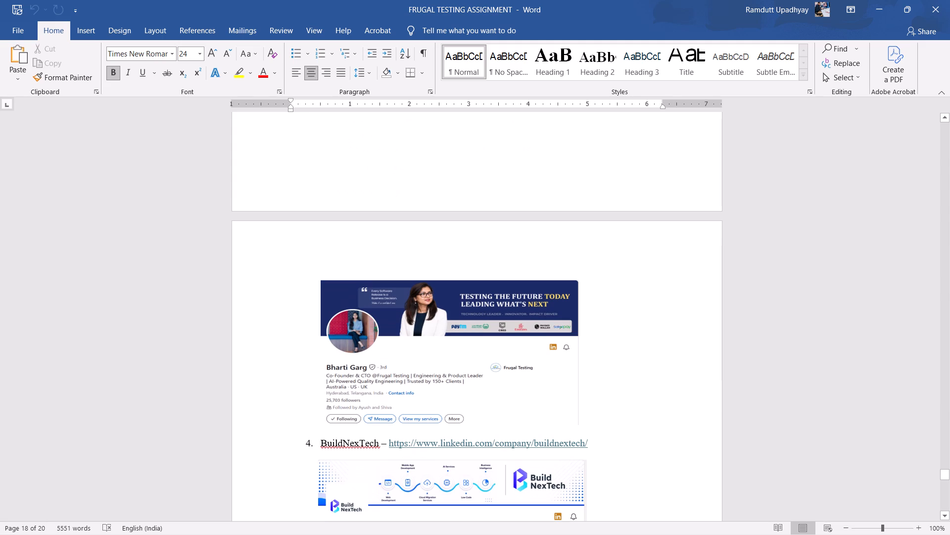
{"action": "scroll", "coordinate": [428, 348], "scroll_direction": "down", "scroll_amount": 4}
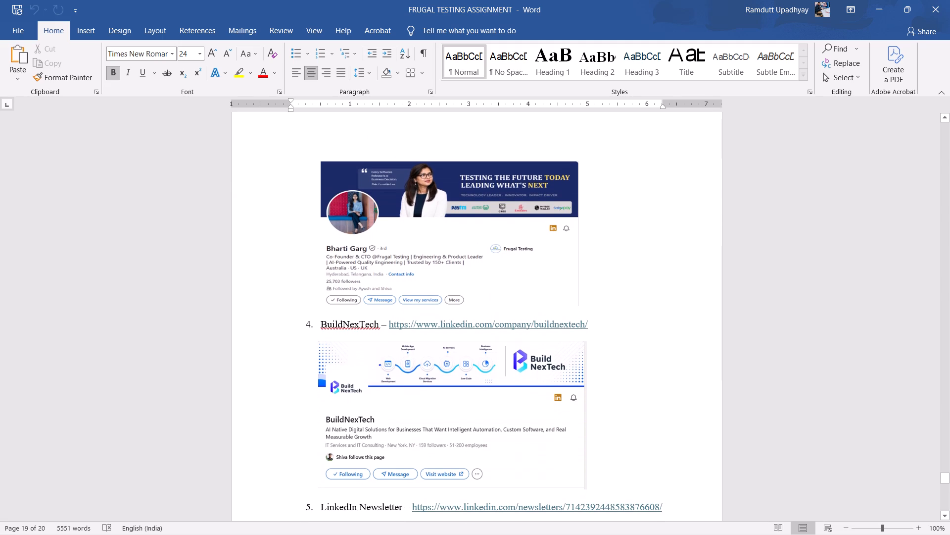
{"action": "scroll", "coordinate": [450, 343], "scroll_direction": "down", "scroll_amount": 5}
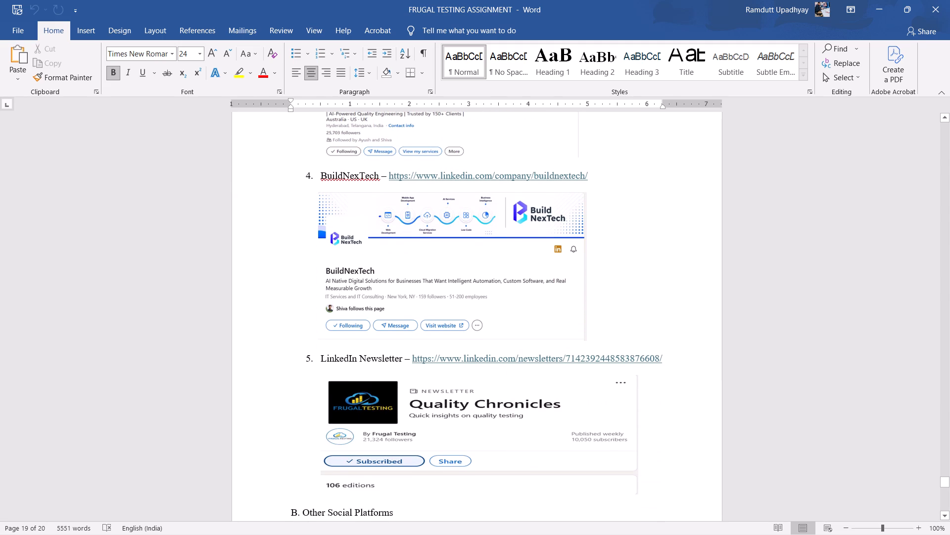
{"action": "scroll", "coordinate": [441, 388], "scroll_direction": "down", "scroll_amount": 12}
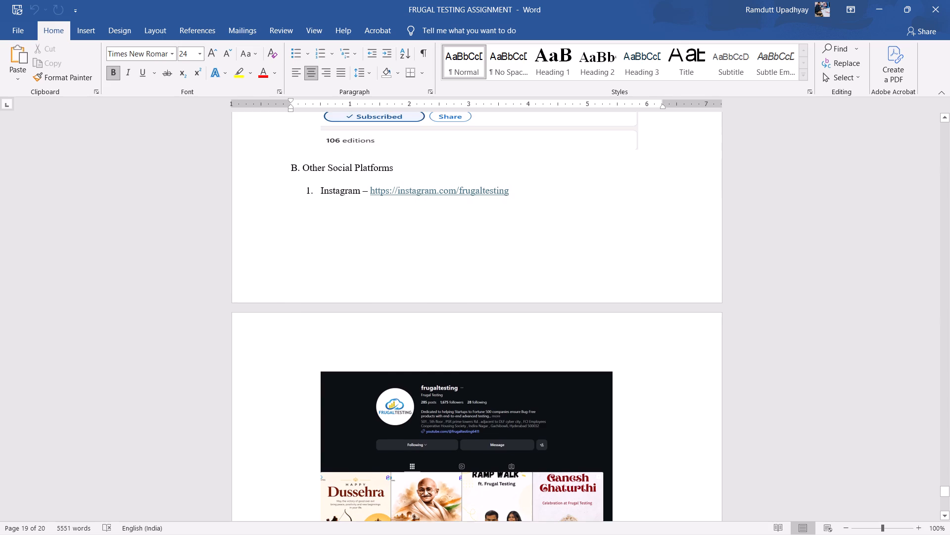
{"action": "scroll", "coordinate": [441, 387], "scroll_direction": "down", "scroll_amount": 7}
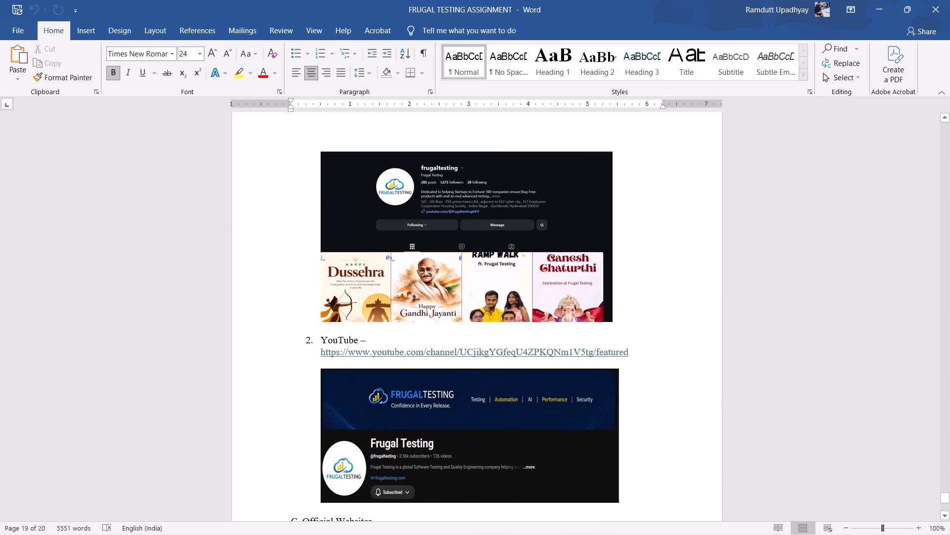
{"action": "scroll", "coordinate": [404, 459], "scroll_direction": "down", "scroll_amount": 5}
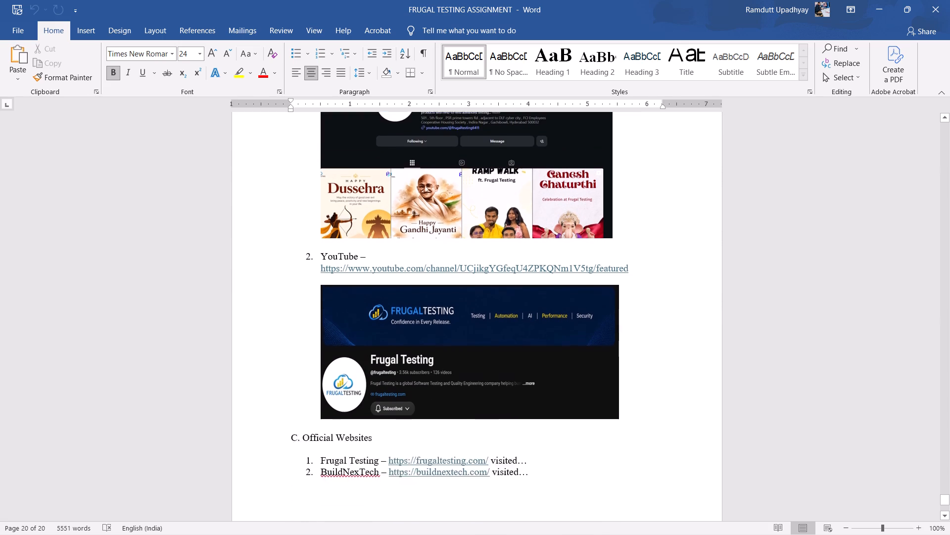
{"action": "scroll", "coordinate": [359, 397], "scroll_direction": "down", "scroll_amount": 12}
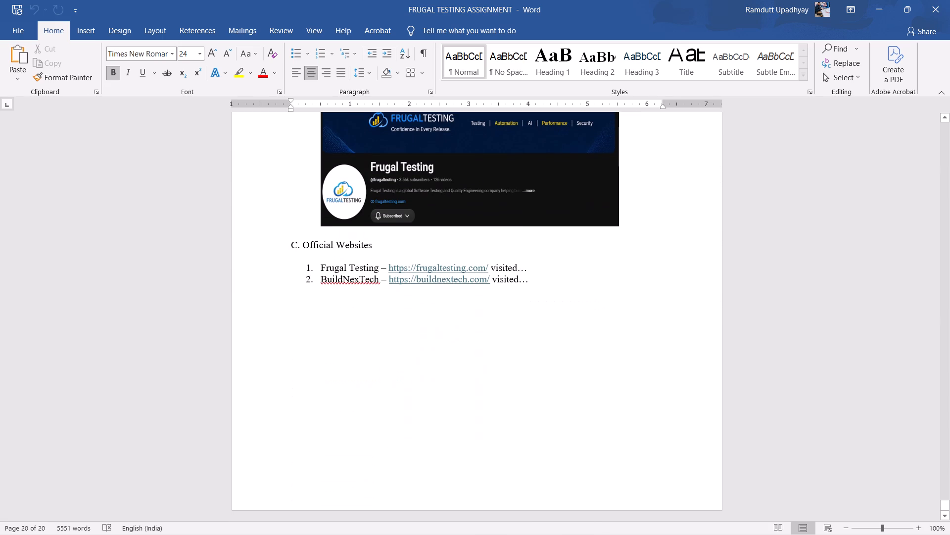
{"action": "scroll", "coordinate": [358, 397], "scroll_direction": "down", "scroll_amount": 2}
Remove "visited…" from the Frugal Testing entry under Official Websites and add an unnumbered blank line below it.
{"action": "left_click", "coordinate": [539, 269]}
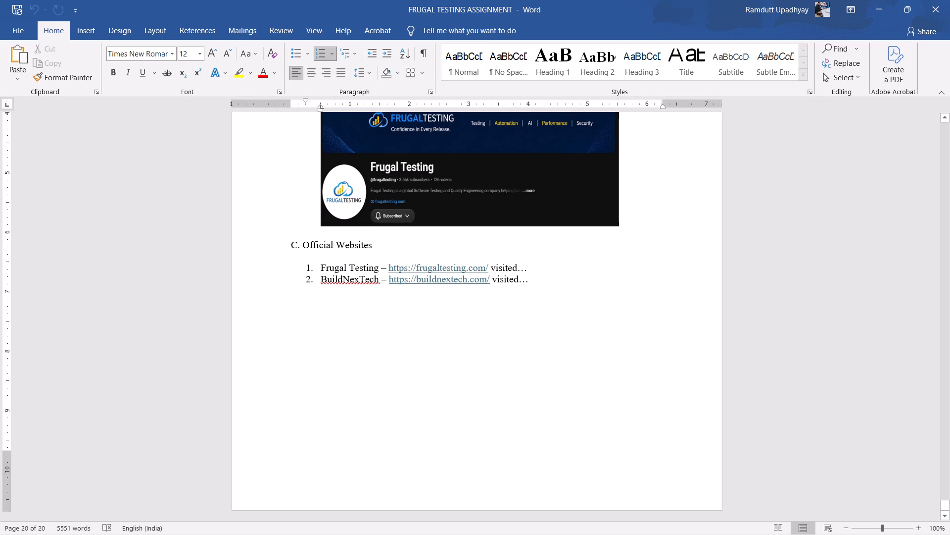
{"action": "key", "text": "BackSpace"}
{"action": "key", "text": "BackSpace"}
{"action": "key", "text": "BackSpace"}
{"action": "key", "text": "BackSpace"}
{"action": "key", "text": "BackSpace"}
{"action": "key", "text": "BackSpace"}
{"action": "key", "text": "BackSpace"}
{"action": "key", "text": "BackSpace"}
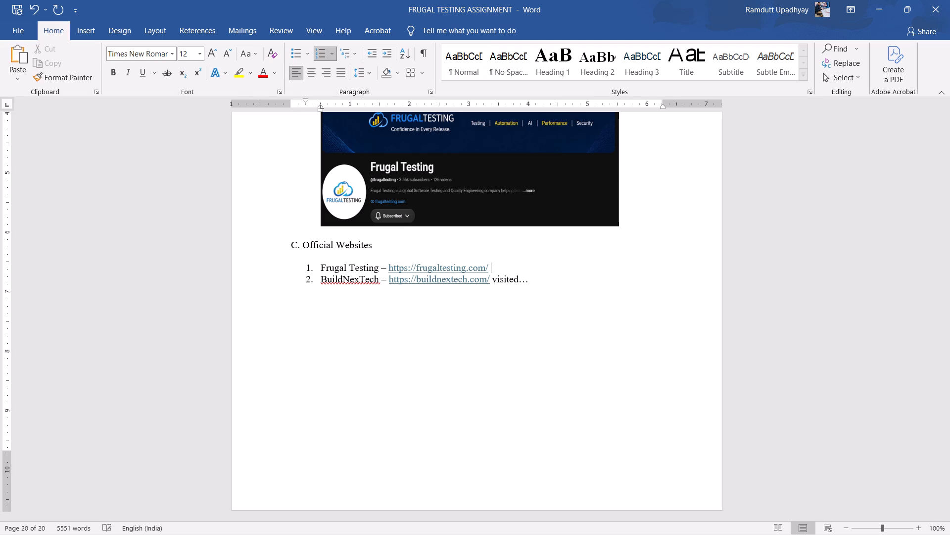
{"action": "key", "text": "Return"}
{"action": "key", "text": "BackSpace"}
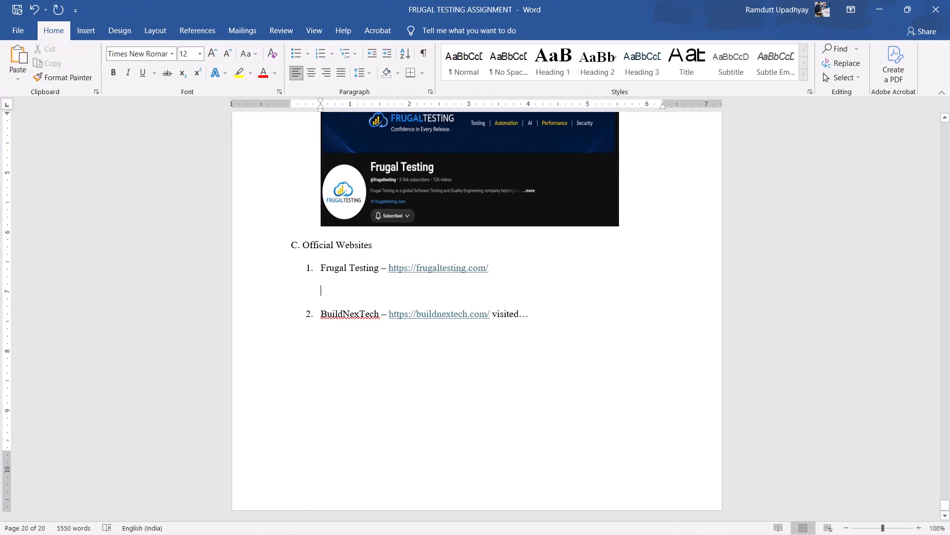
Open the Frugal Testing website from its link in the document and capture a screenshot of the full visible homepage.
{"action": "left_click", "coordinate": [440, 266], "text": "ctrl"}
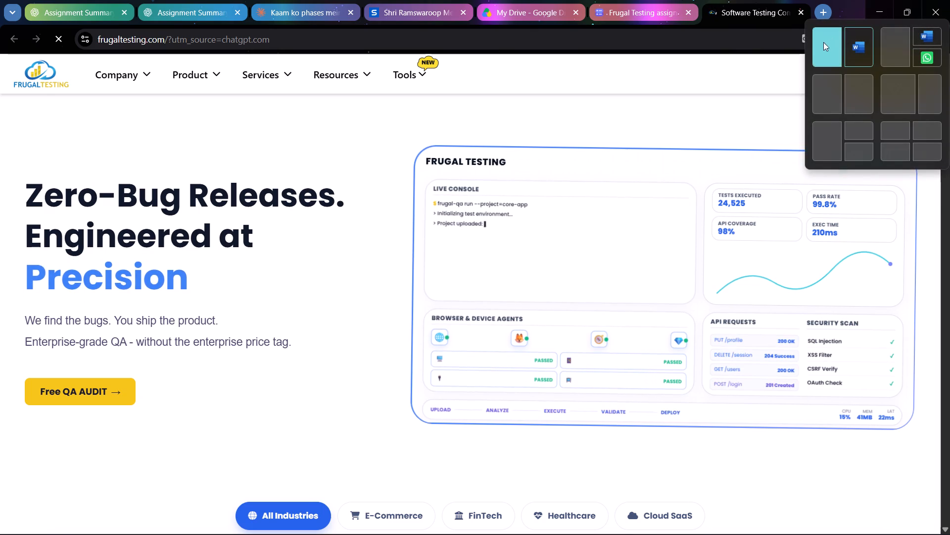
{"action": "left_click", "coordinate": [819, 42]}
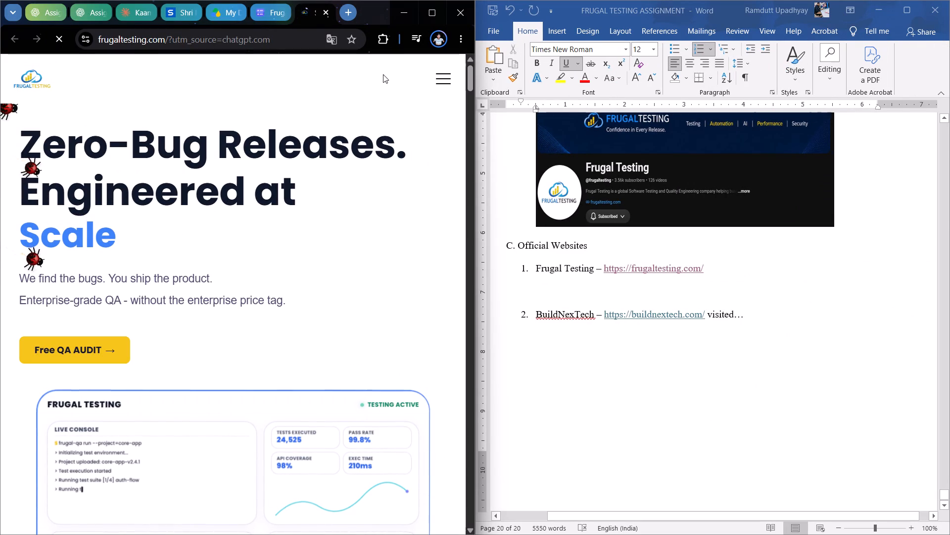
{"action": "left_click", "coordinate": [439, 8]}
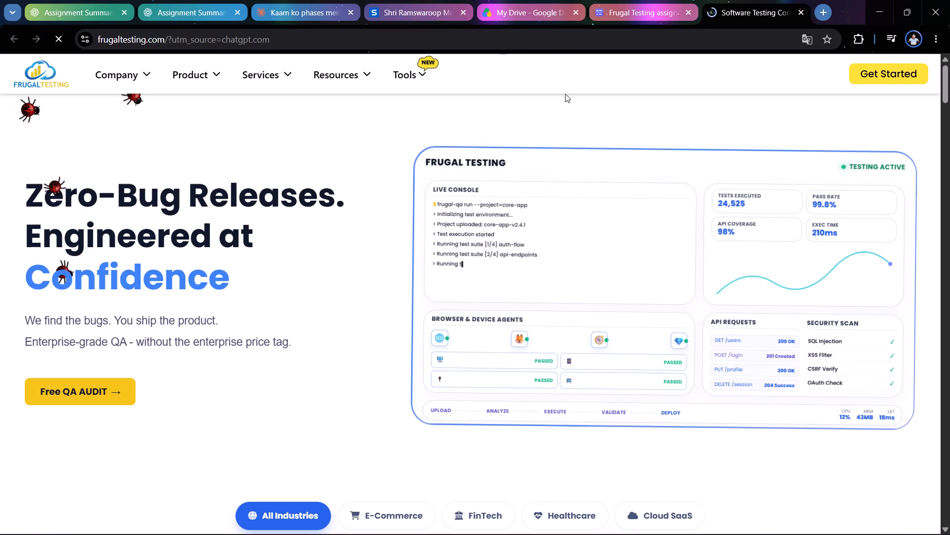
{"action": "key", "text": "shift+super+s"}
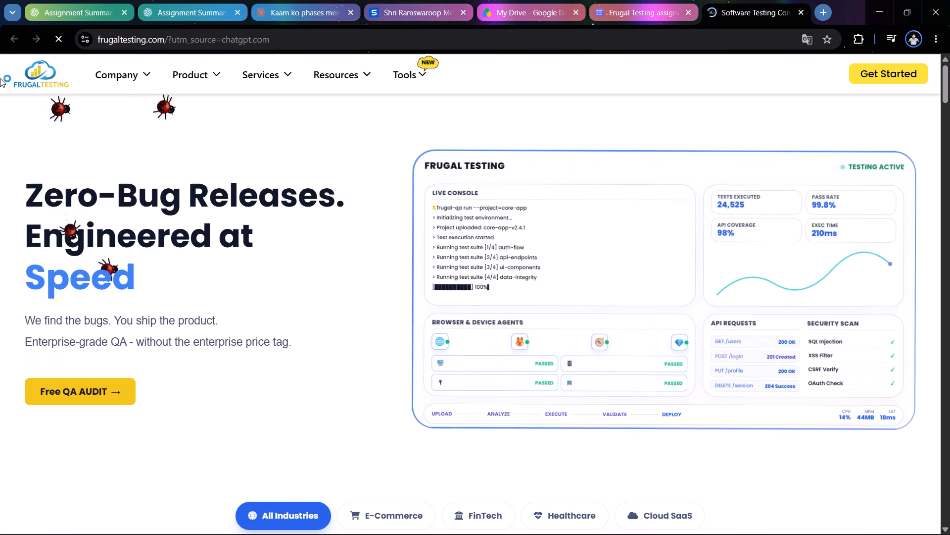
{"action": "left_click_drag", "start_coordinate": [0, 54], "coordinate": [319, 400]}
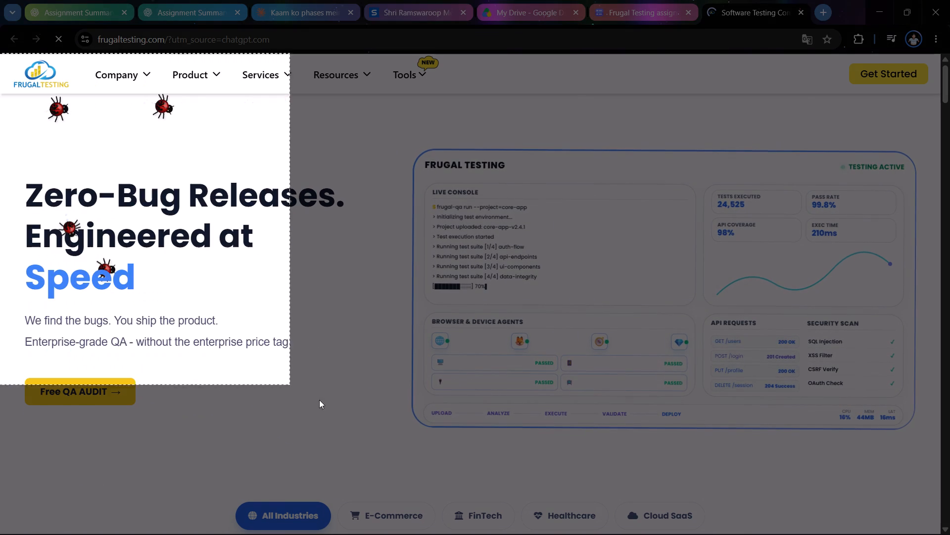
{"action": "left_click_drag", "start_coordinate": [319, 400], "coordinate": [949, 534]}
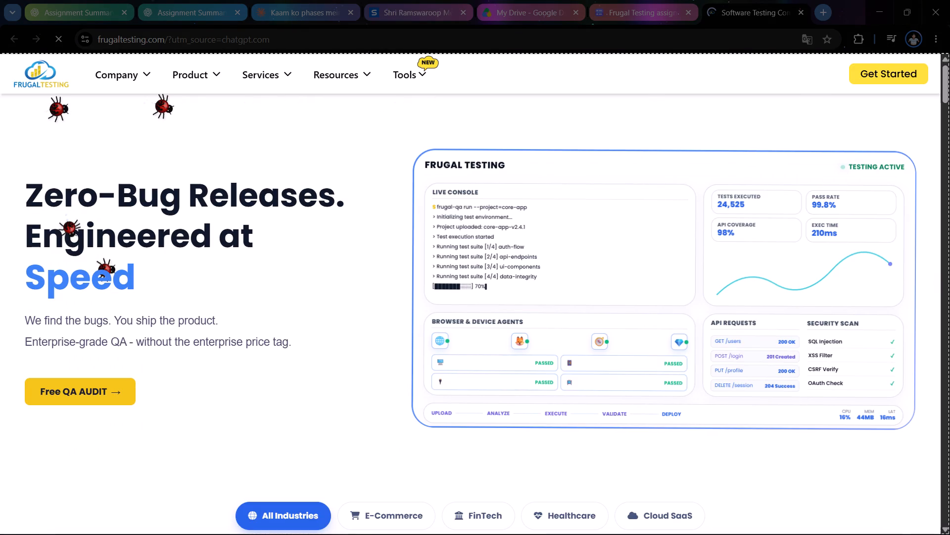
{"action": "left_click_drag", "start_coordinate": [949, 534], "coordinate": [939, 534]}
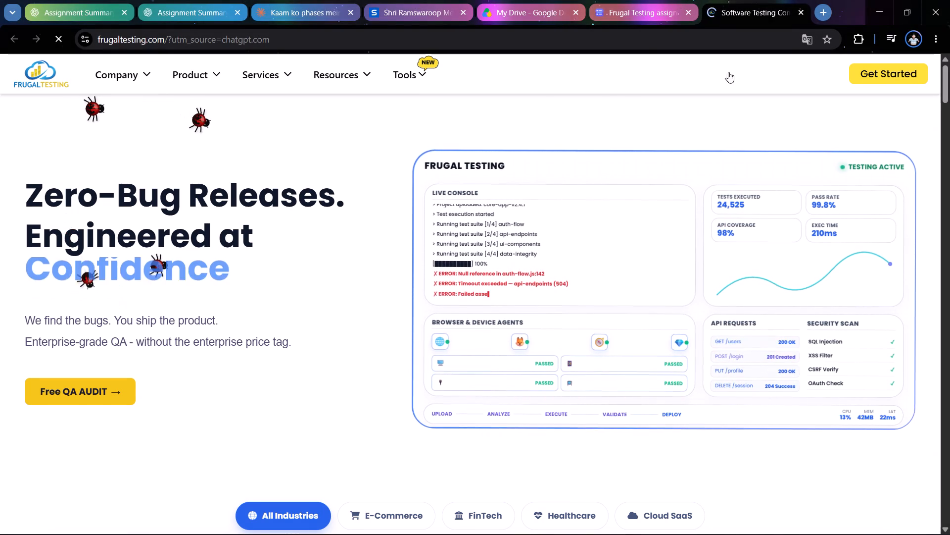
Paste the homepage screenshot into the blank line below the Frugal Testing entry in the Word document.
{"action": "left_click", "coordinate": [663, 520]}
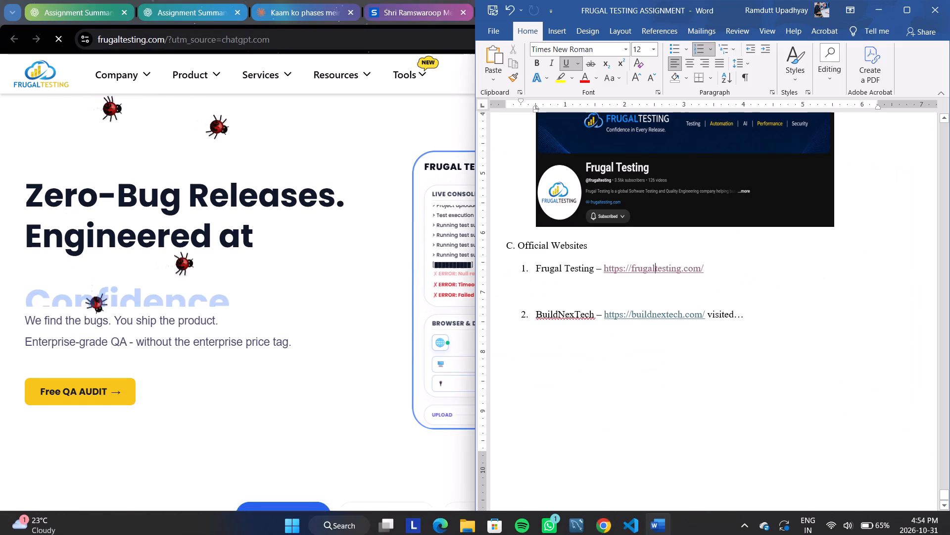
{"action": "left_click", "coordinate": [602, 292]}
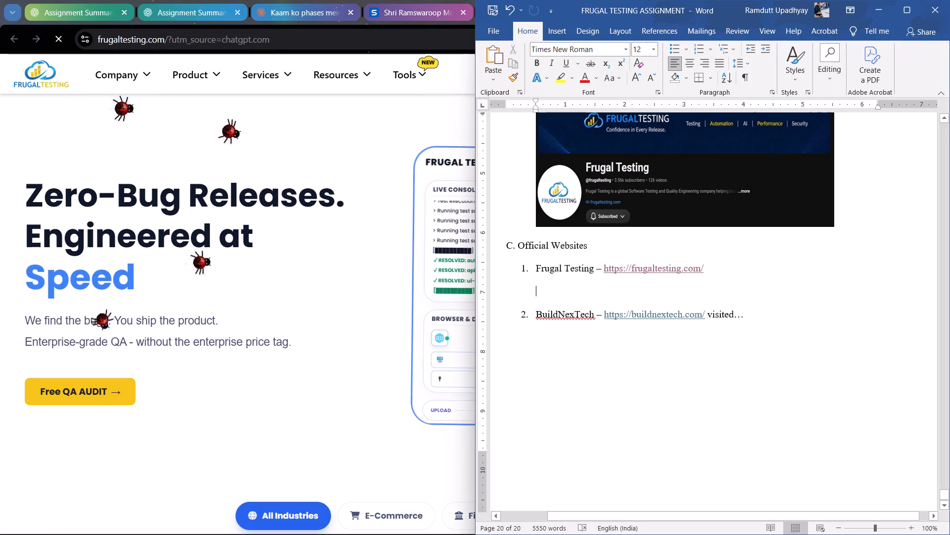
{"action": "key", "text": "ctrl+v"}
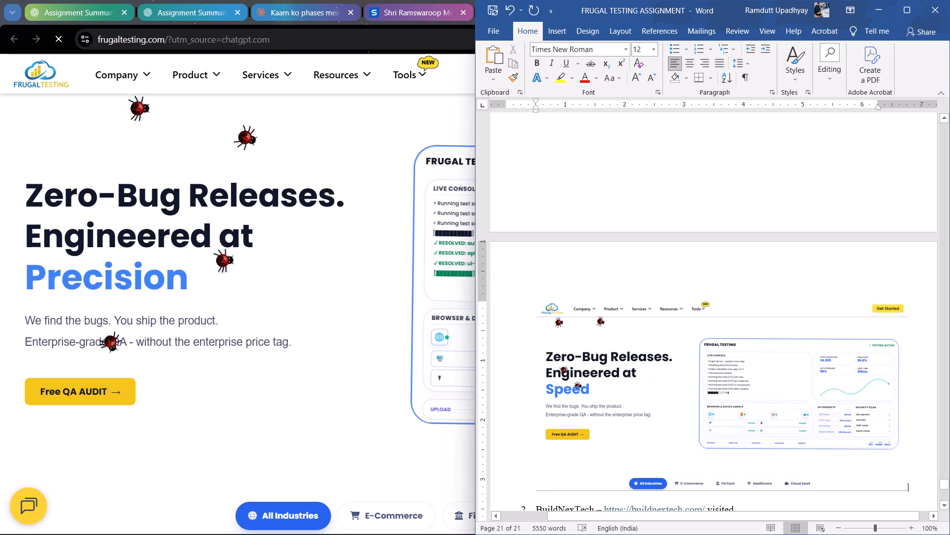
Reduce the pasted homepage screenshot's height to fit under its entry and narrow it to match the YouTube screenshot's width.
{"action": "left_click", "coordinate": [681, 371]}
{"action": "left_click_drag", "start_coordinate": [722, 486], "coordinate": [719, 450]}
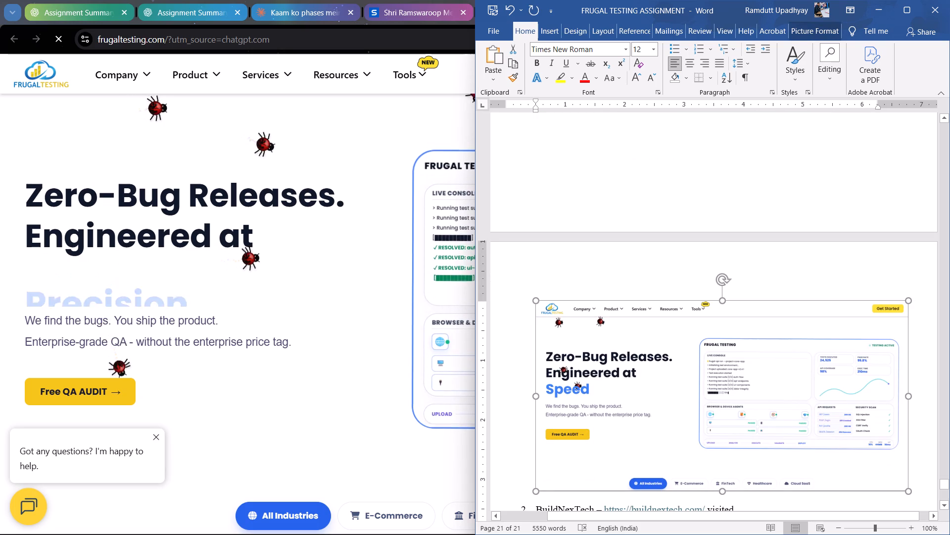
{"action": "left_click_drag", "start_coordinate": [719, 450], "coordinate": [717, 435]}
{"action": "left_click_drag", "start_coordinate": [717, 432], "coordinate": [717, 413]}
{"action": "scroll", "coordinate": [654, 348], "scroll_direction": "up", "scroll_amount": 1}
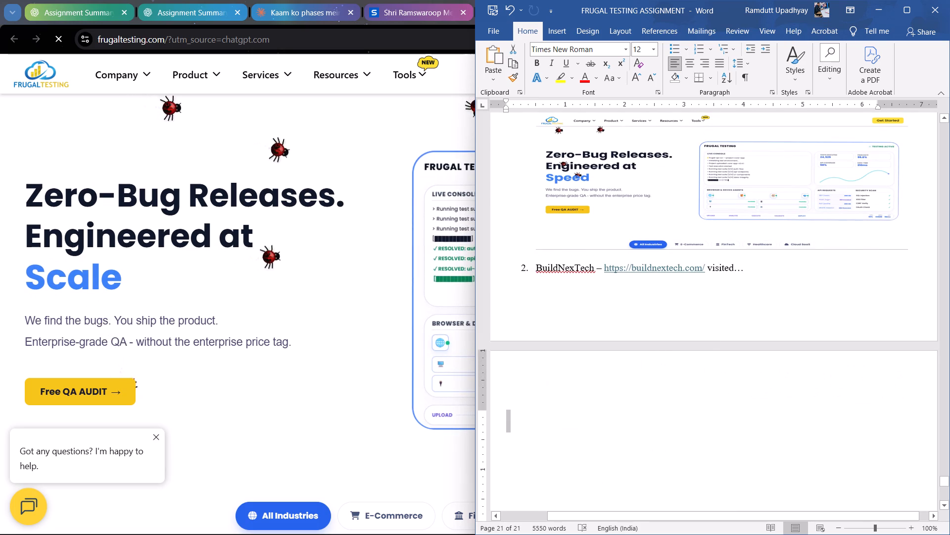
{"action": "scroll", "coordinate": [654, 348], "scroll_direction": "up", "scroll_amount": 2}
{"action": "left_click", "coordinate": [882, 274]}
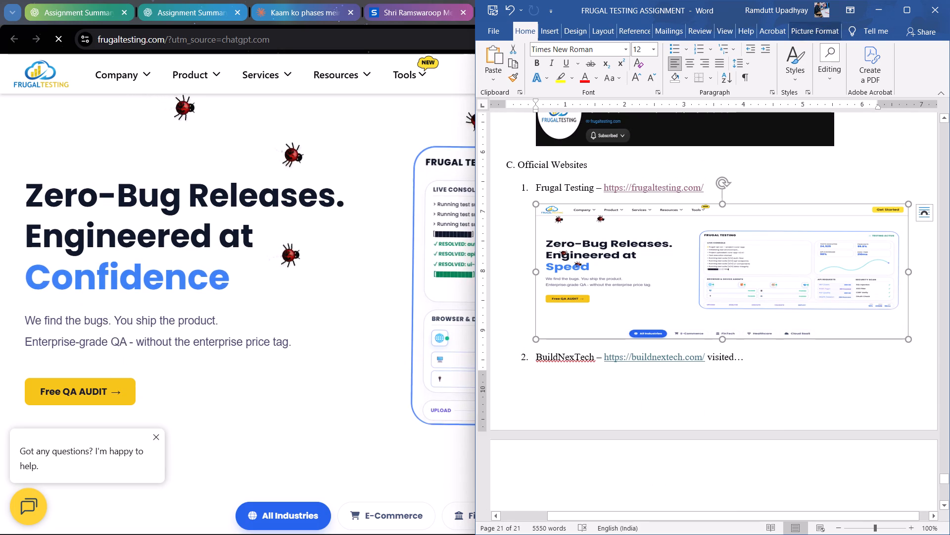
{"action": "left_click_drag", "start_coordinate": [906, 269], "coordinate": [826, 274]}
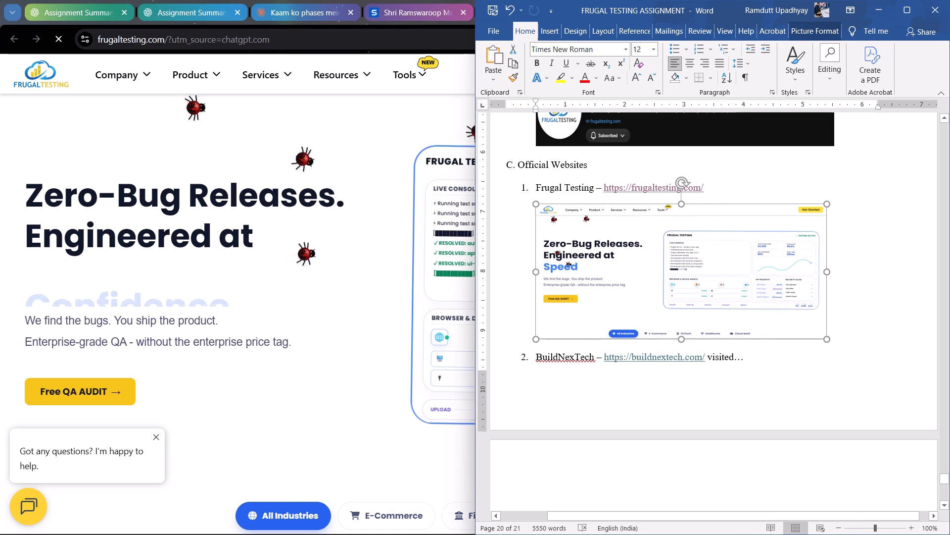
{"action": "left_click_drag", "start_coordinate": [826, 274], "coordinate": [831, 276]}
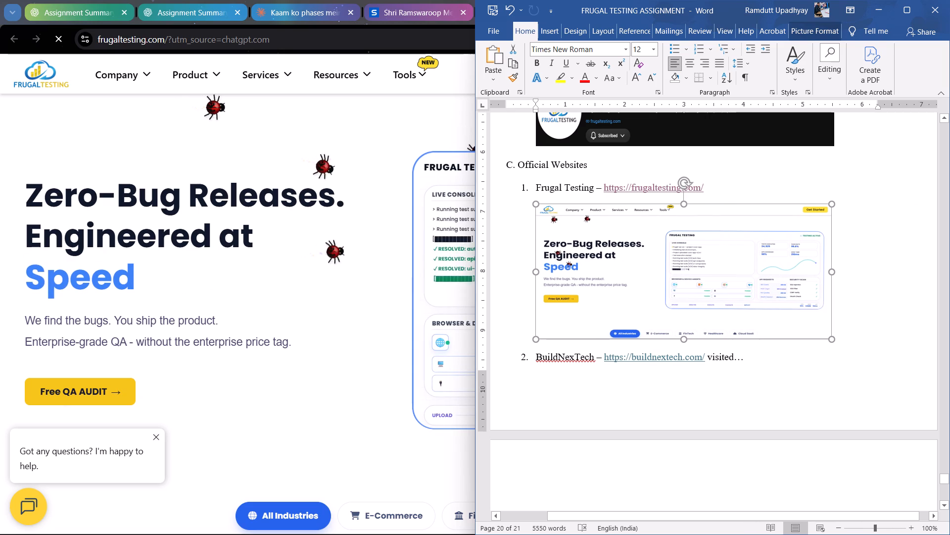
{"action": "left_click_drag", "start_coordinate": [831, 276], "coordinate": [830, 276]}
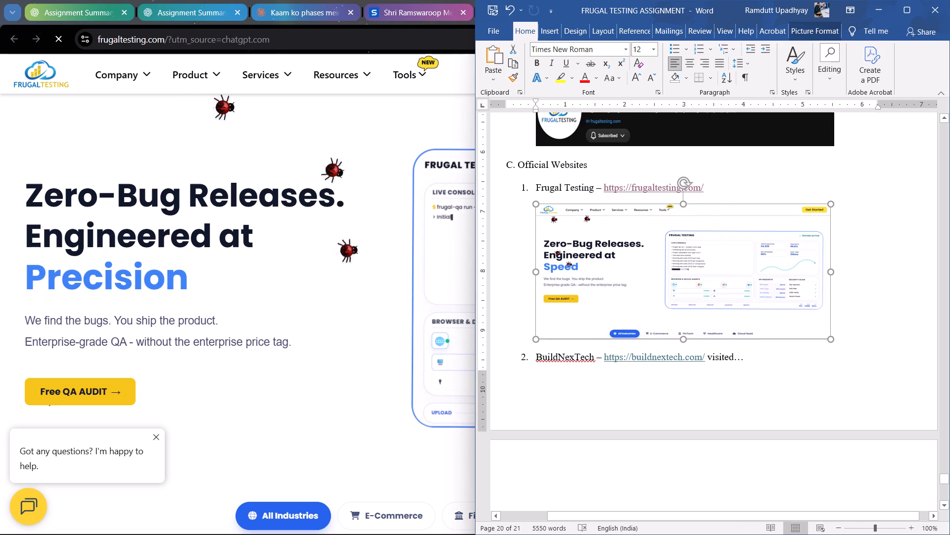
{"action": "left_click_drag", "start_coordinate": [830, 276], "coordinate": [834, 274]}
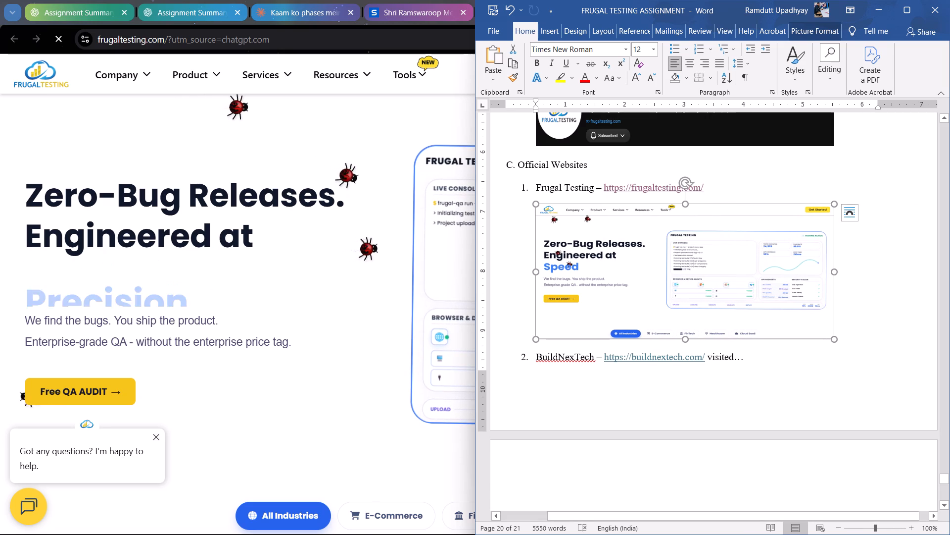
Remove "visited…" from the BuildNexTech entry and add an unnumbered blank line below it.
{"action": "left_click", "coordinate": [758, 355]}
{"action": "key", "text": "BackSpace"}
{"action": "key", "text": "BackSpace"}
{"action": "key", "text": "BackSpace"}
{"action": "key", "text": "BackSpace"}
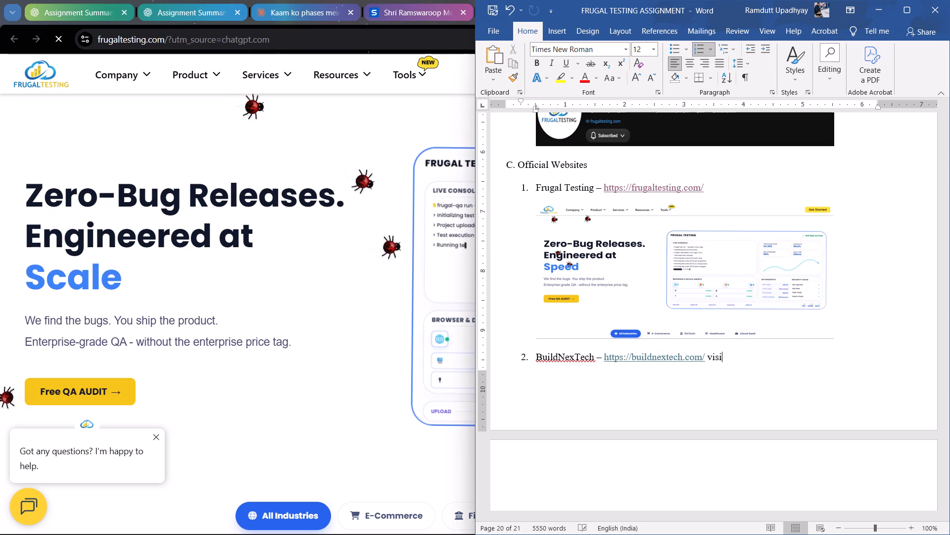
{"action": "key", "text": "BackSpace"}
{"action": "key", "text": "BackSpace"}
{"action": "key", "text": "BackSpace"}
{"action": "key", "text": "BackSpace"}
{"action": "key", "text": "Return"}
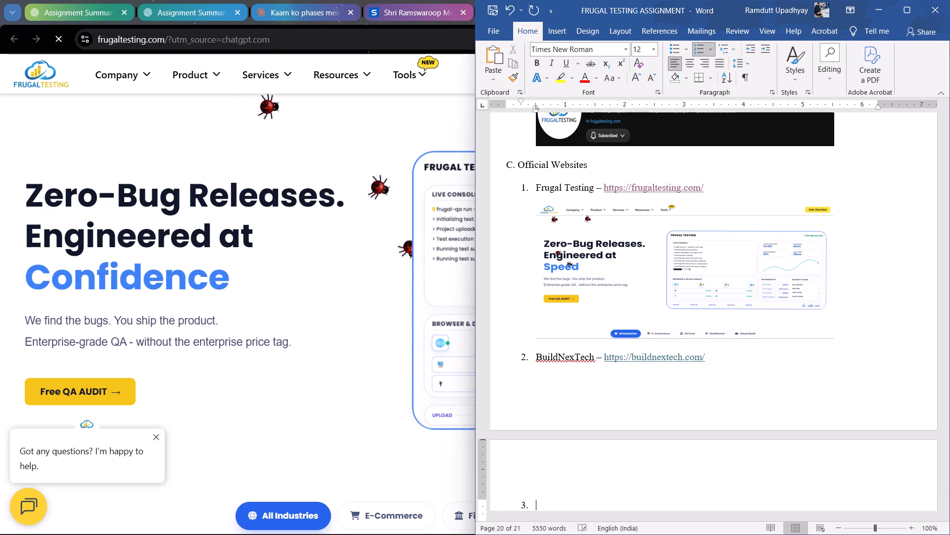
{"action": "key", "text": "BackSpace"}
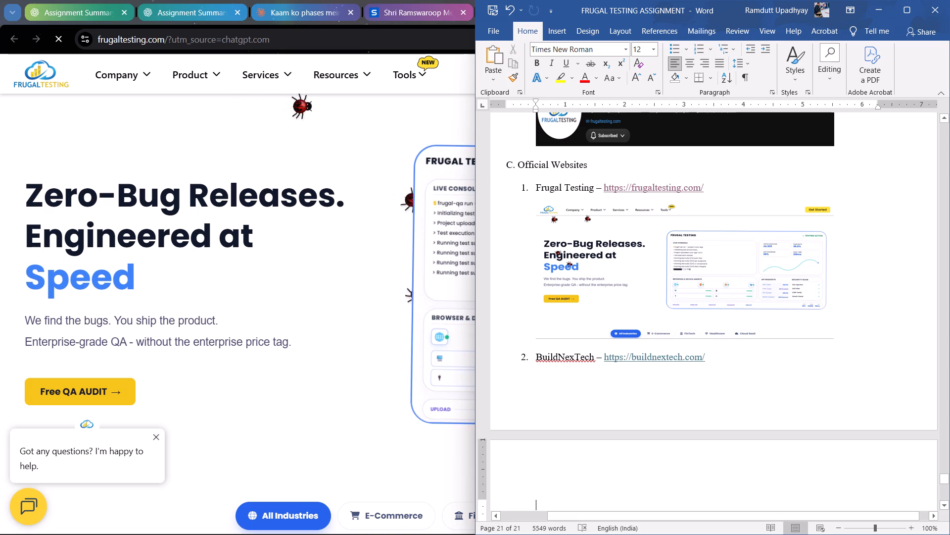
Slightly increase the height of the Frugal Testing homepage screenshot, keeping its width.
{"action": "left_click", "coordinate": [725, 264]}
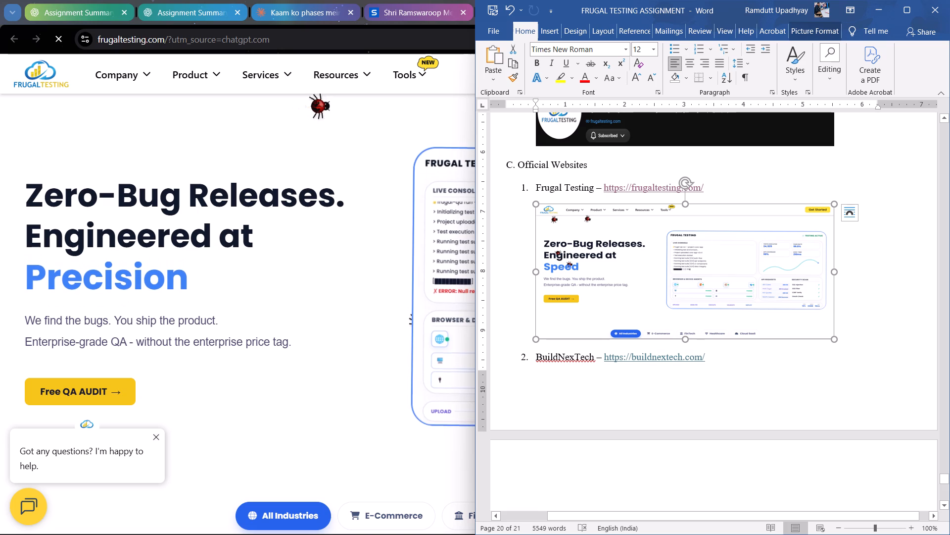
{"action": "left_click_drag", "start_coordinate": [686, 337], "coordinate": [686, 354]}
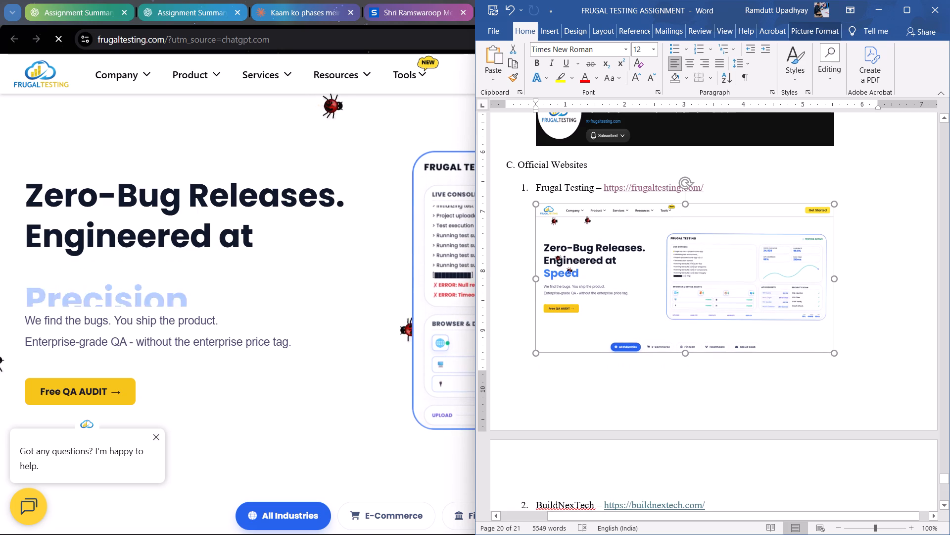
Open the BuildNexTech website from its link in the Official Websites list.
{"action": "scroll", "coordinate": [677, 382], "scroll_direction": "down", "scroll_amount": 1}
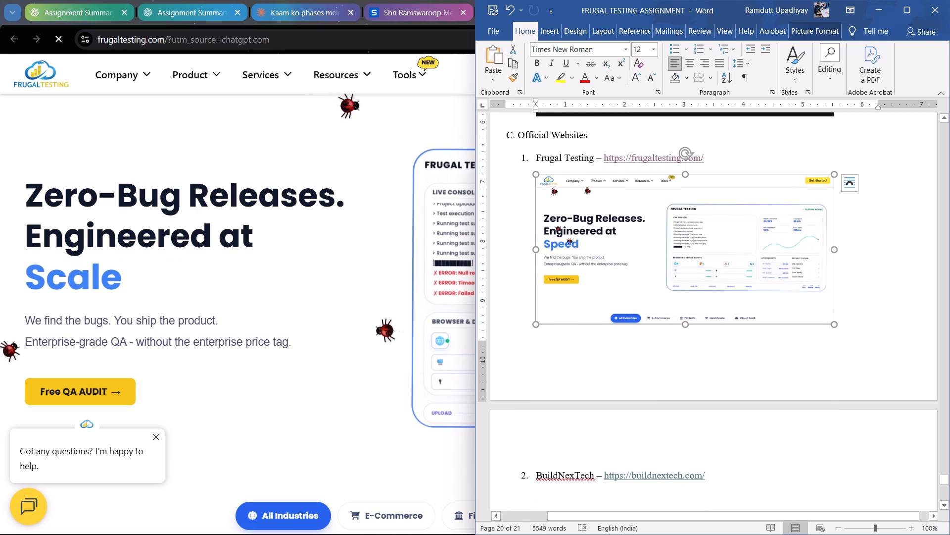
{"action": "scroll", "coordinate": [675, 373], "scroll_direction": "down", "scroll_amount": 3}
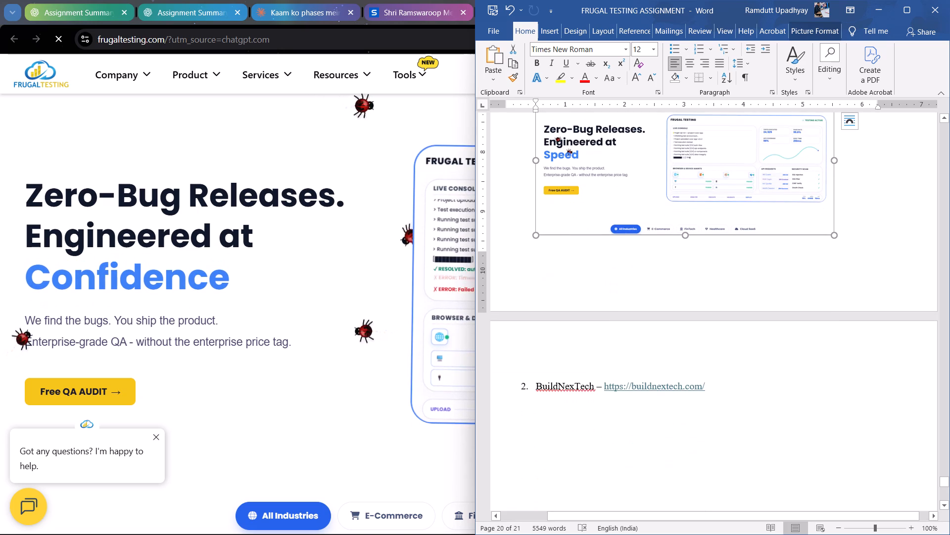
{"action": "left_click", "coordinate": [550, 404]}
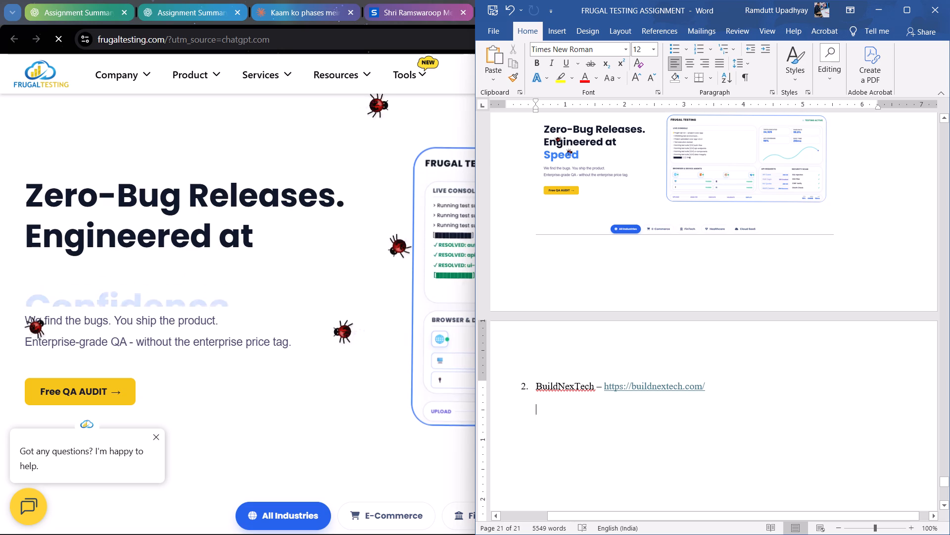
{"action": "double_click", "coordinate": [647, 387], "text": "ctrl"}
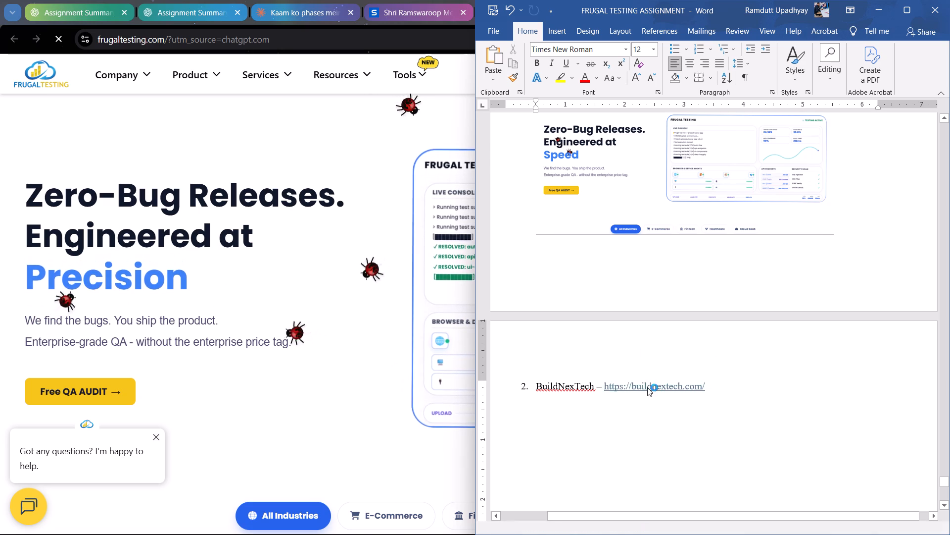
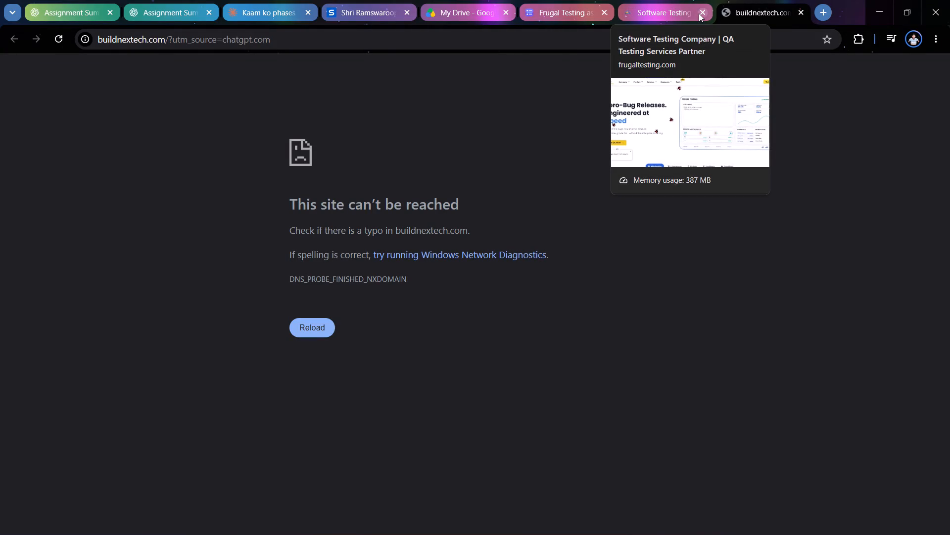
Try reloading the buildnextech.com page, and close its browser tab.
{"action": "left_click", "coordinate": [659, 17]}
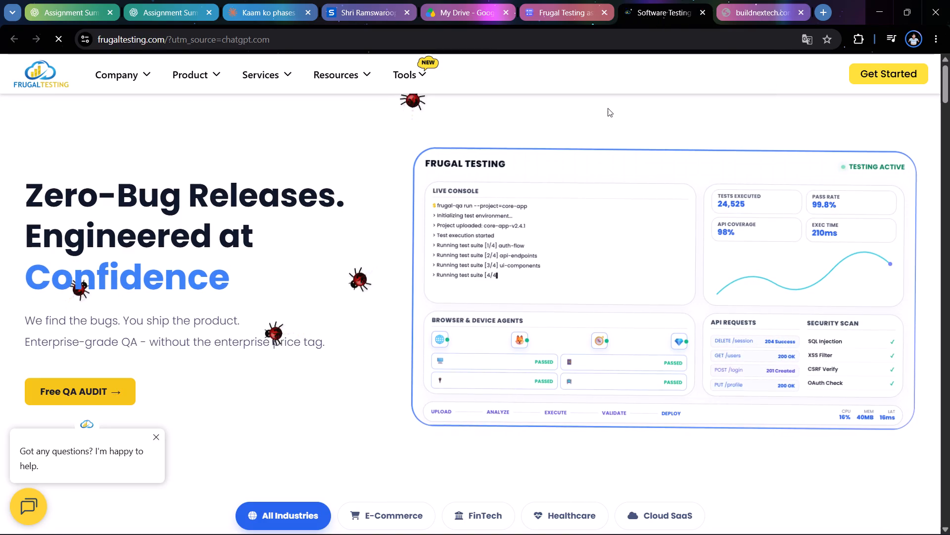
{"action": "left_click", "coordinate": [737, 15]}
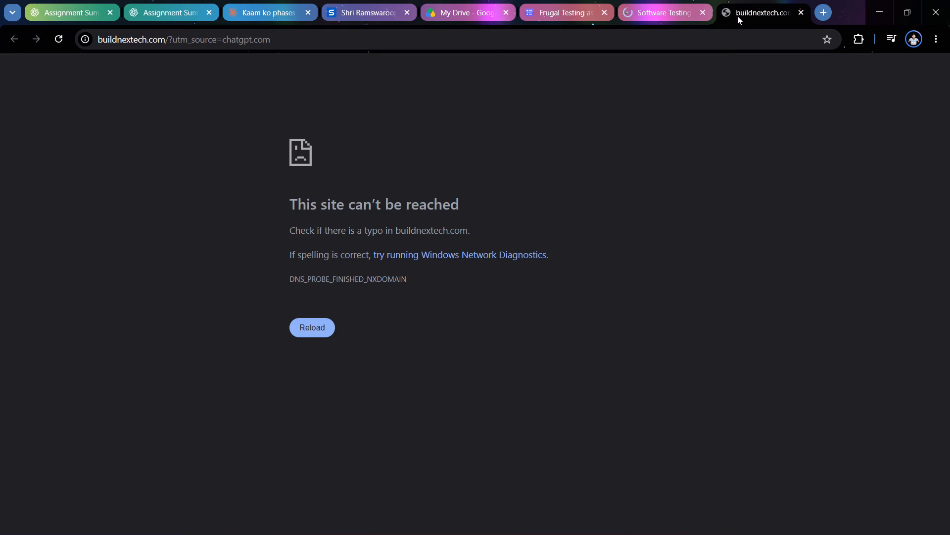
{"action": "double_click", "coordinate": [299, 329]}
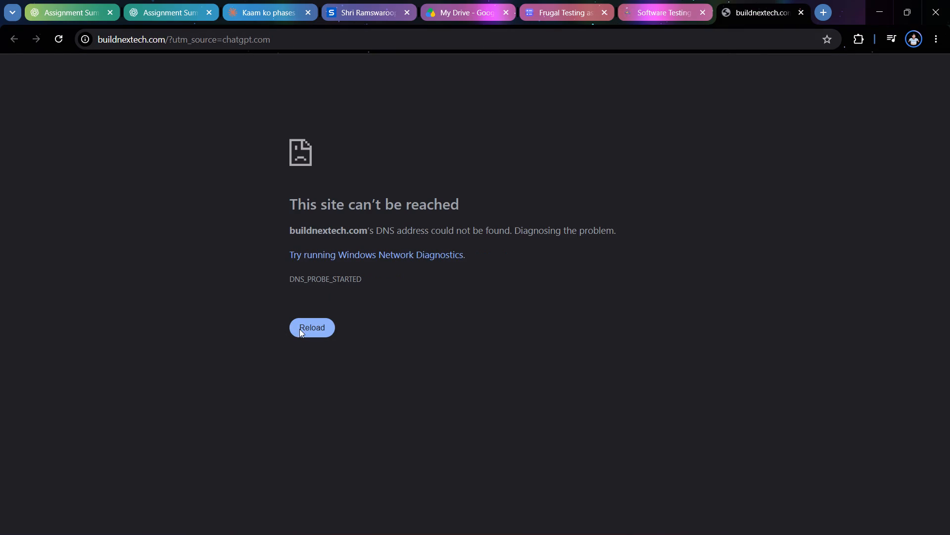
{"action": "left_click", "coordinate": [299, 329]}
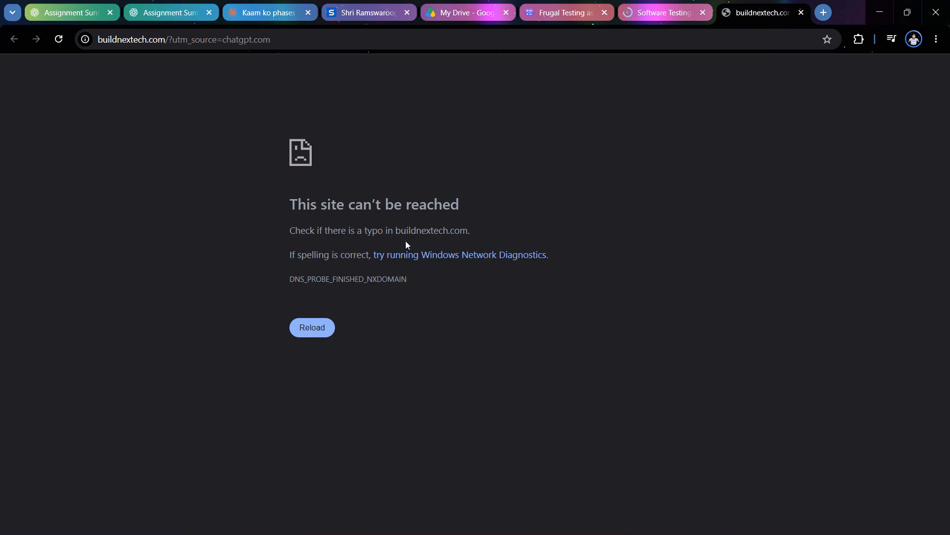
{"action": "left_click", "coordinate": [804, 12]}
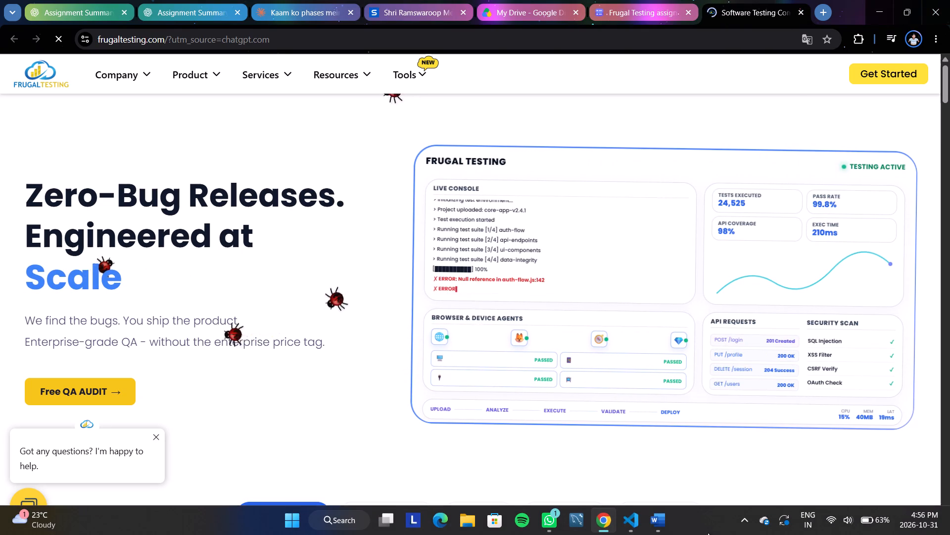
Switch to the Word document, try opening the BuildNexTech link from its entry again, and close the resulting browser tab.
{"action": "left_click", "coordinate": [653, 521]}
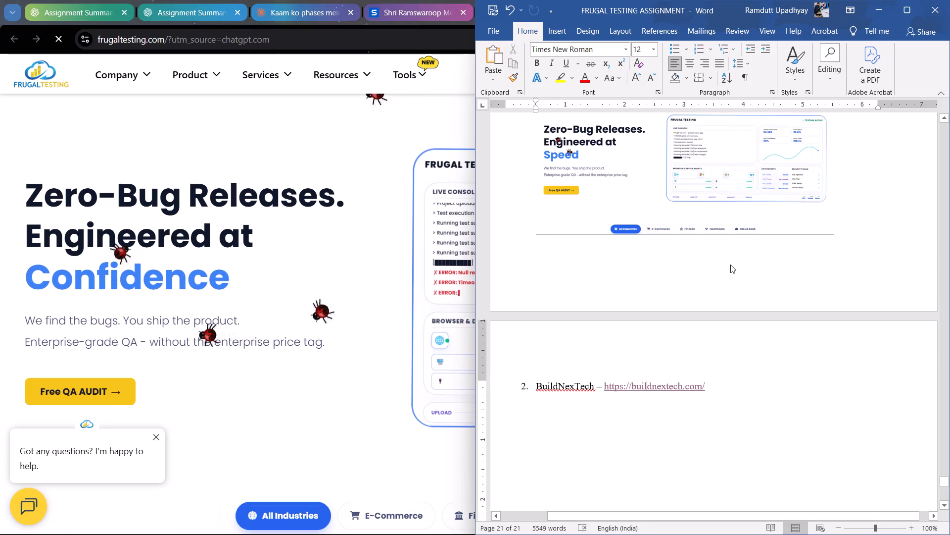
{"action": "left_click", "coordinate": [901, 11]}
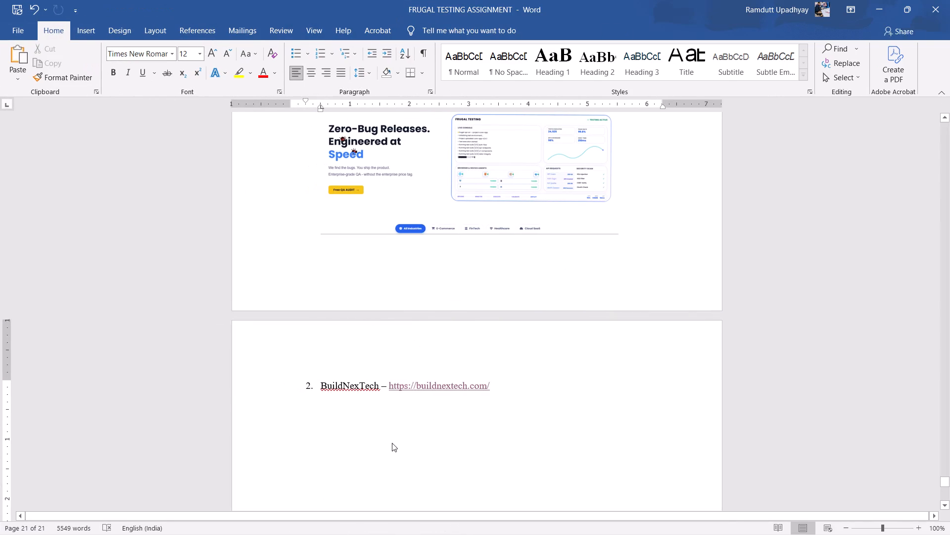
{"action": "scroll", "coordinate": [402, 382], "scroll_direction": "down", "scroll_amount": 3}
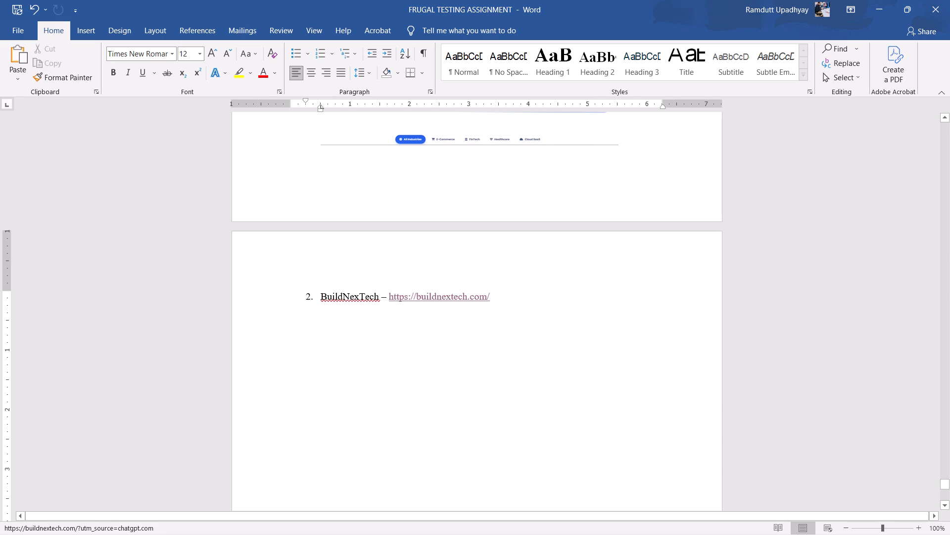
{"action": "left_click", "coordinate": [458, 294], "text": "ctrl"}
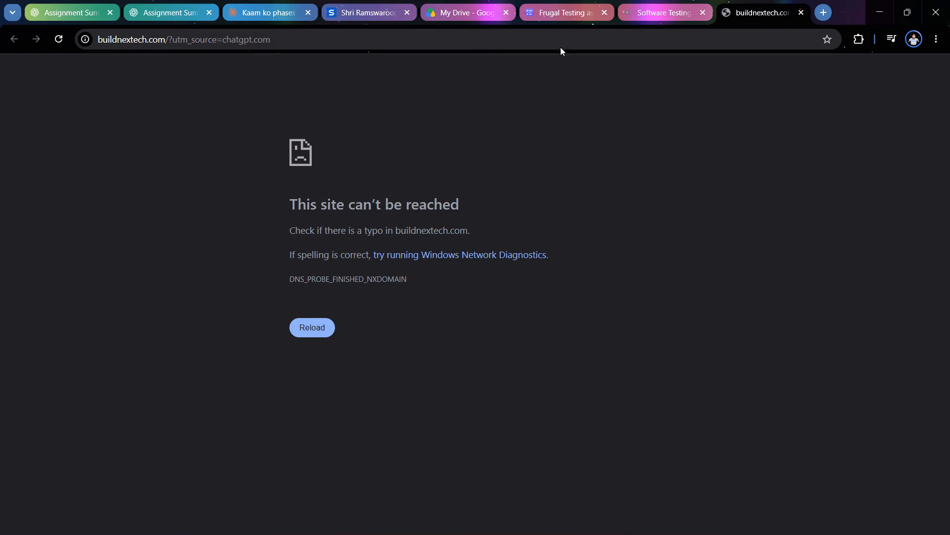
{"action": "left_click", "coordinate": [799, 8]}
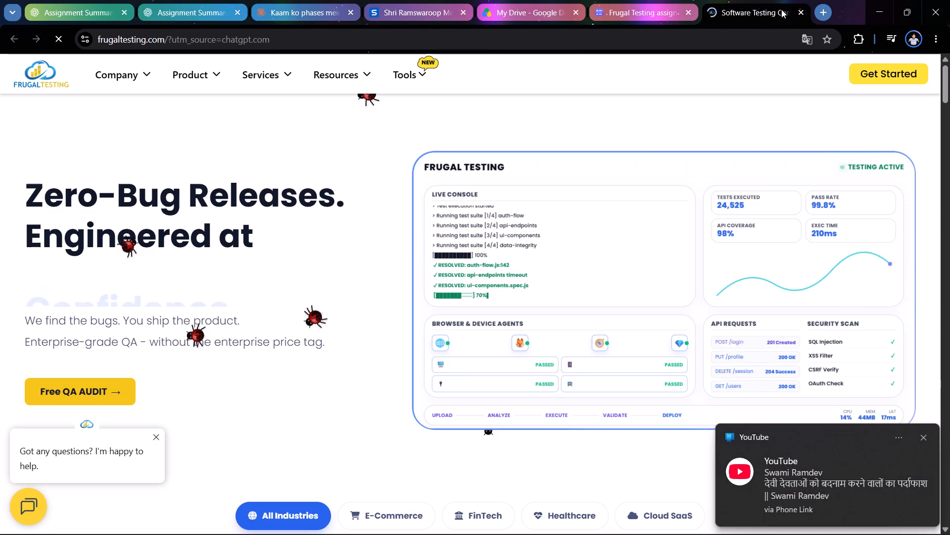
Search Google for "buildnex" in a new browser tab and close the Frugal Testing website tab.
{"action": "left_click", "coordinate": [820, 10]}
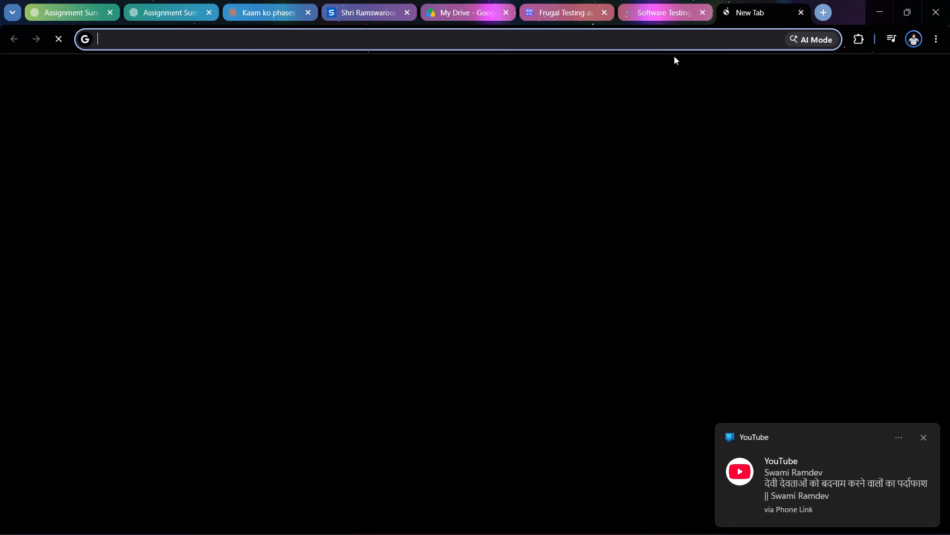
{"action": "type", "text": "build"}
{"action": "type", "text": "nex"}
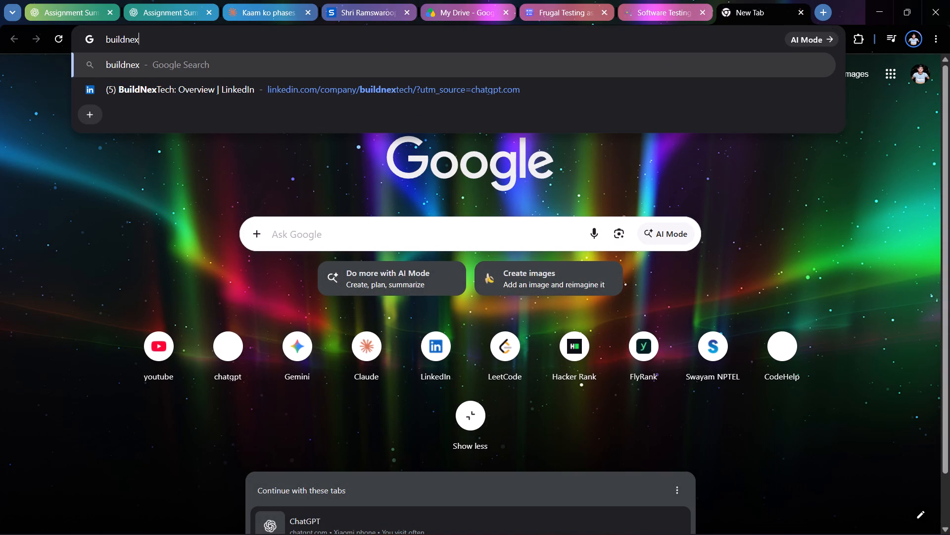
{"action": "key", "text": "Return"}
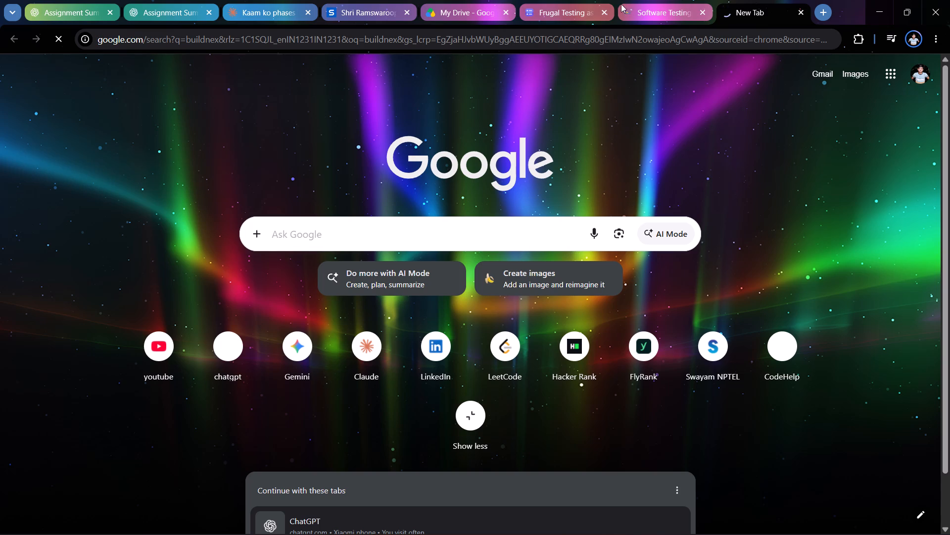
{"action": "left_click", "coordinate": [703, 8]}
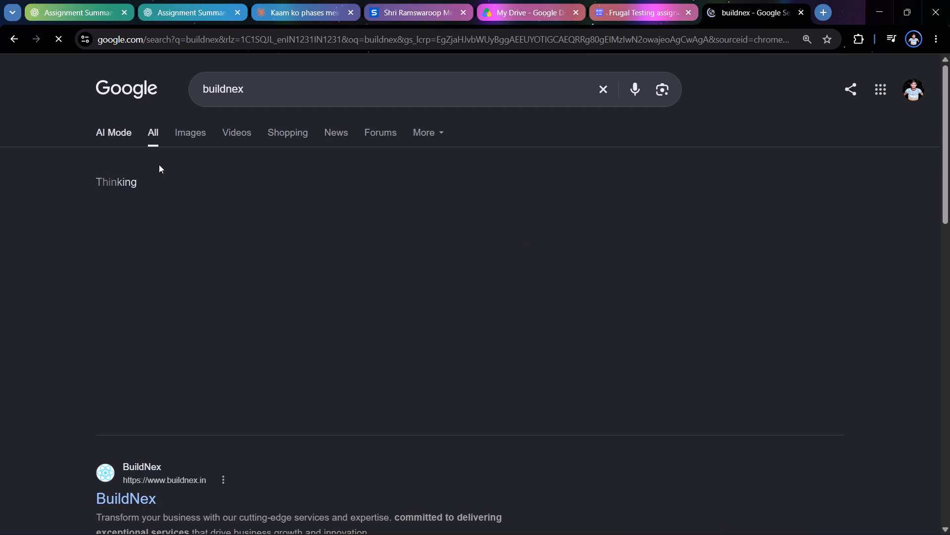
Open the BuildNex website at buildnex.in from the search results.
{"action": "left_click", "coordinate": [159, 498]}
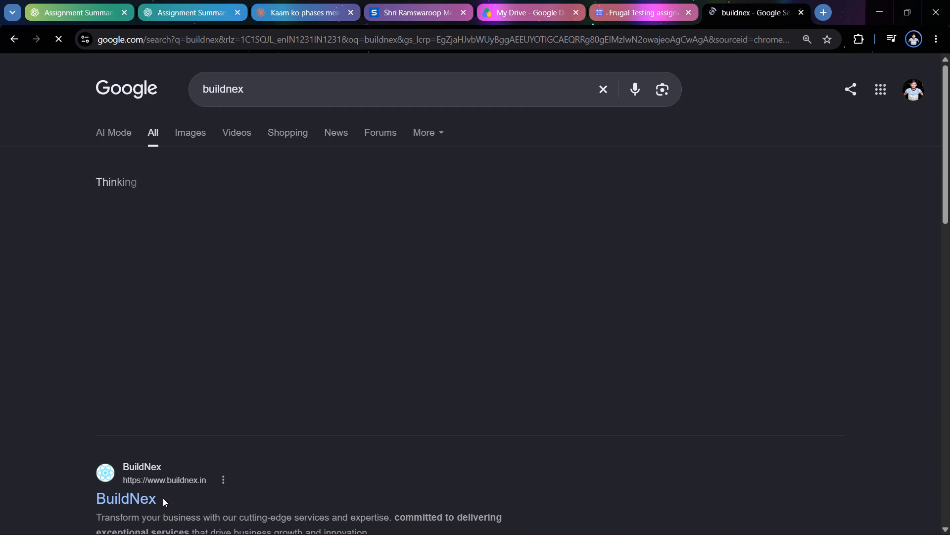
{"action": "left_click", "coordinate": [124, 491]}
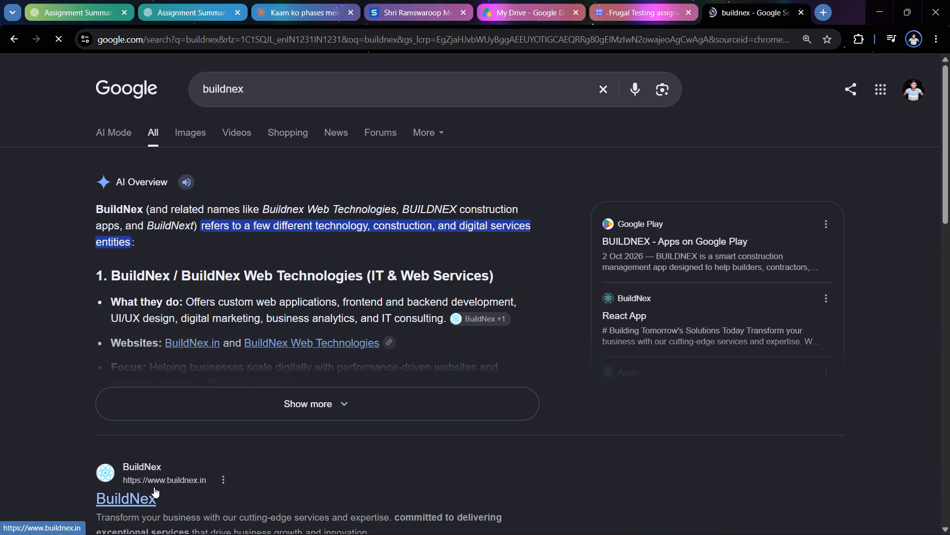
{"action": "scroll", "coordinate": [152, 469], "scroll_direction": "down", "scroll_amount": 3}
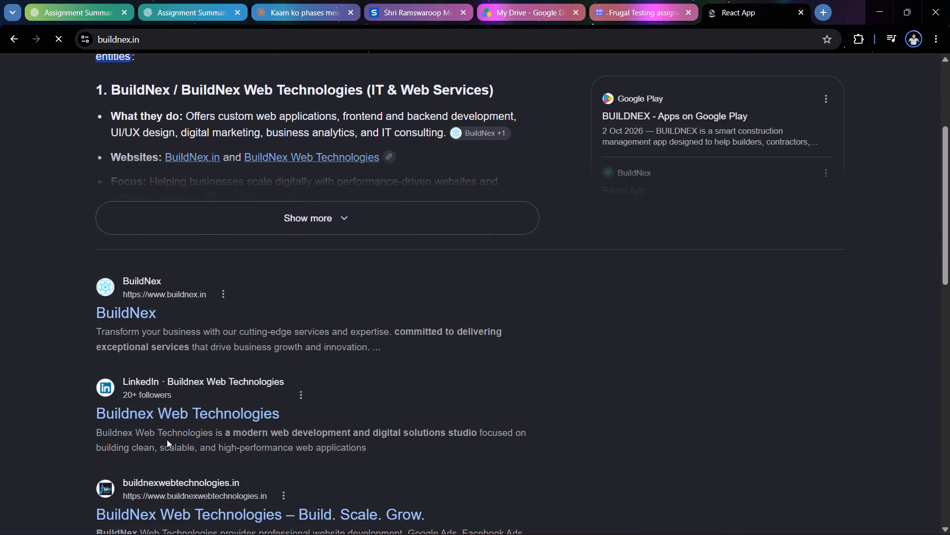
{"action": "scroll", "coordinate": [177, 408], "scroll_direction": "down", "scroll_amount": 5}
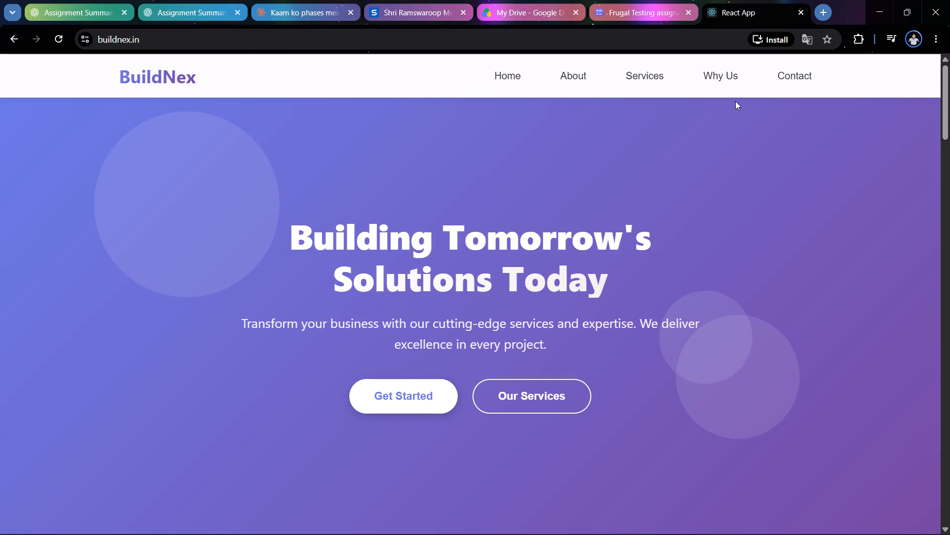
Look through the BuildNex homepage's sections and return to its opening banner.
{"action": "scroll", "coordinate": [573, 201], "scroll_direction": "down", "scroll_amount": 6}
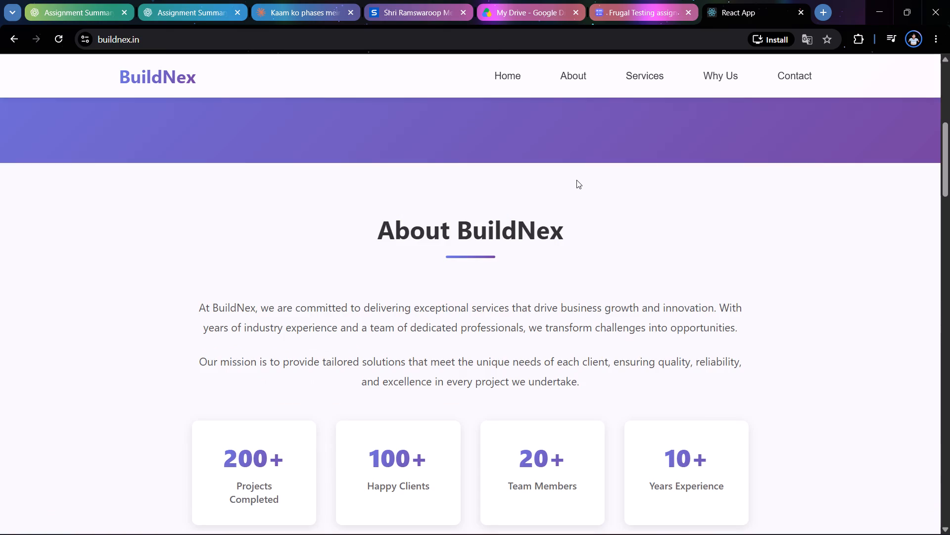
{"action": "scroll", "coordinate": [577, 180], "scroll_direction": "down", "scroll_amount": 13}
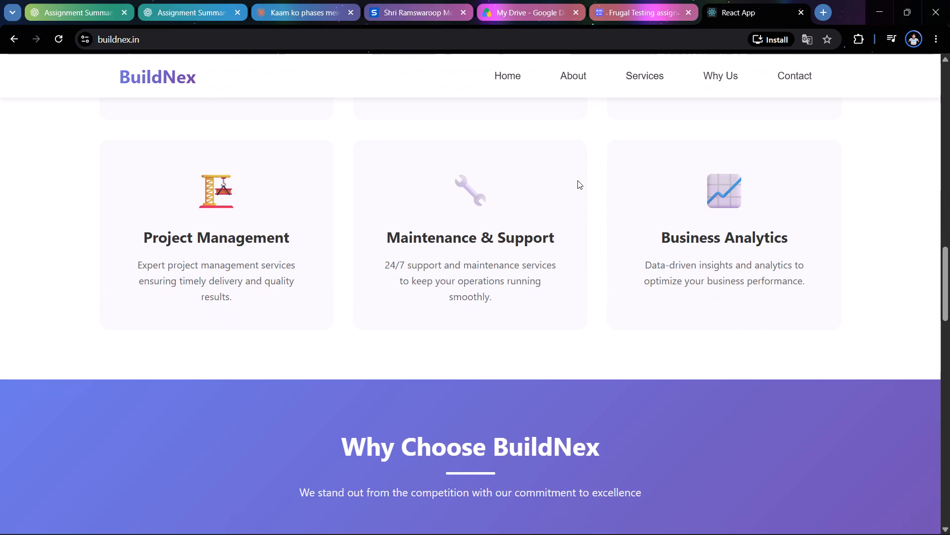
{"action": "scroll", "coordinate": [577, 180], "scroll_direction": "up", "scroll_amount": 20}
{"action": "scroll", "coordinate": [577, 180], "scroll_direction": "up", "scroll_amount": 1}
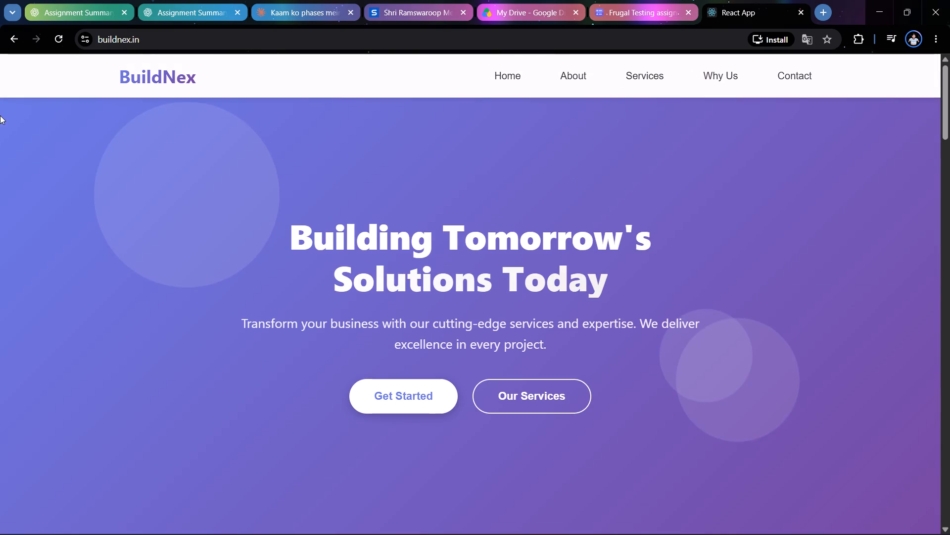
{"action": "scroll", "coordinate": [139, 127], "scroll_direction": "up", "scroll_amount": 10}
{"action": "scroll", "coordinate": [518, 145], "scroll_direction": "up", "scroll_amount": 1}
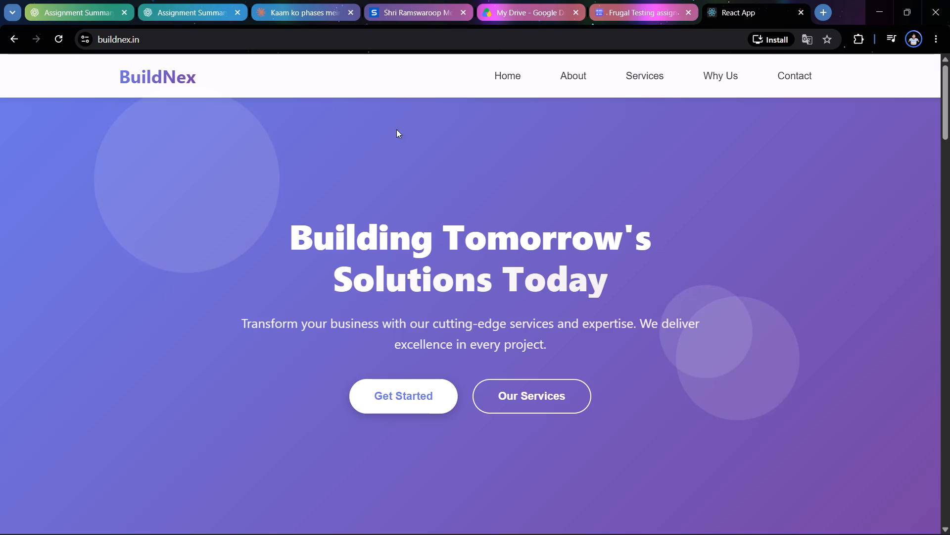
{"action": "scroll", "coordinate": [445, 198], "scroll_direction": "down", "scroll_amount": 5}
{"action": "scroll", "coordinate": [448, 197], "scroll_direction": "up", "scroll_amount": 5}
Capture a screenshot of the BuildNex homepage from its navigation bar down to just below the banner's two buttons.
{"action": "key", "text": "shift+super+s"}
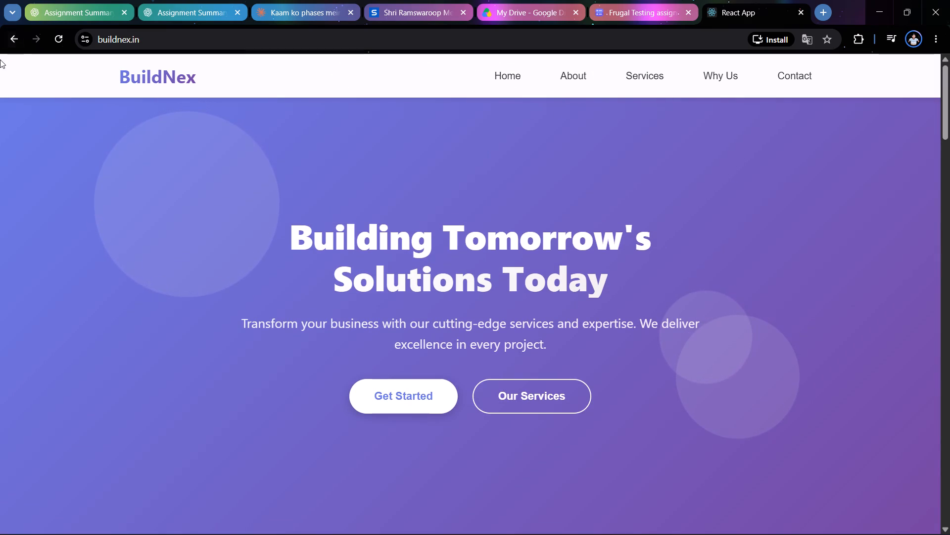
{"action": "left_click_drag", "start_coordinate": [0, 49], "coordinate": [890, 432]}
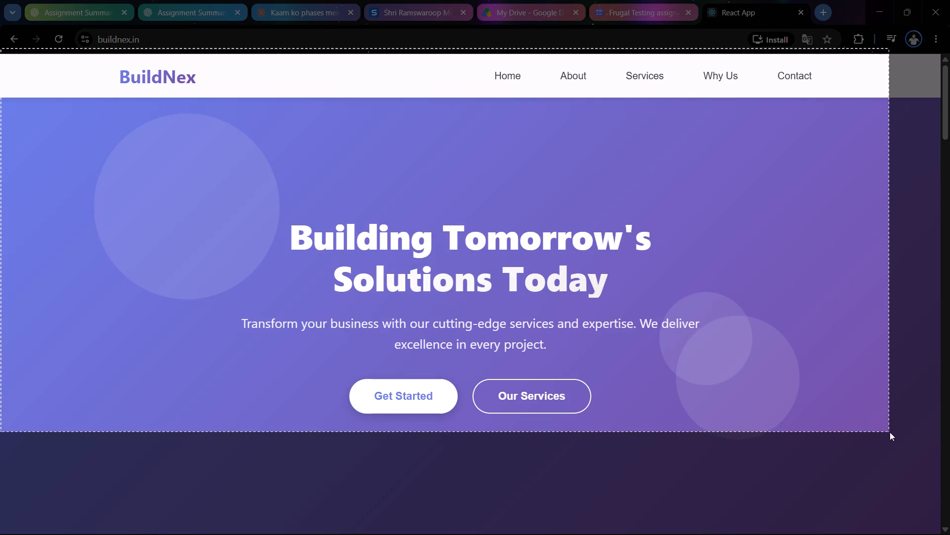
{"action": "left_click_drag", "start_coordinate": [890, 432], "coordinate": [926, 449]}
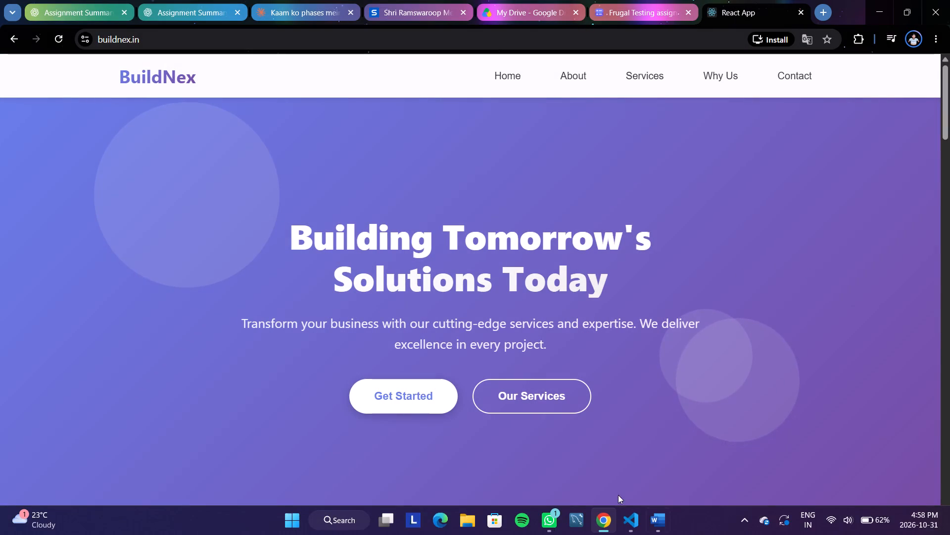
Switch to the Word document and paste the BuildNex homepage screenshot on the blank line below the BuildNexTech entry.
{"action": "left_click", "coordinate": [657, 532]}
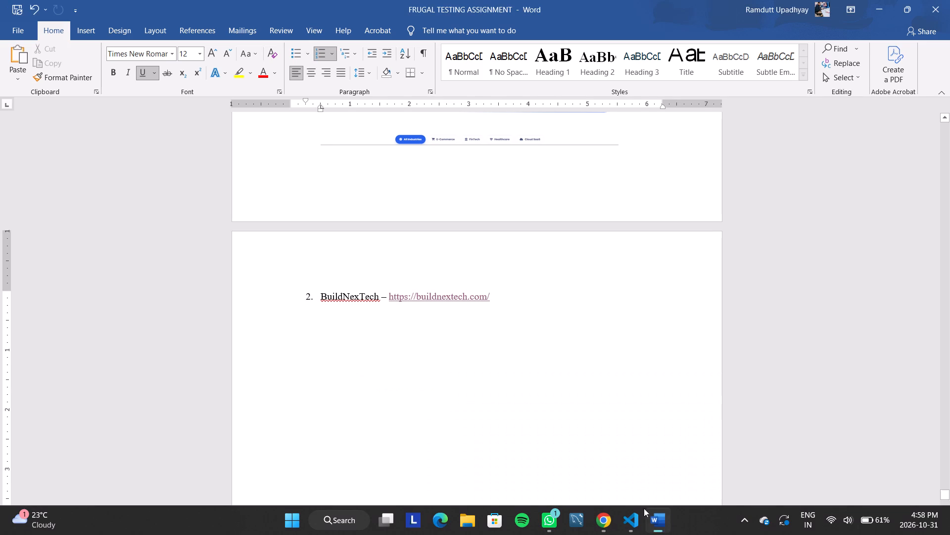
{"action": "left_click", "coordinate": [303, 332]}
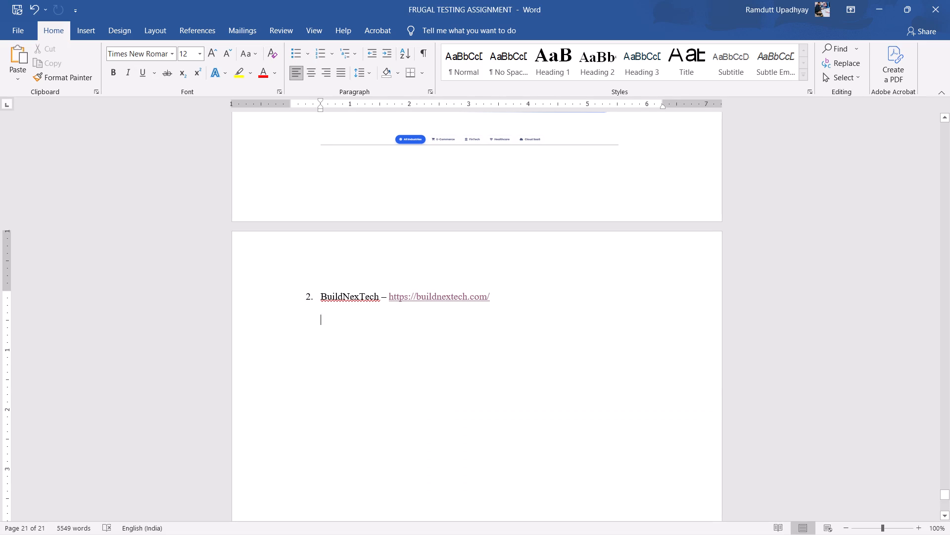
{"action": "key", "text": "ctrl+v"}
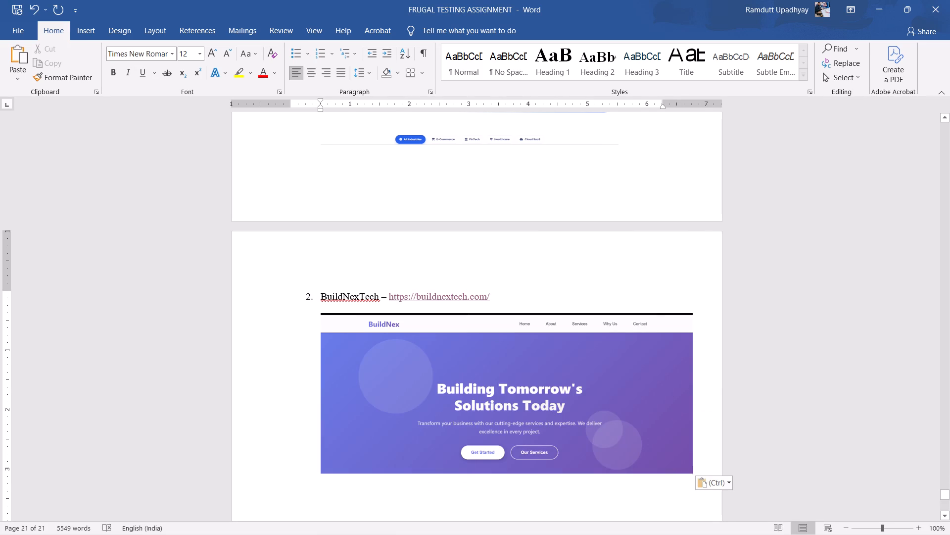
Shrink the pasted BuildNex homepage screenshot to about 4.8 inches wide and 1.7 inches tall, keeping it below the BuildNexTech entry.
{"action": "left_click", "coordinate": [534, 368]}
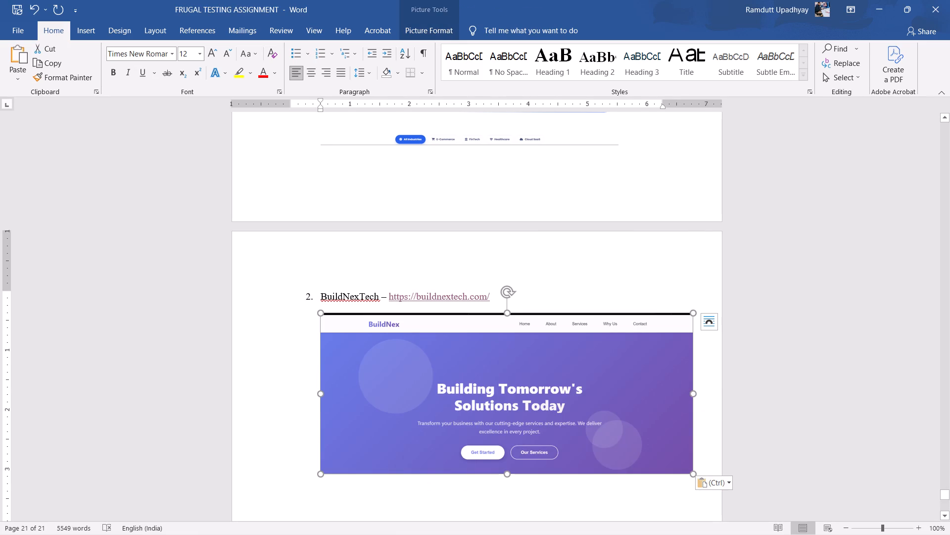
{"action": "left_click_drag", "start_coordinate": [696, 391], "coordinate": [591, 394]}
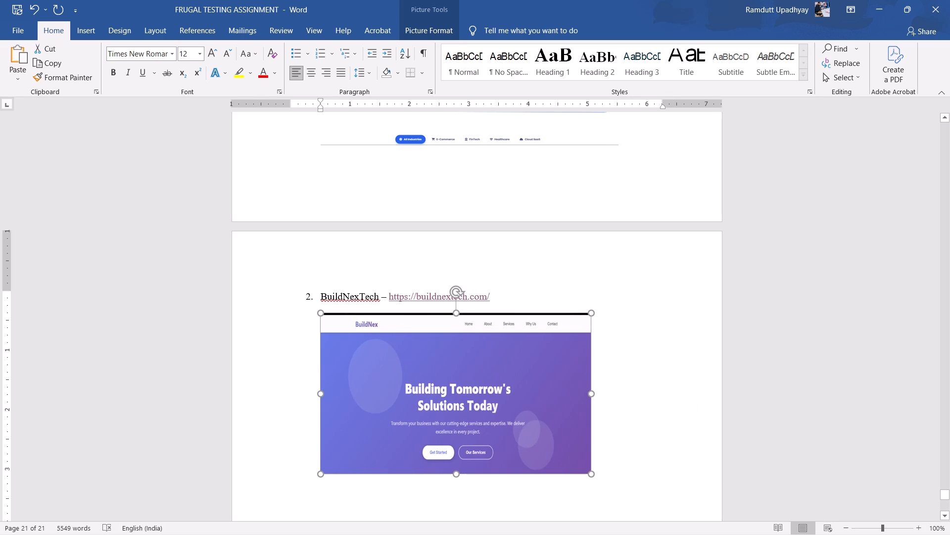
{"action": "left_click_drag", "start_coordinate": [591, 394], "coordinate": [606, 402]}
{"action": "left_click_drag", "start_coordinate": [465, 473], "coordinate": [470, 467]}
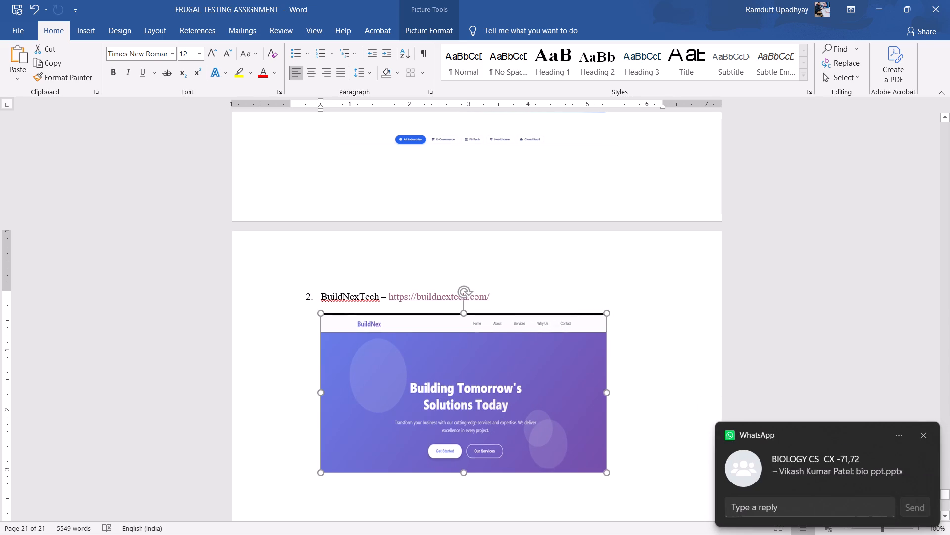
{"action": "left_click_drag", "start_coordinate": [470, 467], "coordinate": [471, 416]}
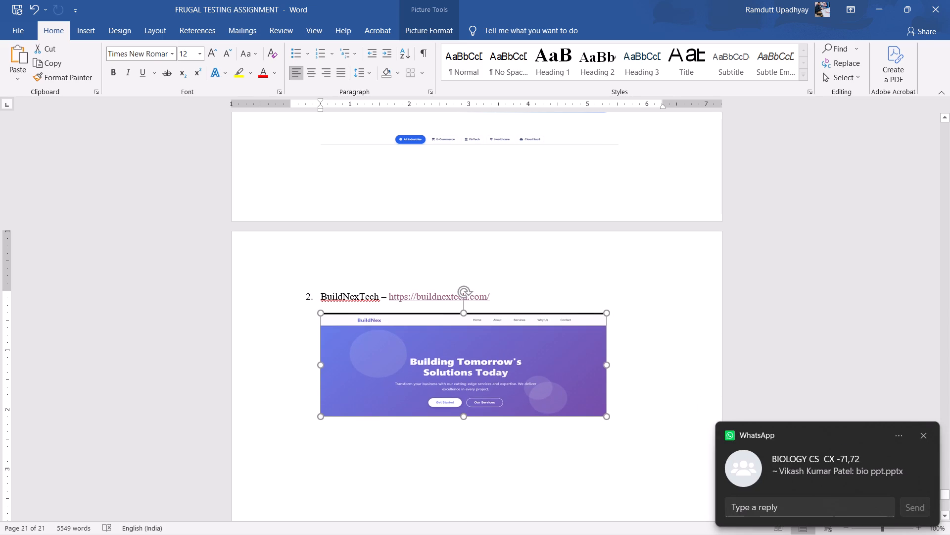
{"action": "left_click_drag", "start_coordinate": [471, 416], "coordinate": [471, 418]}
Delete one empty line below the BuildNex screenshot at the end of the document.
{"action": "left_click", "coordinate": [480, 472]}
{"action": "scroll", "coordinate": [359, 407], "scroll_direction": "down", "scroll_amount": 3}
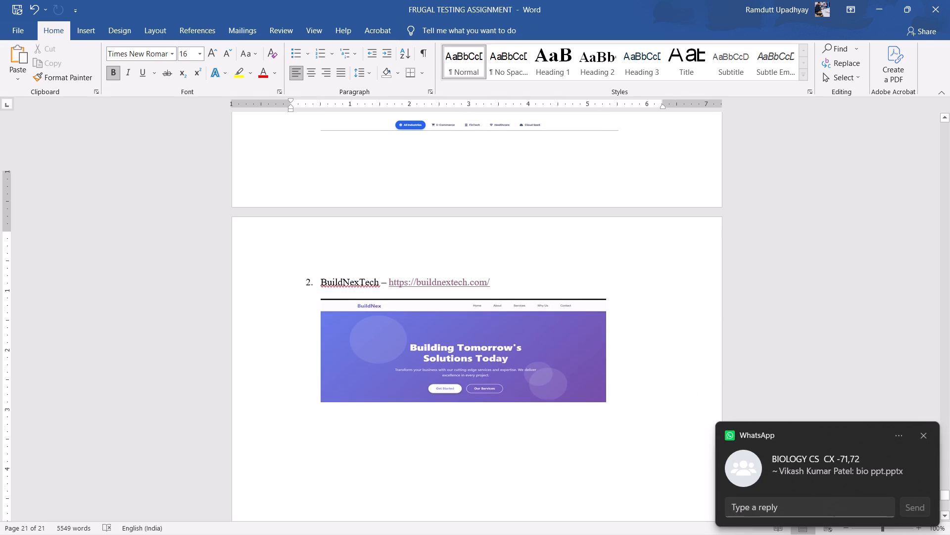
{"action": "scroll", "coordinate": [359, 407], "scroll_direction": "down", "scroll_amount": 7}
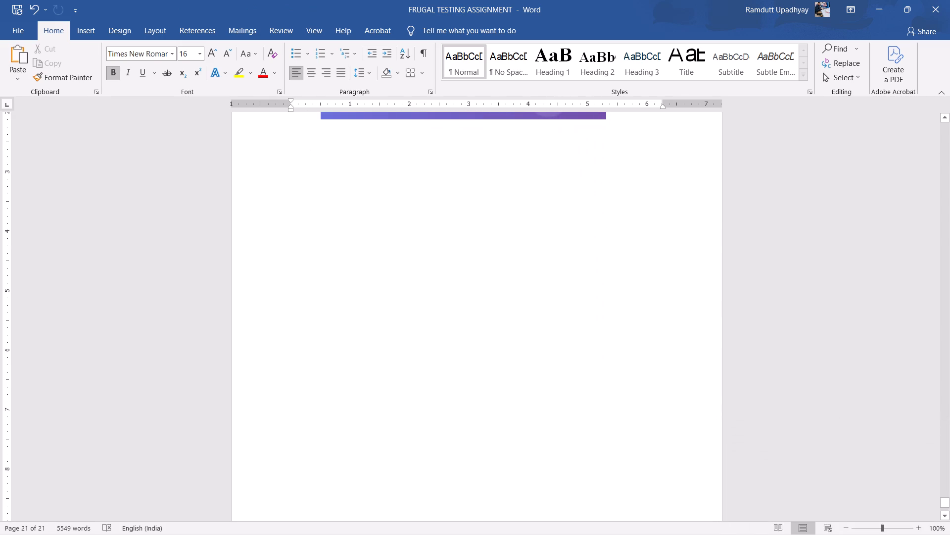
{"action": "key", "text": "BackSpace"}
Check the YouTube and Official Websites entries with their screenshots above, and save the document.
{"action": "scroll", "coordinate": [334, 374], "scroll_direction": "up", "scroll_amount": 8}
{"action": "scroll", "coordinate": [334, 374], "scroll_direction": "right", "scroll_amount": 1}
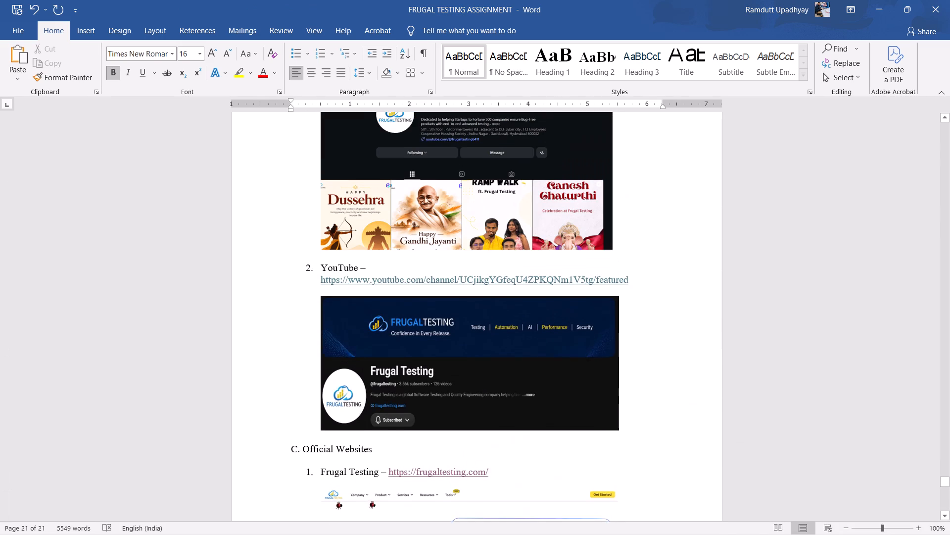
{"action": "scroll", "coordinate": [334, 374], "scroll_direction": "right", "scroll_amount": 1}
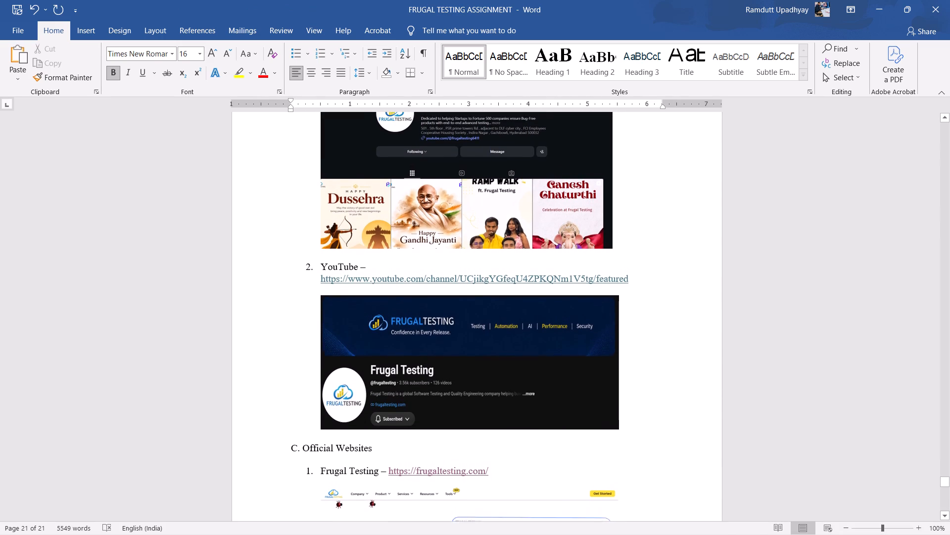
{"action": "scroll", "coordinate": [334, 374], "scroll_direction": "right", "scroll_amount": 1}
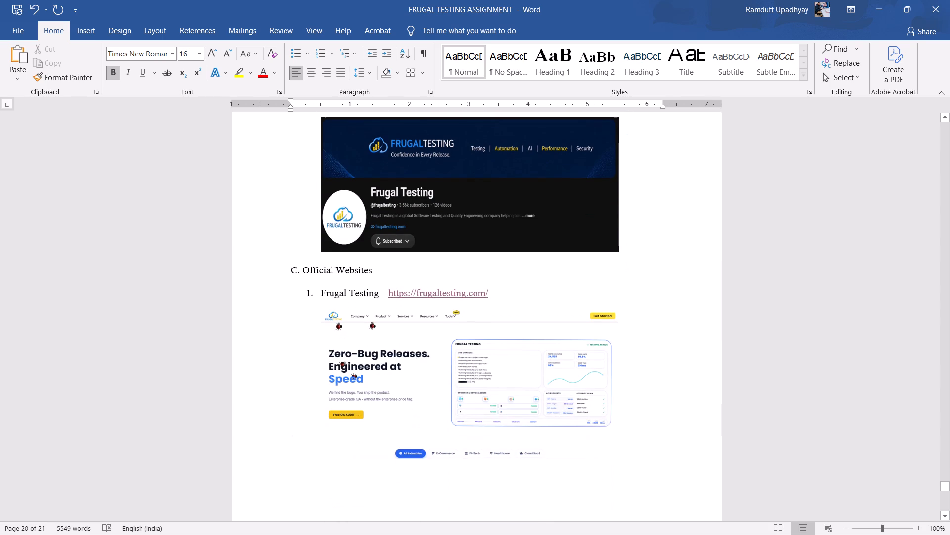
{"action": "key", "text": "ctrl+s"}
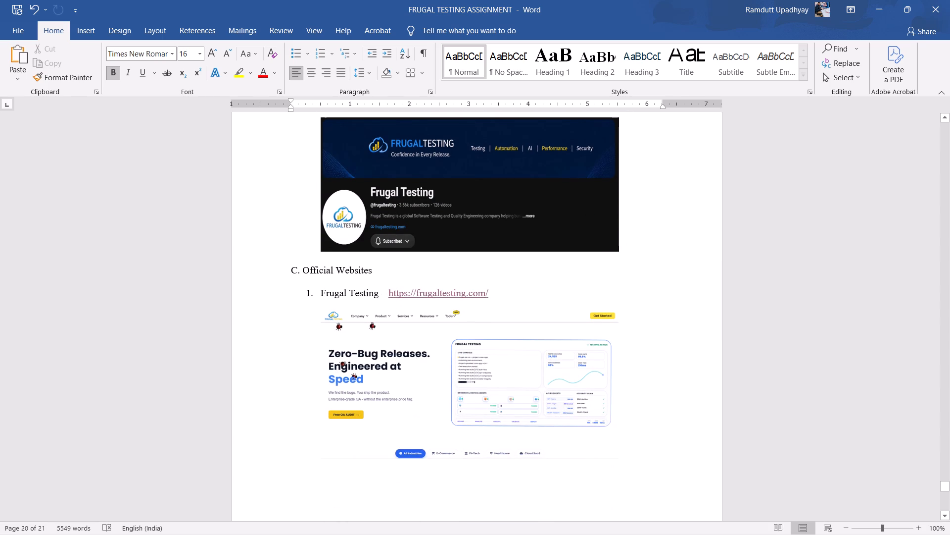
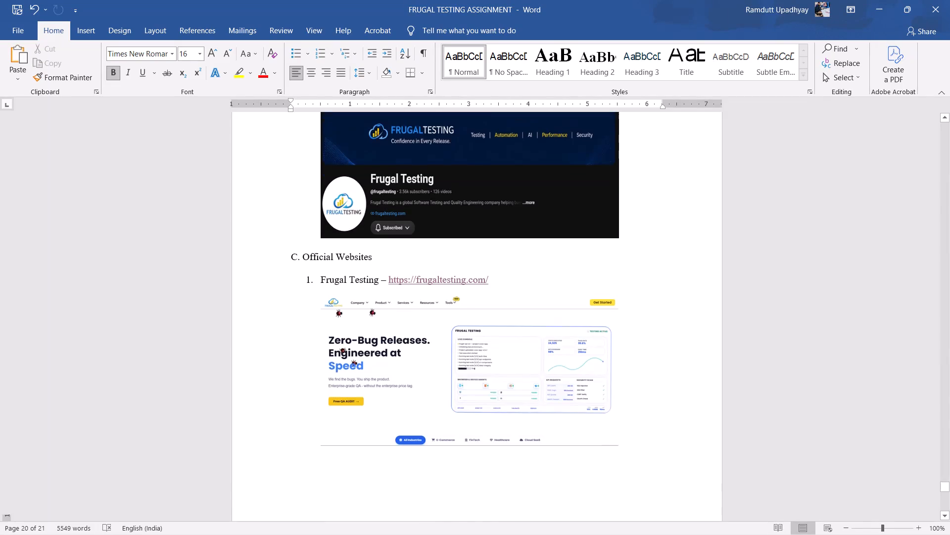
Start a new question heading, Q23, on the blank line below the BuildNexTech homepage screenshot.
{"action": "scroll", "coordinate": [427, 324], "scroll_direction": "down", "scroll_amount": 8}
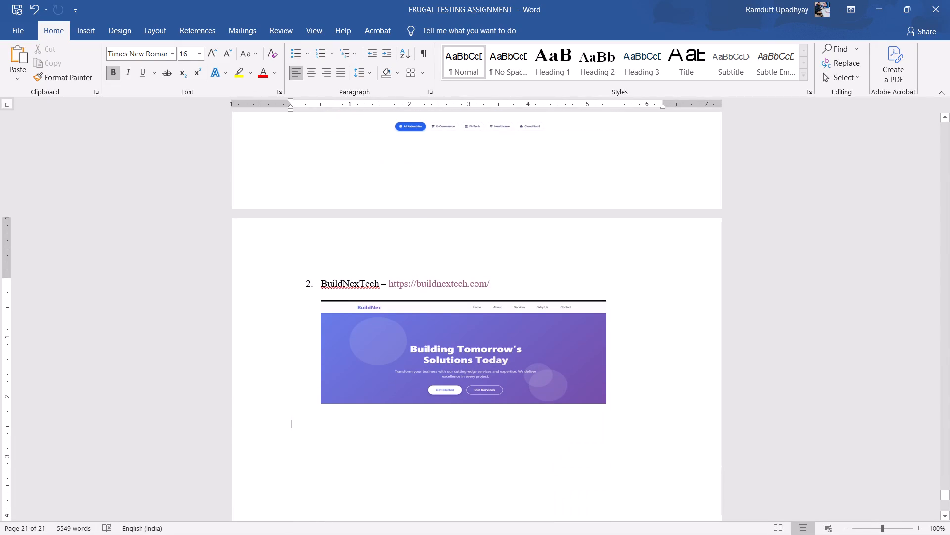
{"action": "type", "text": "Q23"}
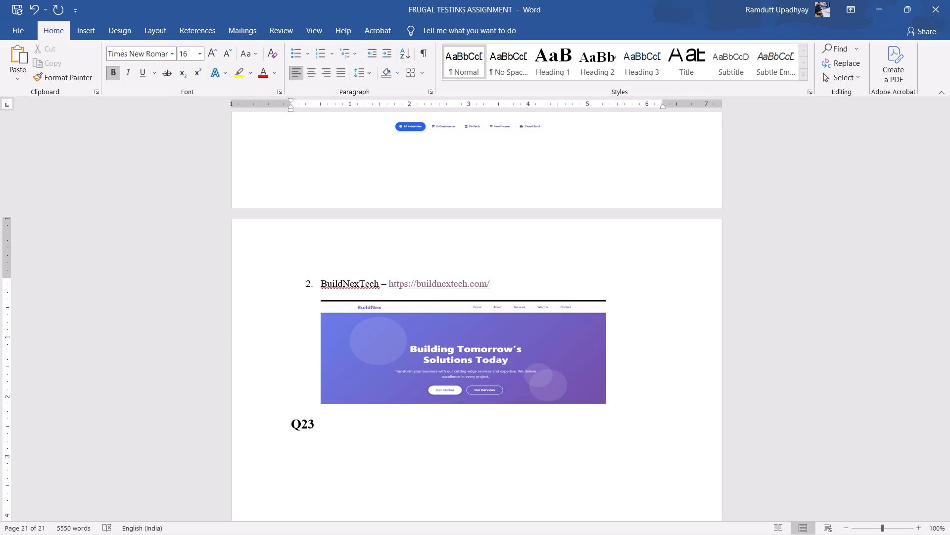
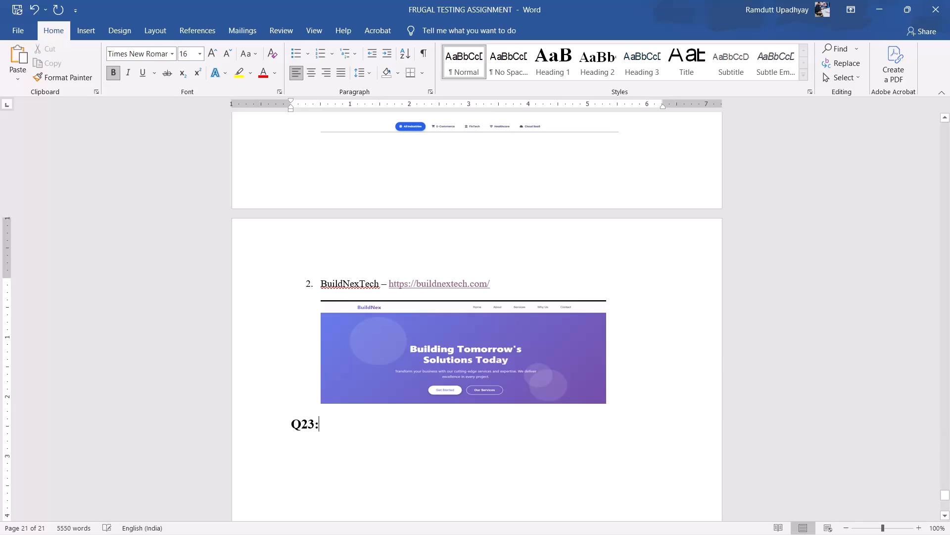
Remove the colon after Q23 and paste the copied question title, "Q23. Video Evaluation Presentation (Video CV) Google Drive video link (2-3 minutes):".
{"action": "key", "text": "space"}
{"action": "key", "text": "BackSpace"}
{"action": "key", "text": "BackSpace"}
{"action": "key", "text": "space"}
{"action": "key", "text": "ctrl+v"}
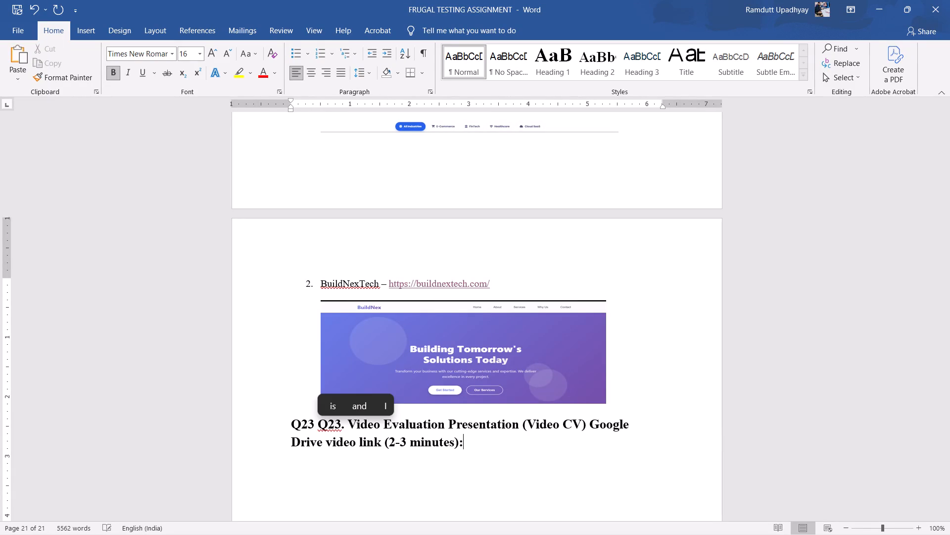
Remove the duplicated "Q23" so the heading begins with a single "Q23." before the question title.
{"action": "left_click", "coordinate": [321, 420]}
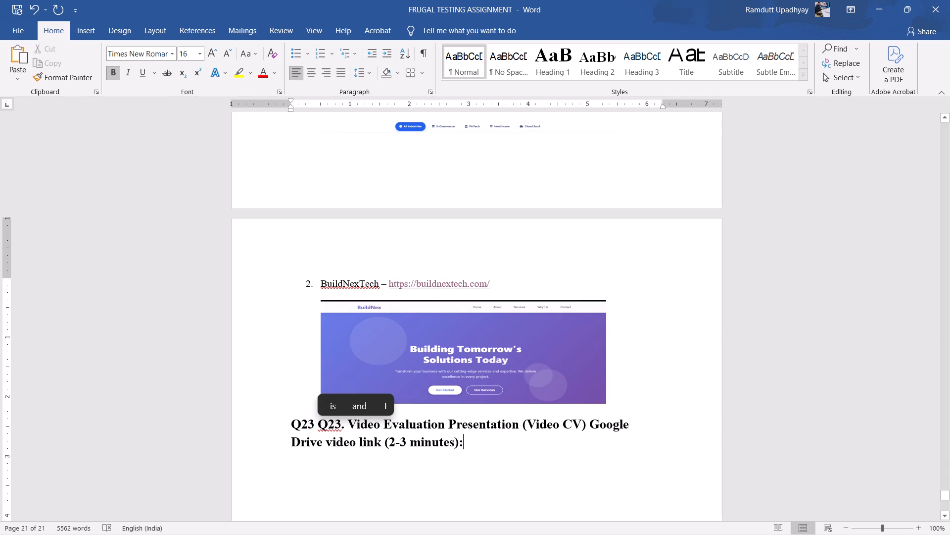
{"action": "left_click", "coordinate": [342, 422]}
{"action": "left_click", "coordinate": [335, 424]}
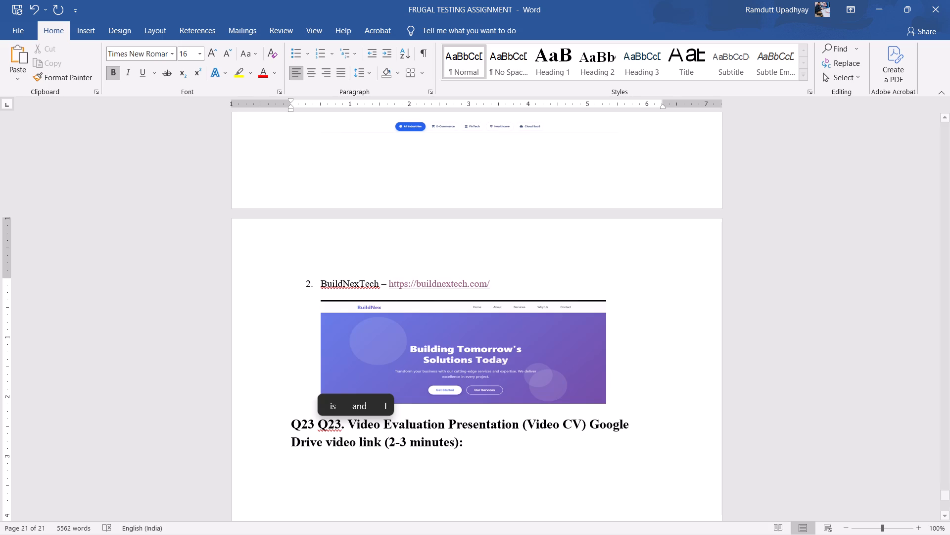
{"action": "left_click", "coordinate": [381, 491]}
{"action": "left_click", "coordinate": [338, 424]}
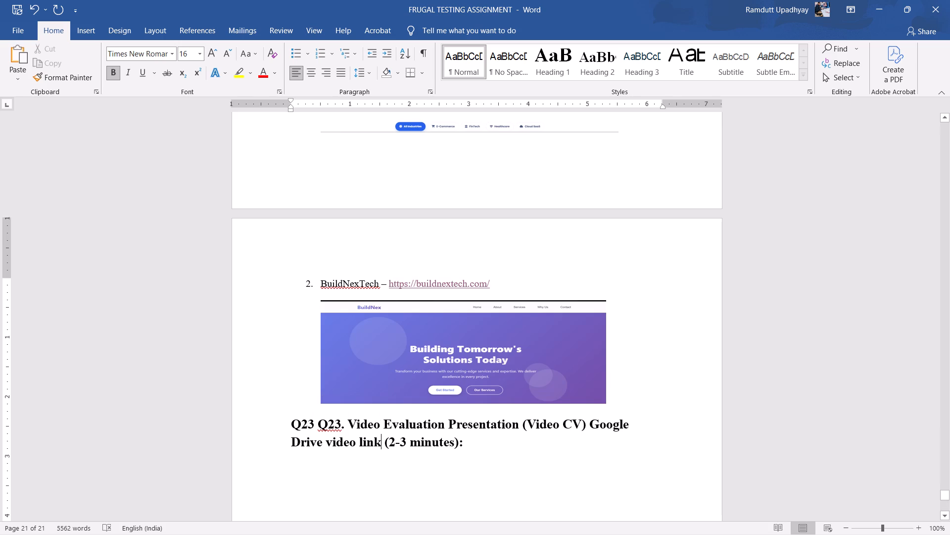
{"action": "key", "text": "BackSpace"}
{"action": "key", "text": "BackSpace"}
{"action": "key", "text": "BackSpace"}
{"action": "key", "text": "BackSpace"}
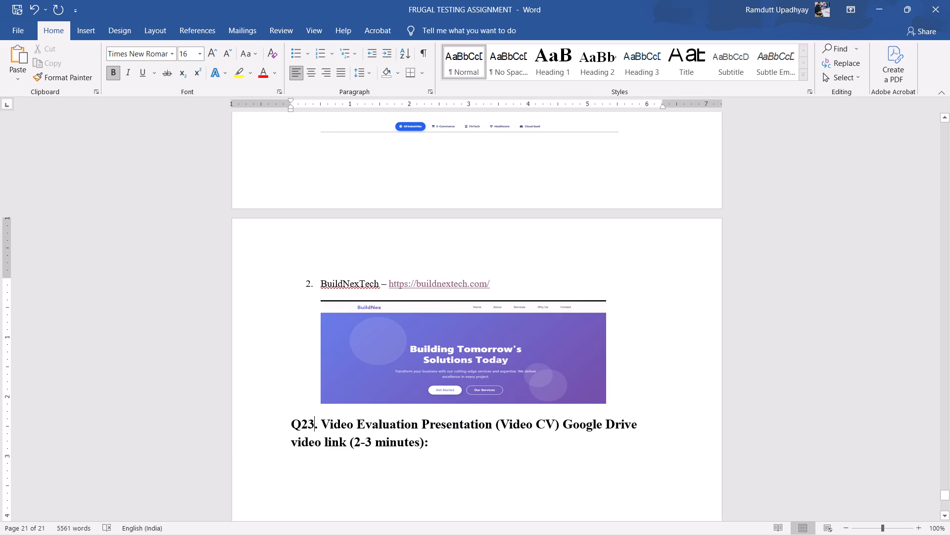
Put "Google Drive video link (2-3 minutes):" on its own line, indented with spaces to line up under the title text.
{"action": "left_click", "coordinate": [565, 428]}
{"action": "key", "text": "Return"}
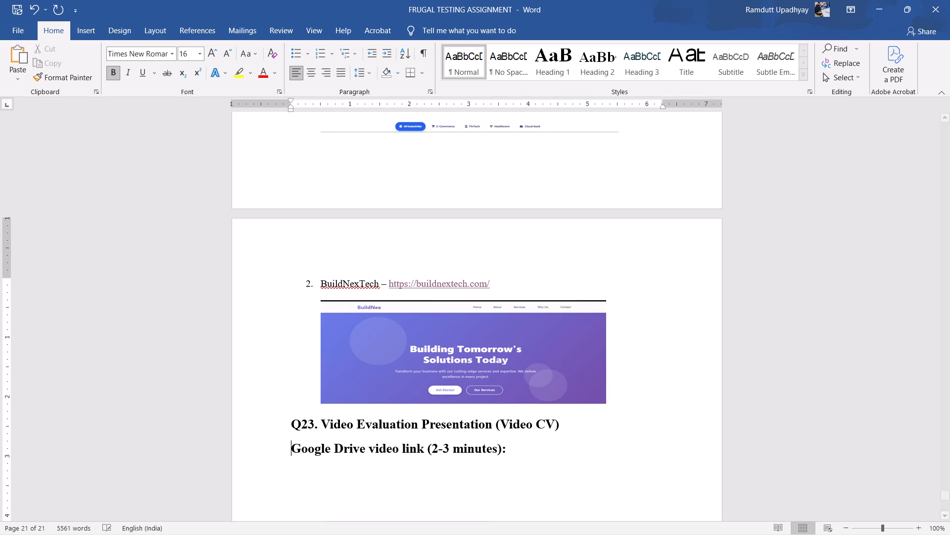
{"action": "key", "text": "space"}
{"action": "key", "text": "space"}
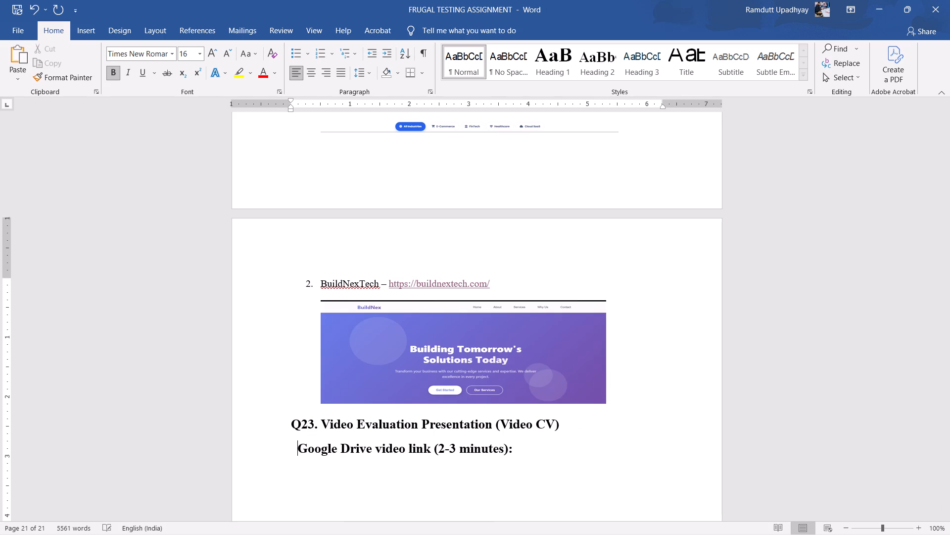
{"action": "key", "text": "space"}
{"action": "key", "text": "space"}
{"action": "key", "text": "space"}
{"action": "key", "text": "space"}
{"action": "key", "text": "space"}
{"action": "key", "text": "space"}
{"action": "key", "text": "space"}
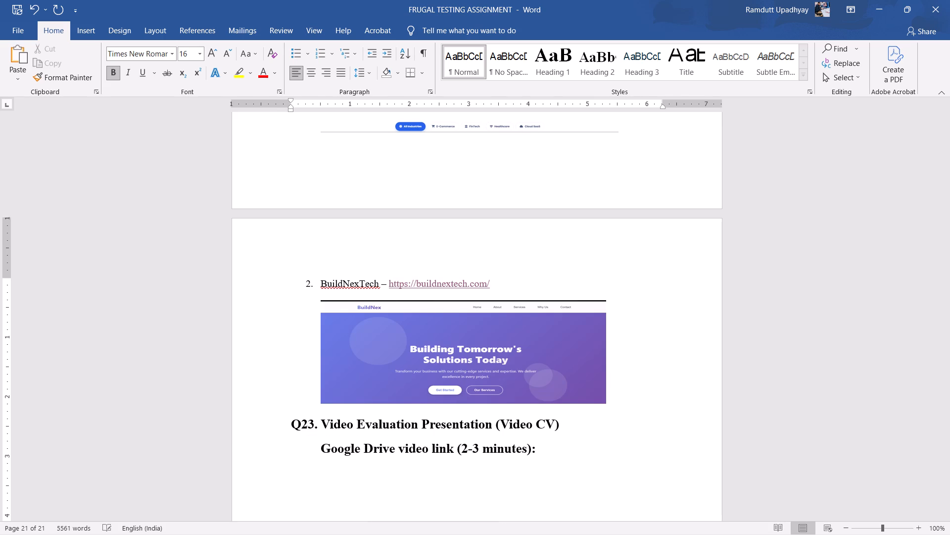
Remove bold from the Google Drive video link line and reduce its font size to 12.
{"action": "key", "text": "shift+Down"}
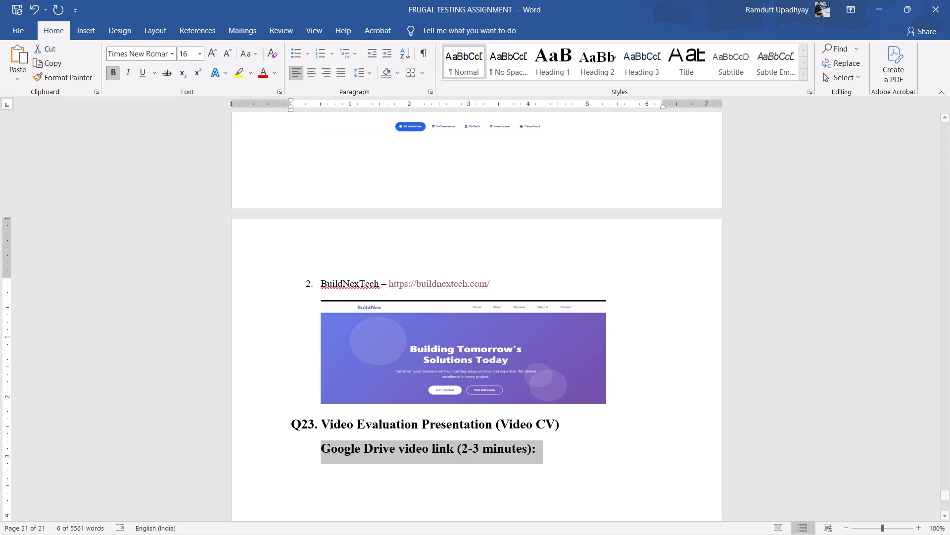
{"action": "key", "text": "ctrl+b"}
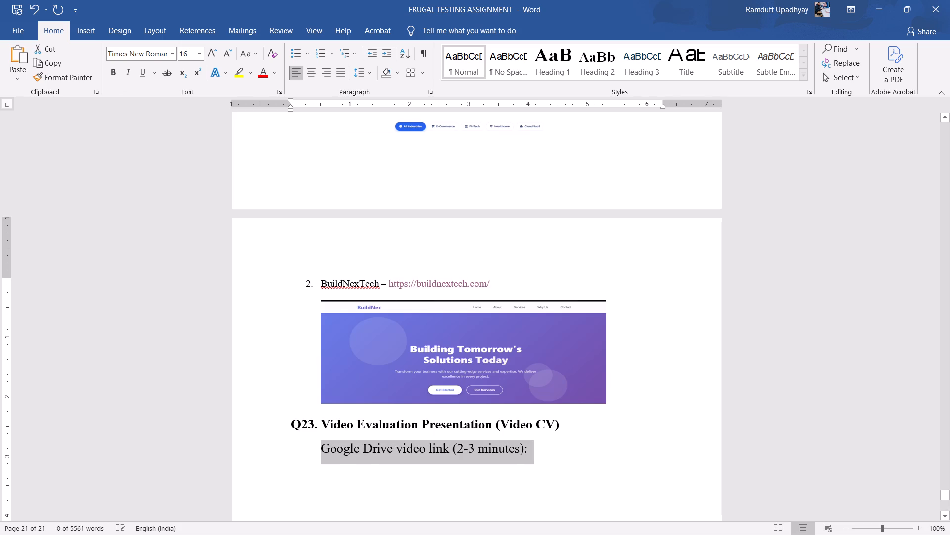
{"action": "double_click", "coordinate": [227, 51]}
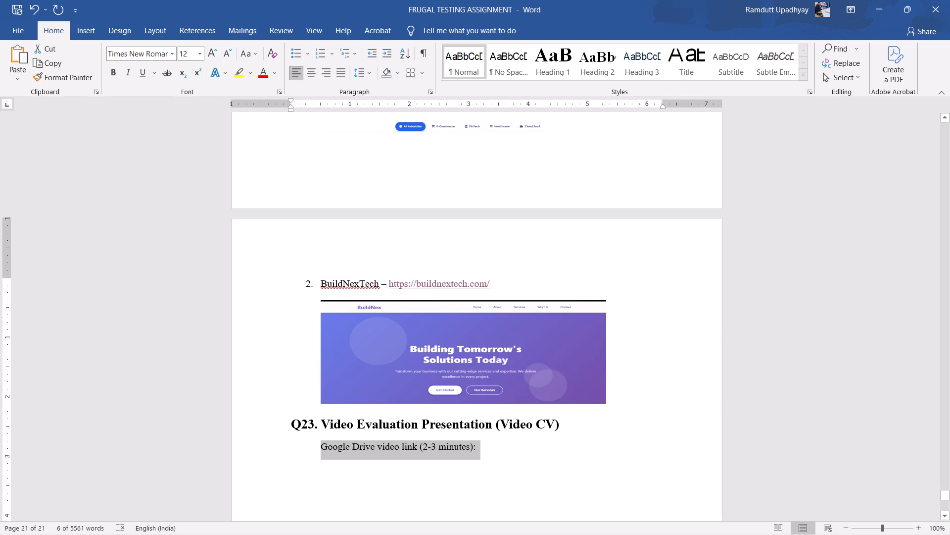
Reduce the font size of the "Q23. Video Evaluation Presentation (Video CV)" heading by one step.
{"action": "left_click_drag", "start_coordinate": [289, 419], "coordinate": [571, 425]}
{"action": "left_click", "coordinate": [683, 386]}
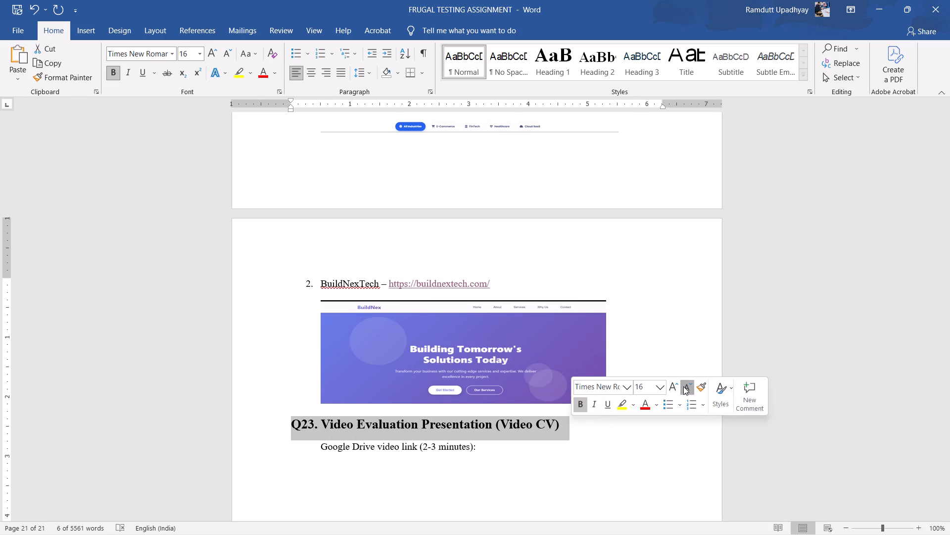
{"action": "left_click", "coordinate": [574, 499]}
Review the proof screenshots and links back through to the start of the Social Engagement Task section.
{"action": "scroll", "coordinate": [523, 450], "scroll_direction": "up", "scroll_amount": 6}
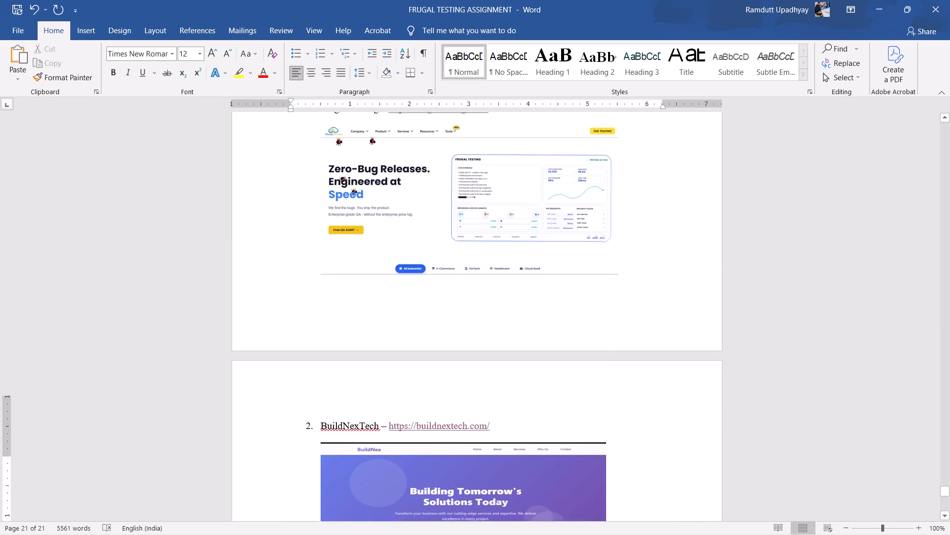
{"action": "scroll", "coordinate": [528, 416], "scroll_direction": "up", "scroll_amount": 18}
{"action": "scroll", "coordinate": [531, 421], "scroll_direction": "up", "scroll_amount": 7}
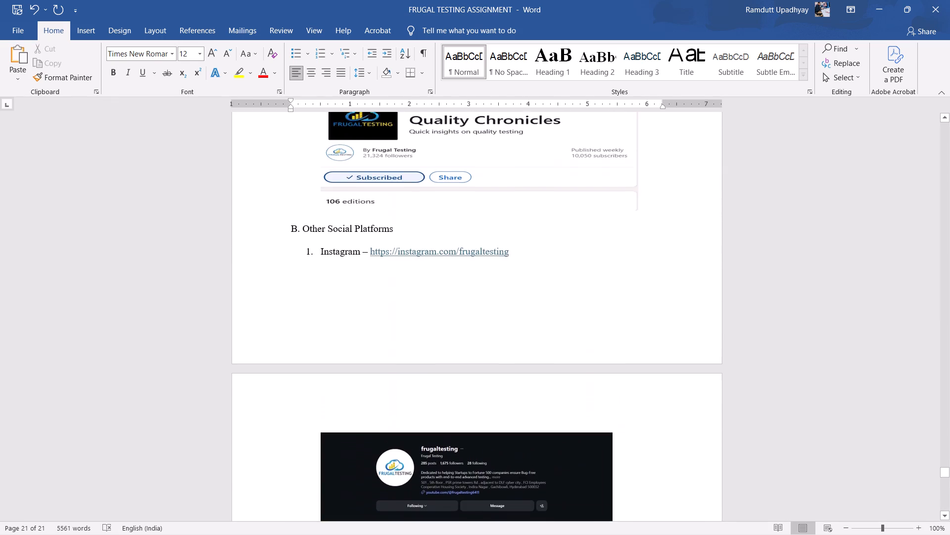
{"action": "scroll", "coordinate": [531, 421], "scroll_direction": "up", "scroll_amount": 18}
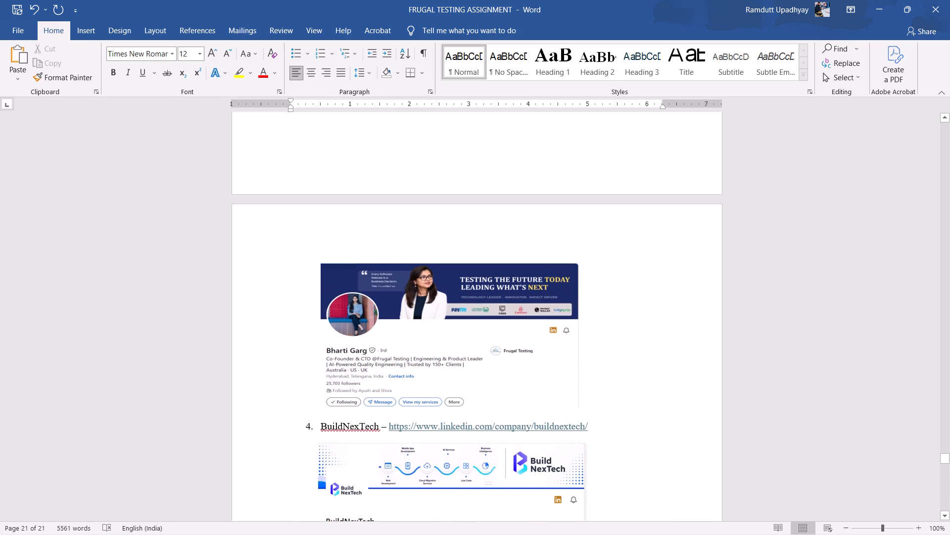
{"action": "scroll", "coordinate": [533, 394], "scroll_direction": "up", "scroll_amount": 14}
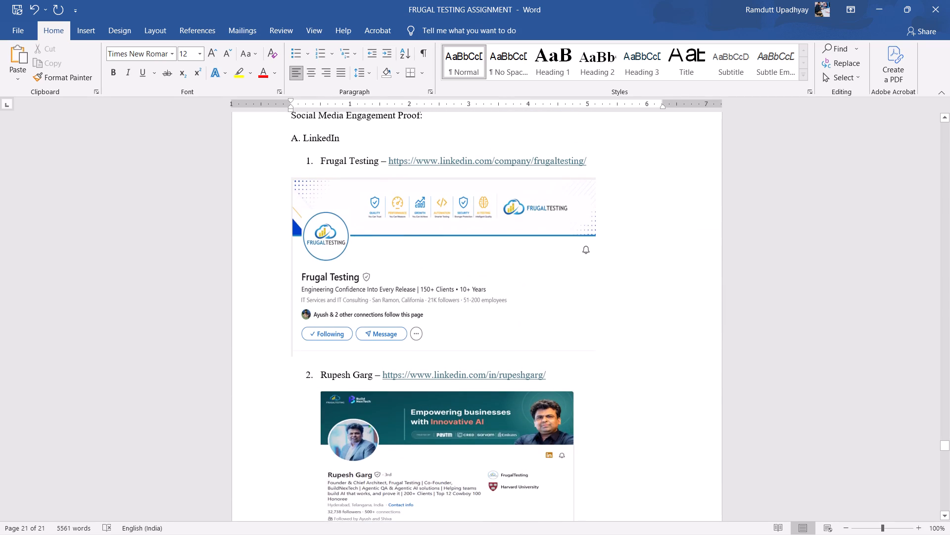
{"action": "scroll", "coordinate": [533, 388], "scroll_direction": "up", "scroll_amount": 3}
{"action": "scroll", "coordinate": [533, 388], "scroll_direction": "down", "scroll_amount": 1}
{"action": "scroll", "coordinate": [533, 388], "scroll_direction": "up", "scroll_amount": 2}
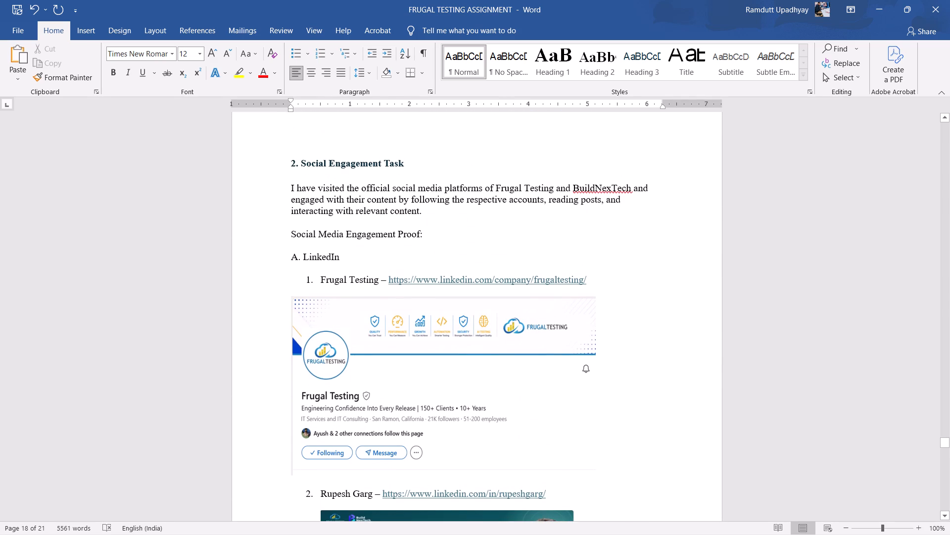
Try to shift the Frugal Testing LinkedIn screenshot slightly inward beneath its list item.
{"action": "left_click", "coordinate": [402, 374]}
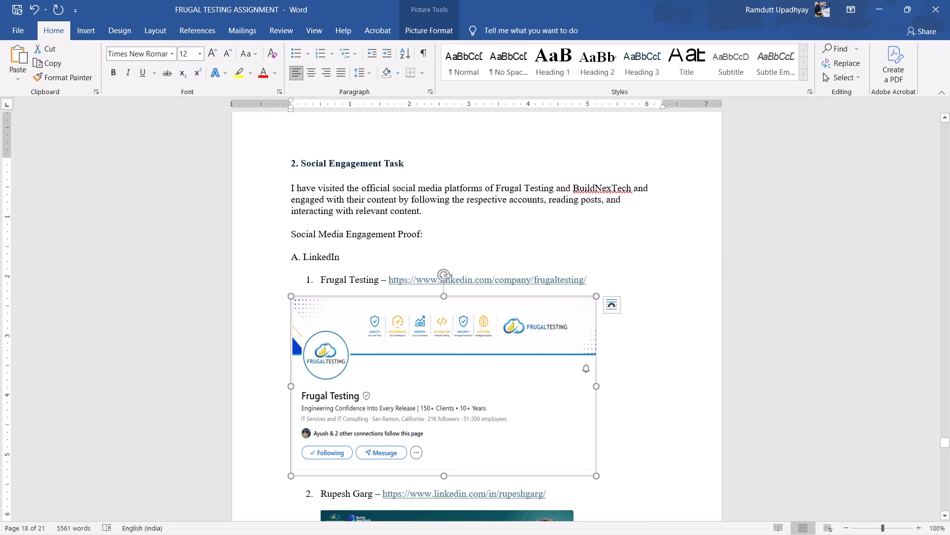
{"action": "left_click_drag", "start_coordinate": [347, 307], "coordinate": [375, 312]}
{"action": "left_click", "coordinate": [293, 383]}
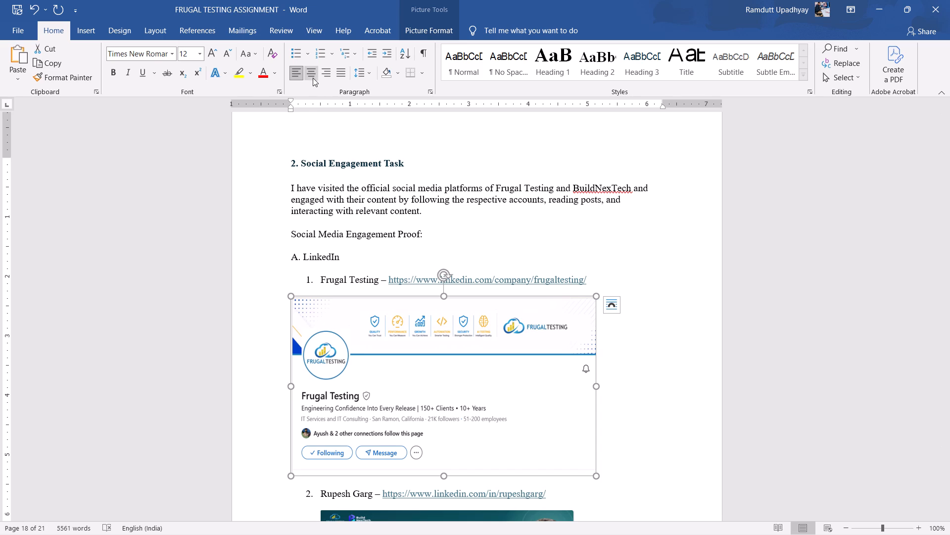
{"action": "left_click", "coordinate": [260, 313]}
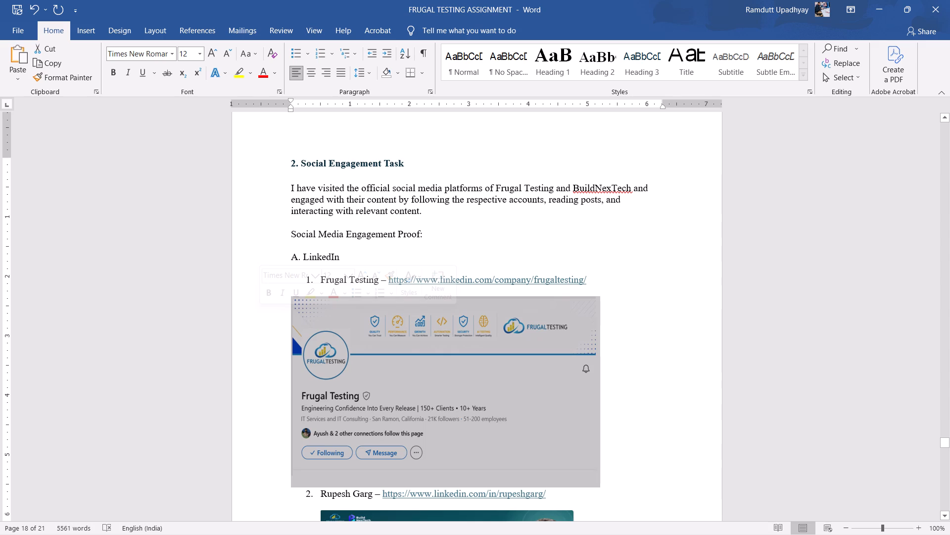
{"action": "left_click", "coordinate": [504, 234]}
Delete the "Resume Download Link:" label and its Google Drive placeholder line from the Q22 portfolio links.
{"action": "scroll", "coordinate": [500, 245], "scroll_direction": "up", "scroll_amount": 9}
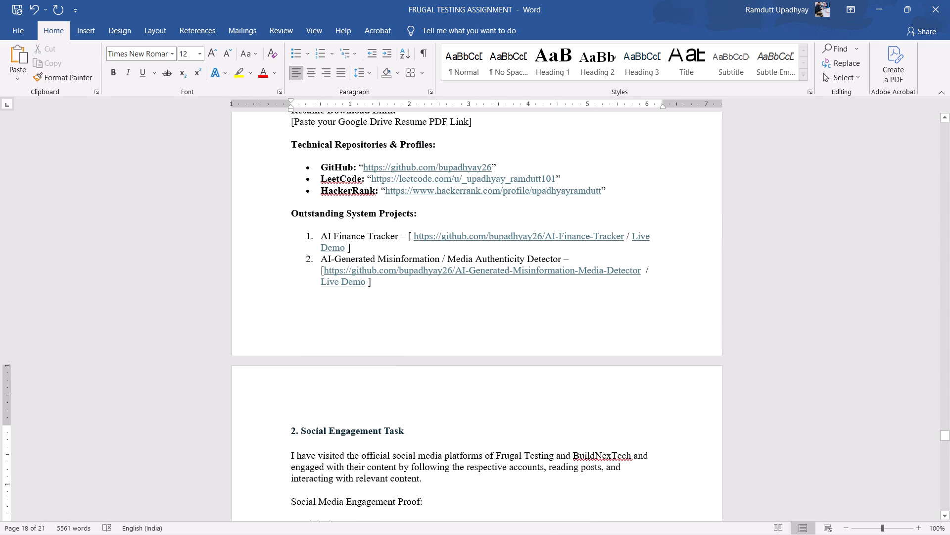
{"action": "scroll", "coordinate": [311, 265], "scroll_direction": "up", "scroll_amount": 4}
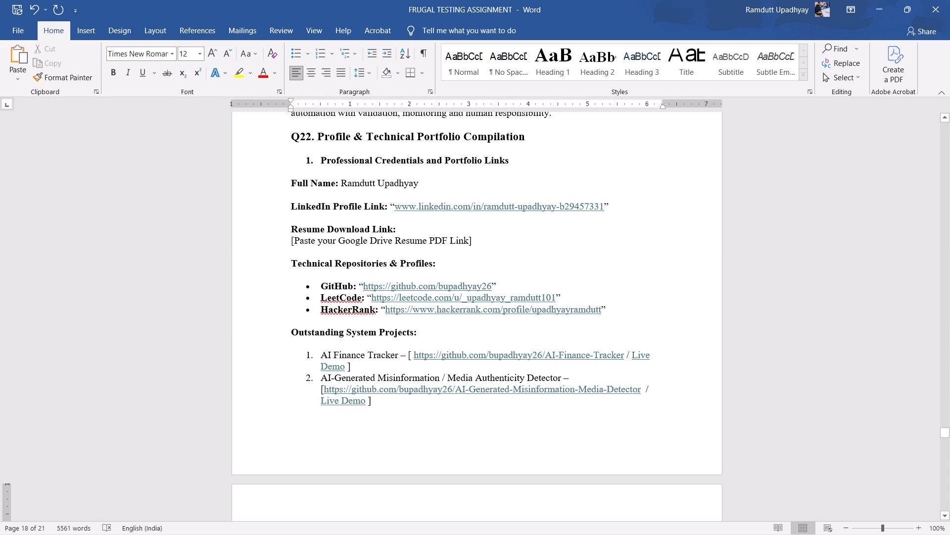
{"action": "left_click_drag", "start_coordinate": [289, 221], "coordinate": [467, 251]}
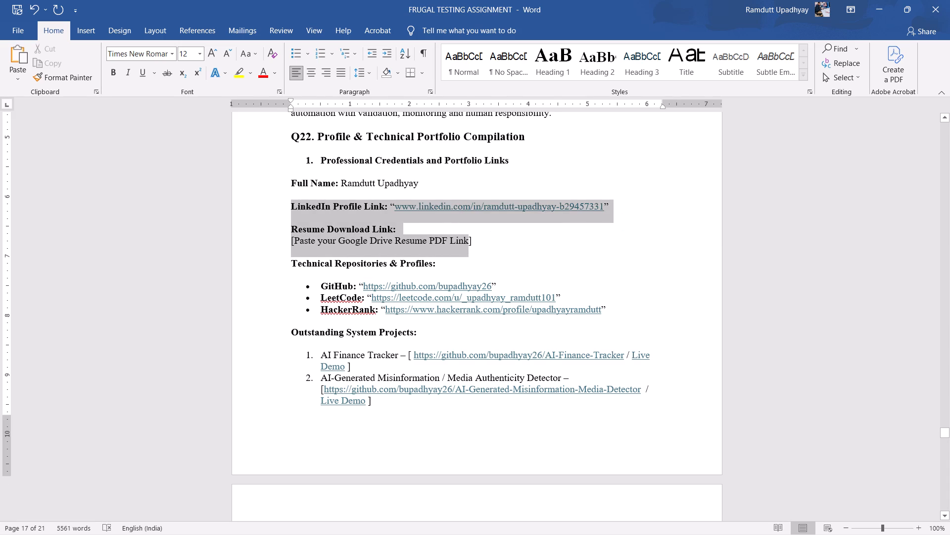
{"action": "left_click", "coordinate": [290, 243]}
{"action": "left_click_drag", "start_coordinate": [291, 228], "coordinate": [476, 239]}
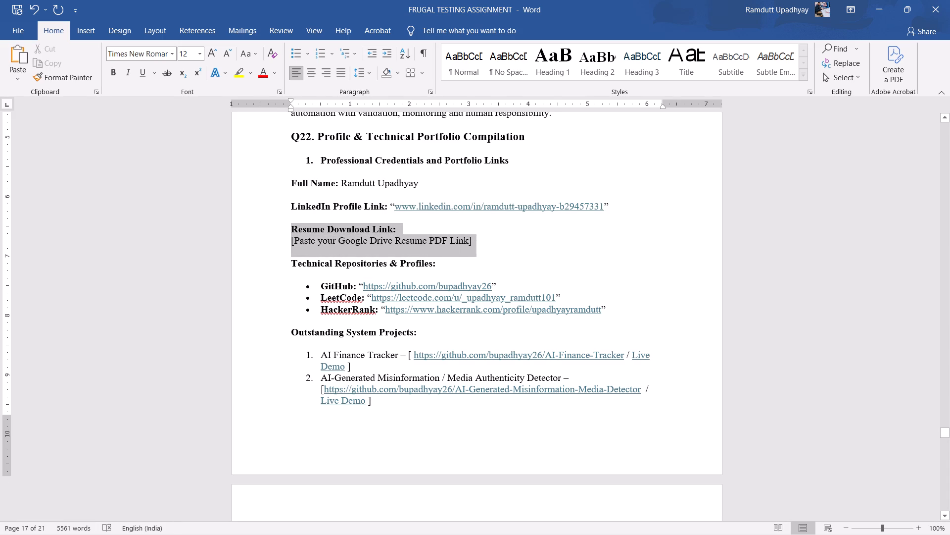
{"action": "left_click_drag", "start_coordinate": [476, 239], "coordinate": [476, 240]}
{"action": "key", "text": "BackSpace"}
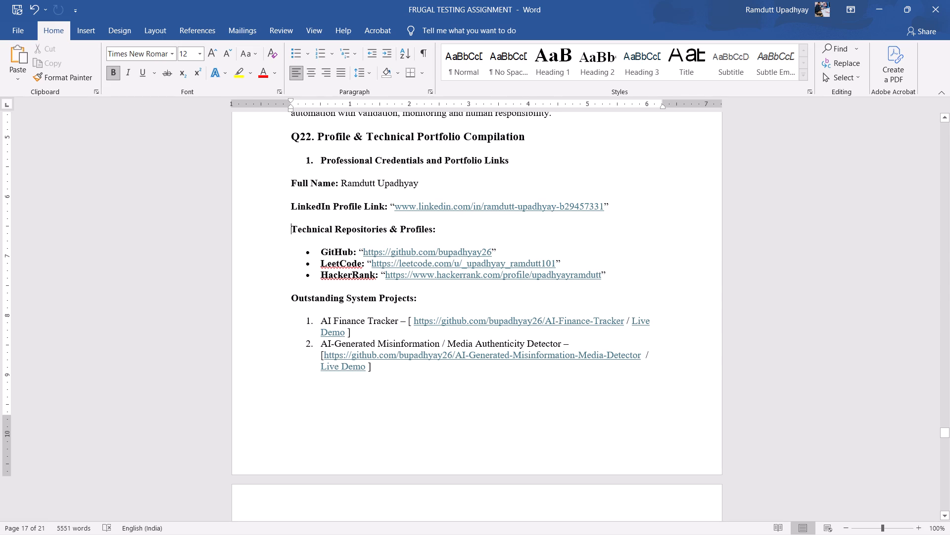
{"action": "left_click", "coordinate": [426, 182]}
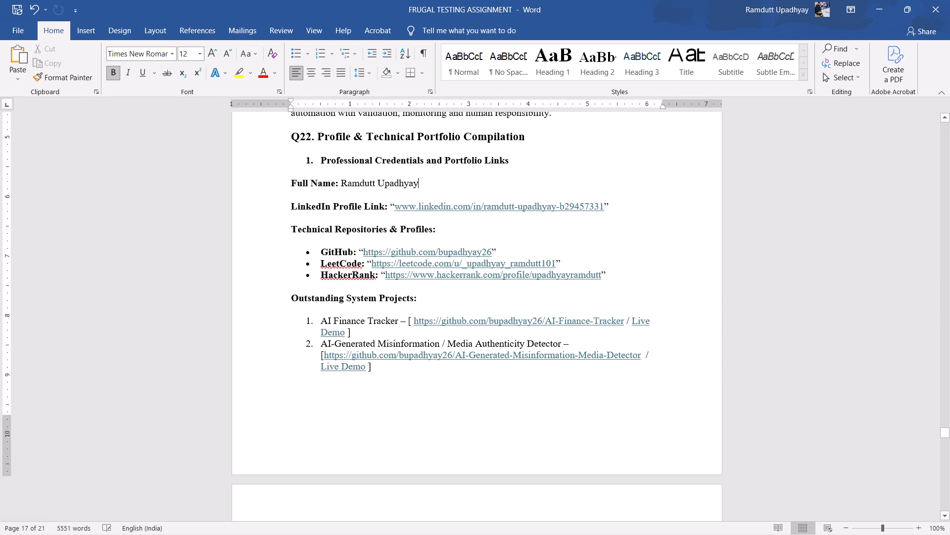
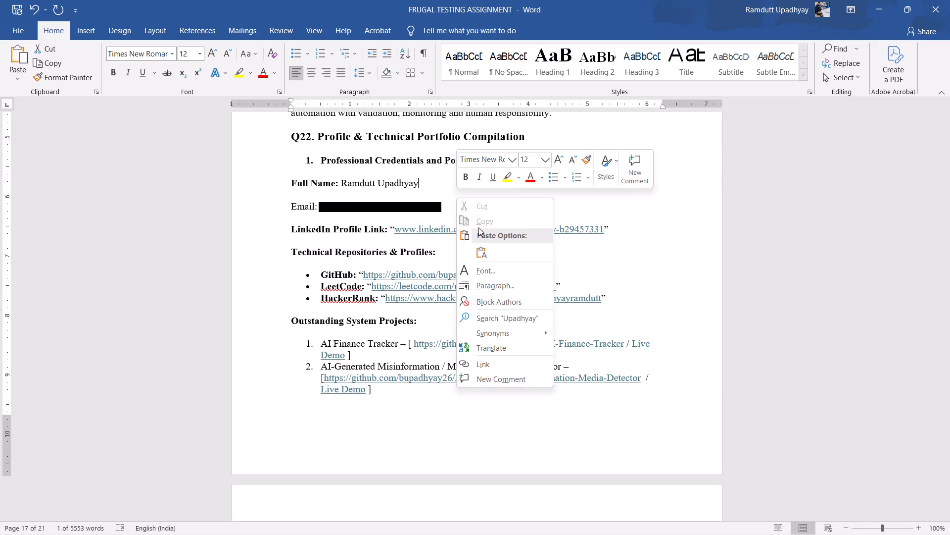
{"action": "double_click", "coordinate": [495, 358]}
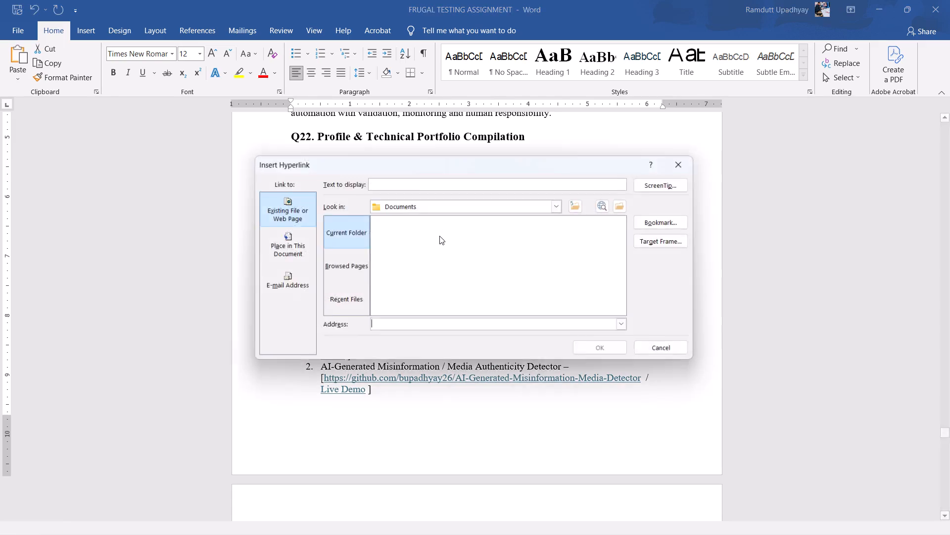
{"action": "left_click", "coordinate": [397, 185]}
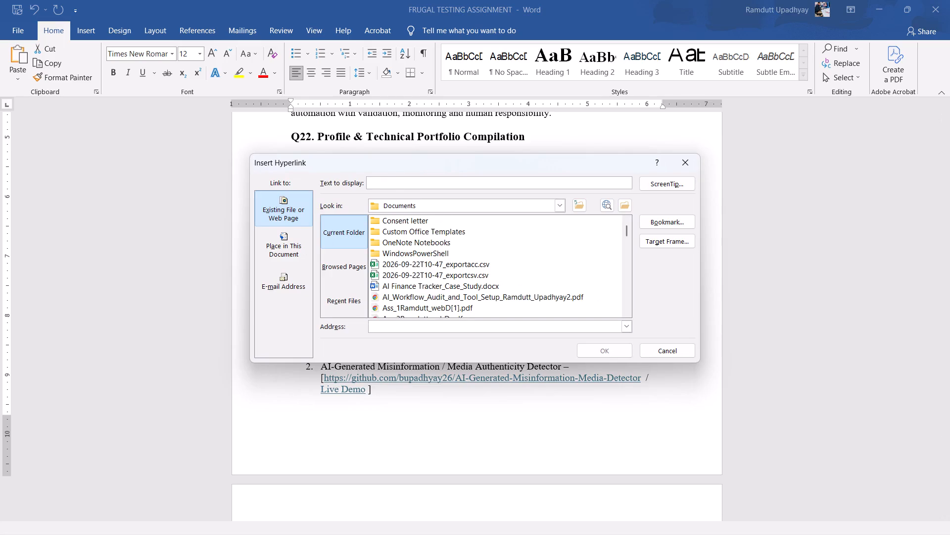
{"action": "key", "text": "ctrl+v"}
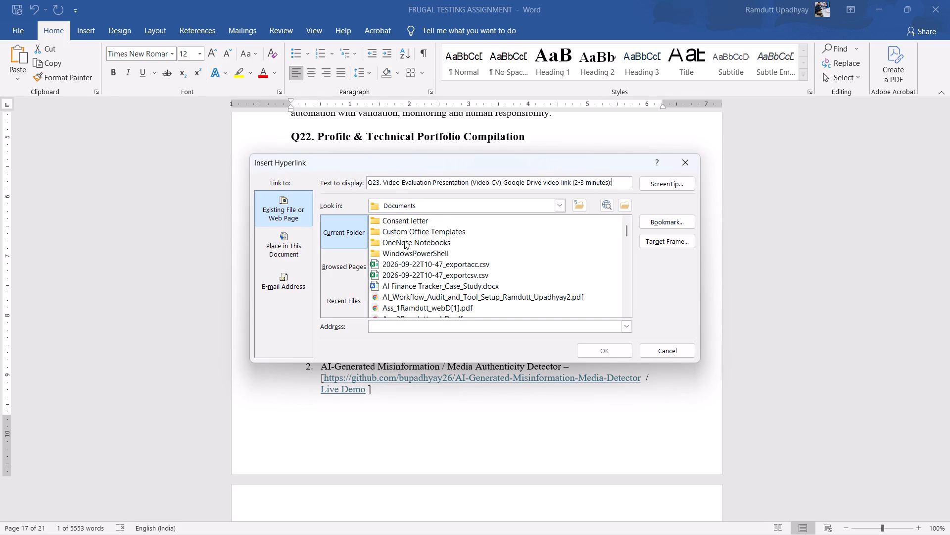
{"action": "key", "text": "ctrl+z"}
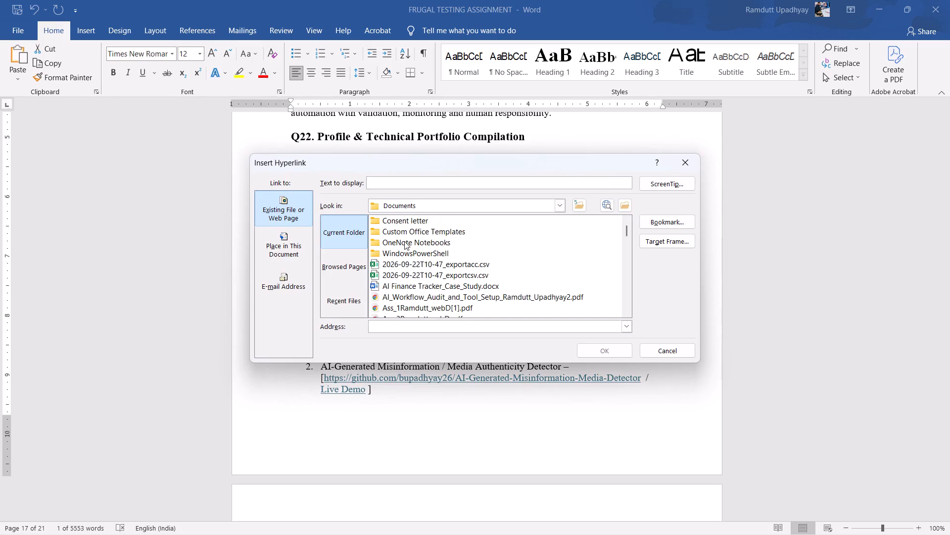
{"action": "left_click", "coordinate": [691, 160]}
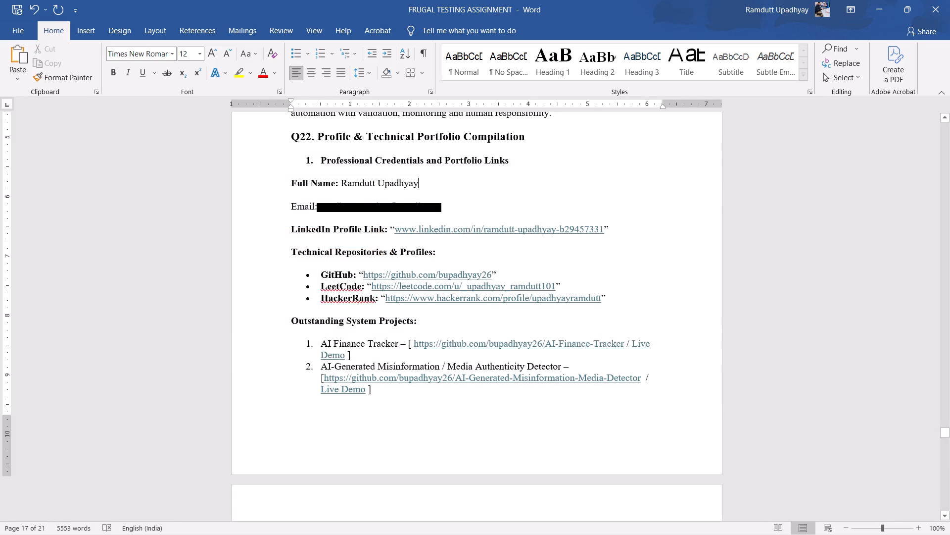
Make the "Email:" label in the Q22 portfolio details bold.
{"action": "left_click_drag", "start_coordinate": [291, 204], "coordinate": [314, 211]}
{"action": "left_click_drag", "start_coordinate": [314, 211], "coordinate": [316, 214]}
{"action": "key", "text": "ctrl+b"}
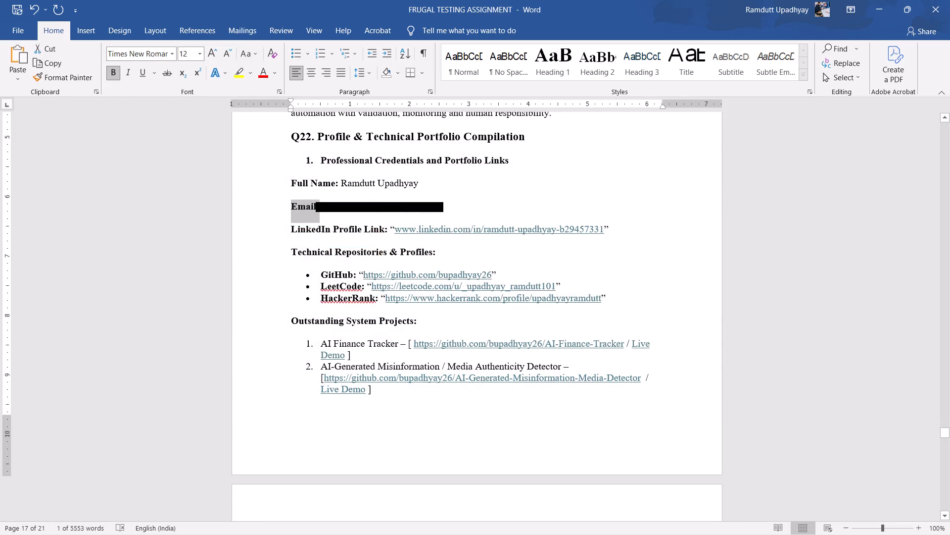
Copy the e-mail address on the Email line and insert a hyperlink after it, using the address as display text and link address.
{"action": "key", "text": "Right"}
{"action": "key", "text": "Right"}
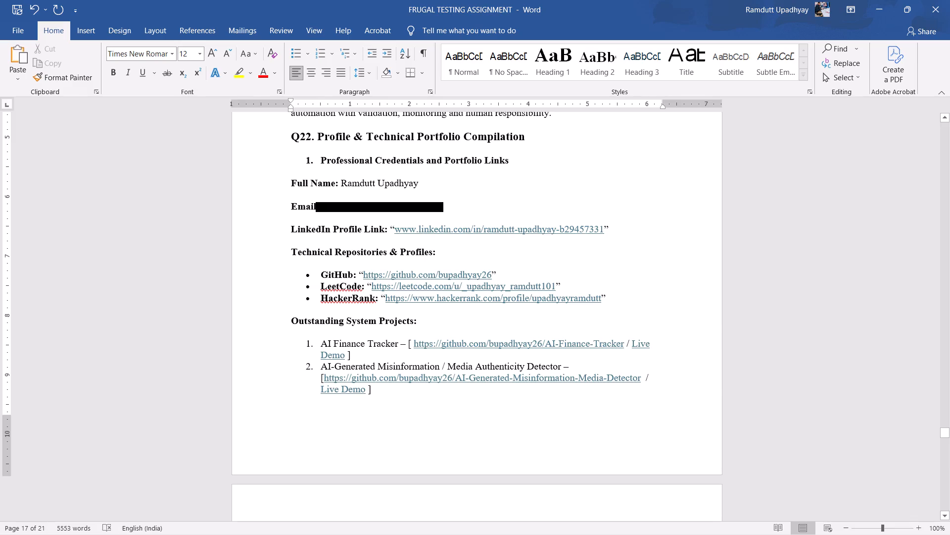
{"action": "key", "text": "shift+Down"}
{"action": "key", "text": "shift+Left"}
{"action": "key", "text": "shift+Left"}
{"action": "key", "text": "shift+Left"}
{"action": "key", "text": "shift+Left"}
{"action": "key", "text": "shift+Left"}
{"action": "key", "text": "shift+Left"}
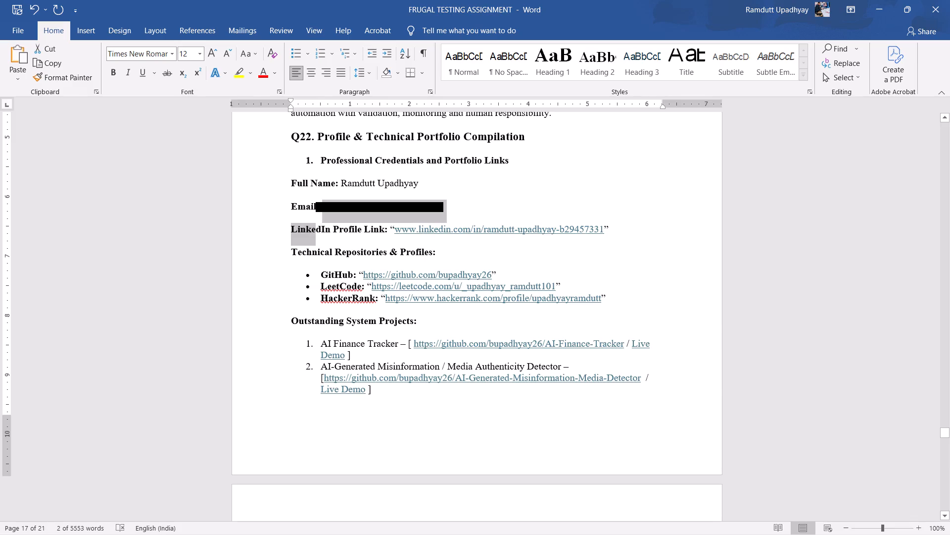
{"action": "key", "text": "shift+Left"}
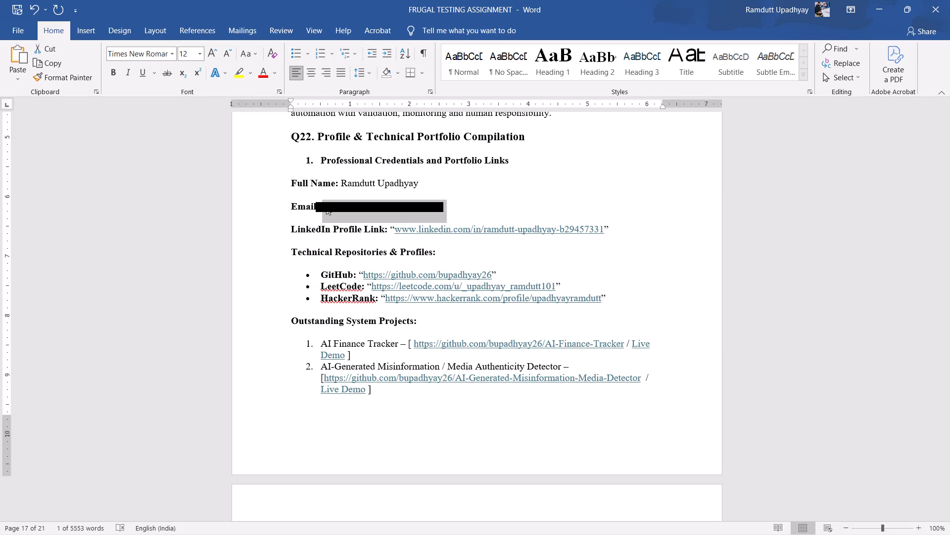
{"action": "key", "text": "ctrl+c"}
{"action": "right_click", "coordinate": [503, 212]}
{"action": "left_click", "coordinate": [543, 376]}
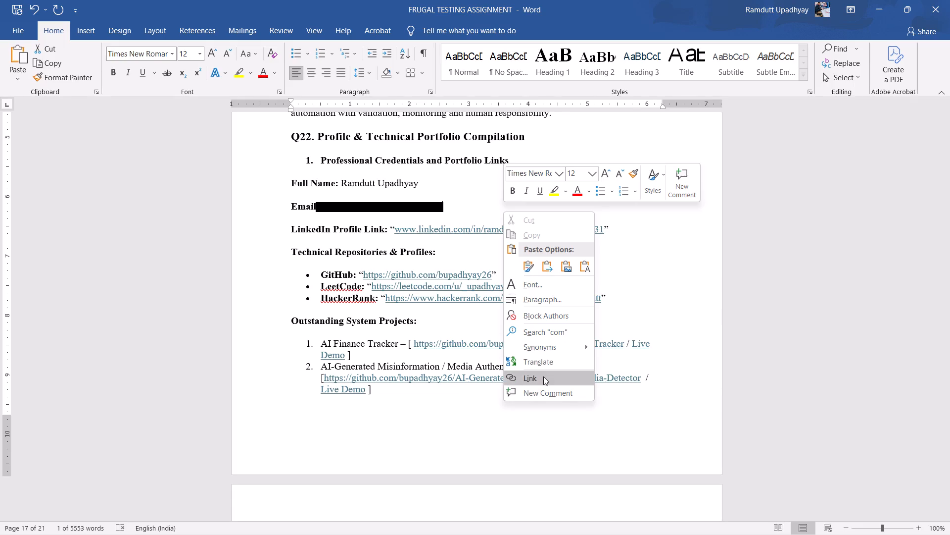
{"action": "left_click", "coordinate": [427, 180]}
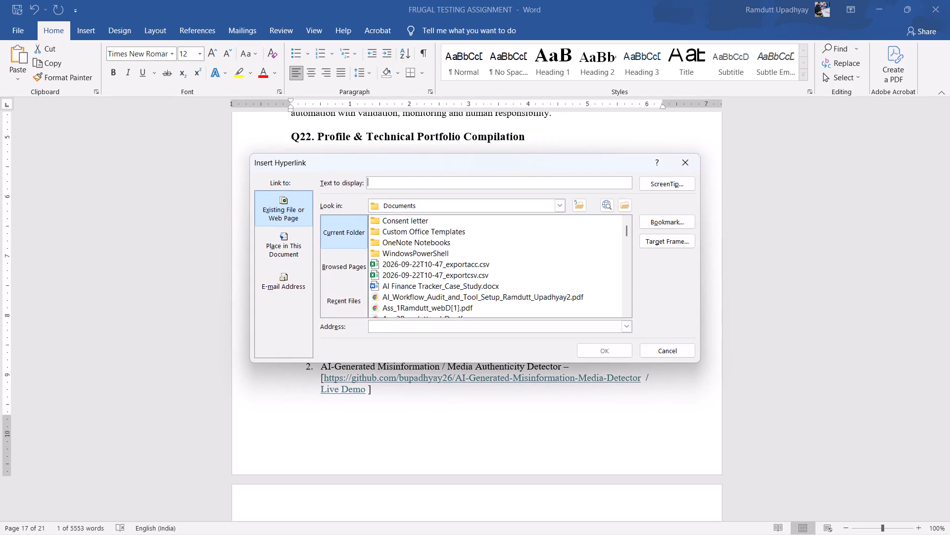
{"action": "key", "text": "ctrl+v"}
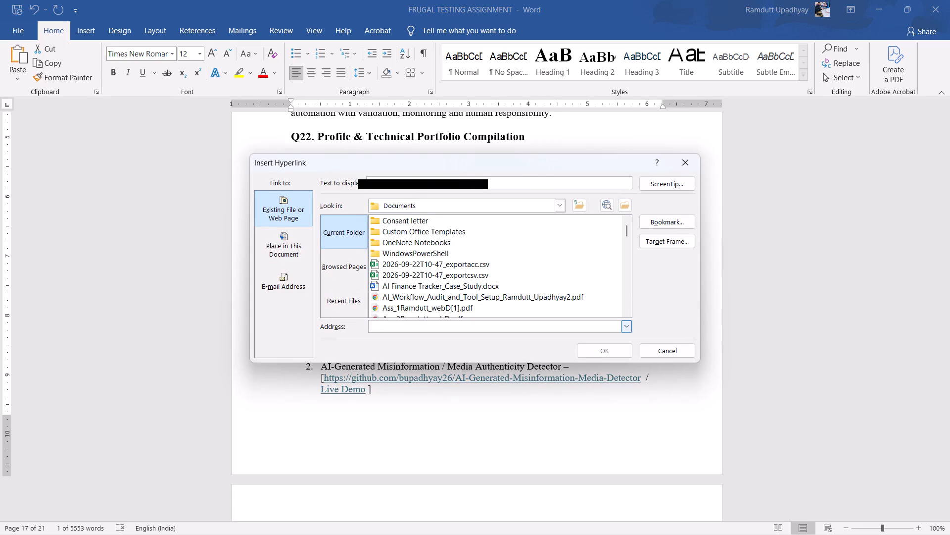
{"action": "left_click", "coordinate": [462, 325]}
{"action": "key", "text": "ctrl+v"}
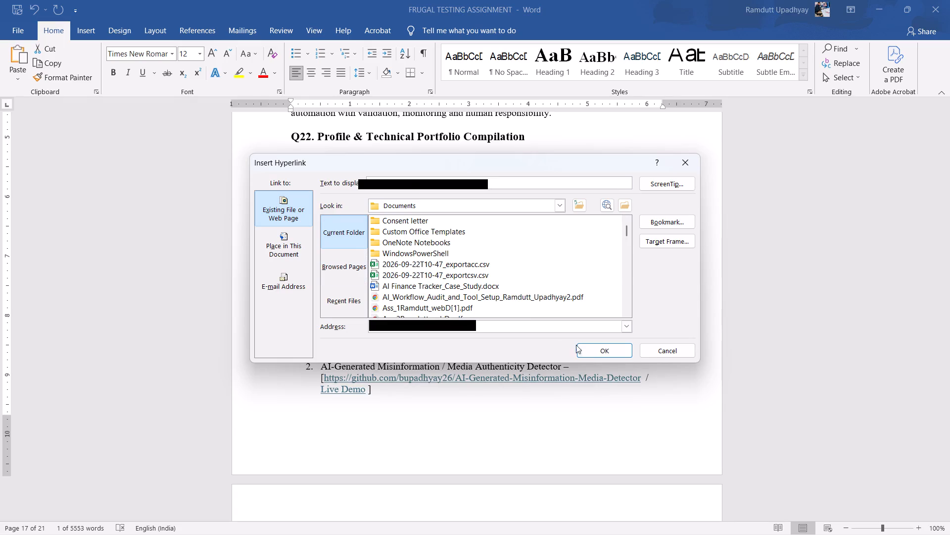
{"action": "left_click", "coordinate": [389, 325]}
{"action": "left_click", "coordinate": [484, 325]}
{"action": "left_click", "coordinate": [583, 351]}
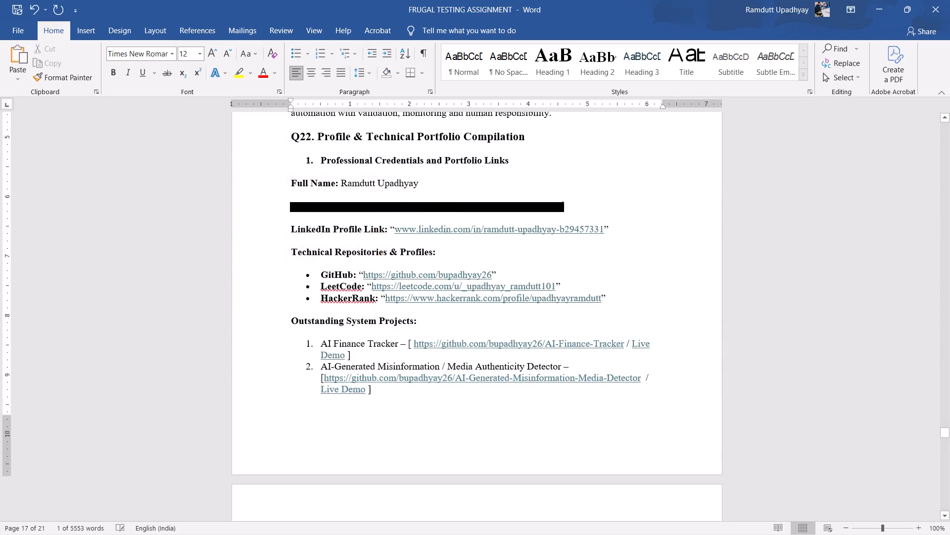
Delete the original plain-text e-mail address in front of the new hyperlink on the Email line.
{"action": "left_click", "coordinate": [442, 202]}
{"action": "key", "text": "BackSpace"}
{"action": "key", "text": "BackSpace"}
{"action": "key", "text": "BackSpace"}
{"action": "key", "text": "BackSpace"}
{"action": "key", "text": "BackSpace"}
{"action": "key", "text": "BackSpace"}
{"action": "key", "text": "BackSpace"}
{"action": "key", "text": "BackSpace"}
{"action": "key", "text": "BackSpace"}
{"action": "key", "text": "BackSpace"}
{"action": "key", "text": "BackSpace"}
{"action": "key", "text": "BackSpace"}
{"action": "key", "text": "BackSpace"}
{"action": "key", "text": "BackSpace"}
{"action": "key", "text": "BackSpace"}
{"action": "key", "text": "BackSpace"}
{"action": "key", "text": "BackSpace"}
{"action": "key", "text": "BackSpace"}
{"action": "key", "text": "BackSpace"}
{"action": "key", "text": "BackSpace"}
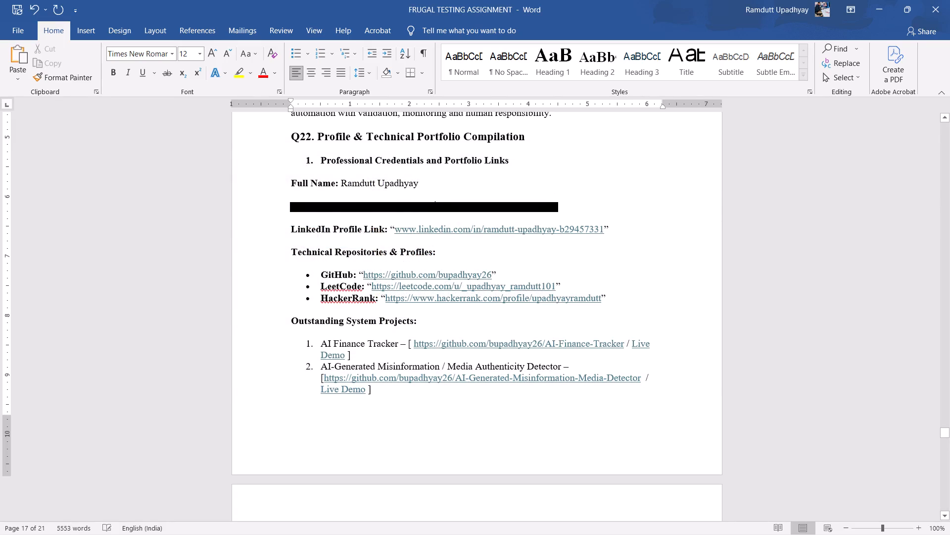
{"action": "key", "text": "BackSpace"}
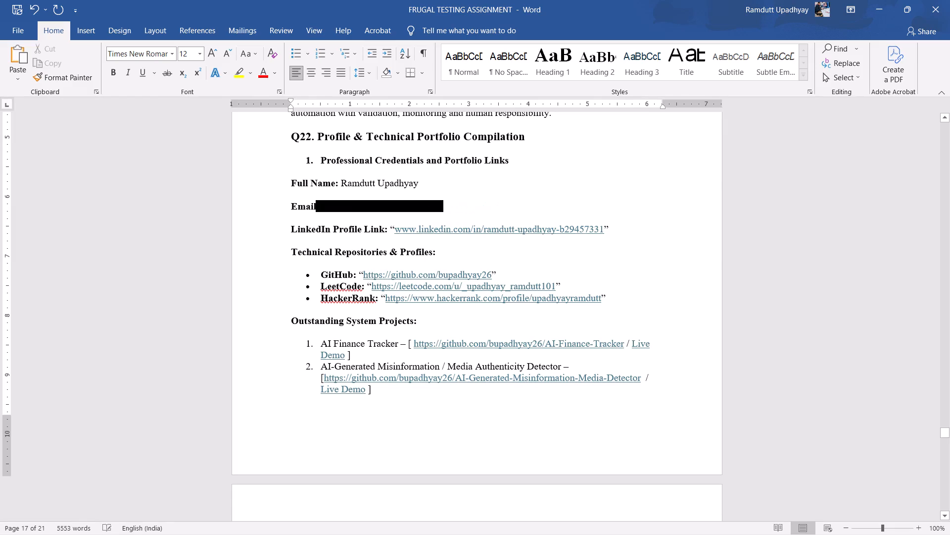
Enclose the hyperlinked e-mail address in double quotation marks, keeping no extra blank line below it.
{"action": "key", "text": "shift+quotedbl"}
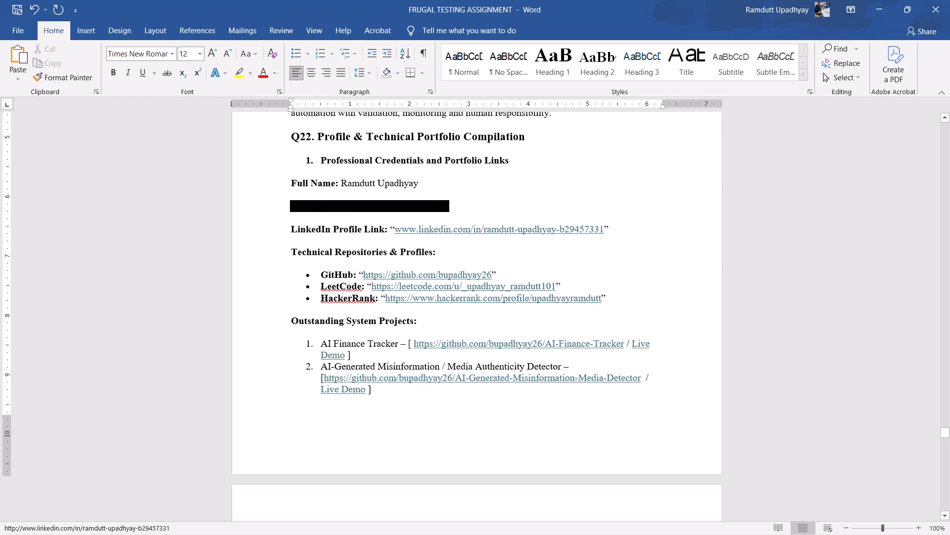
{"action": "left_click", "coordinate": [450, 205]}
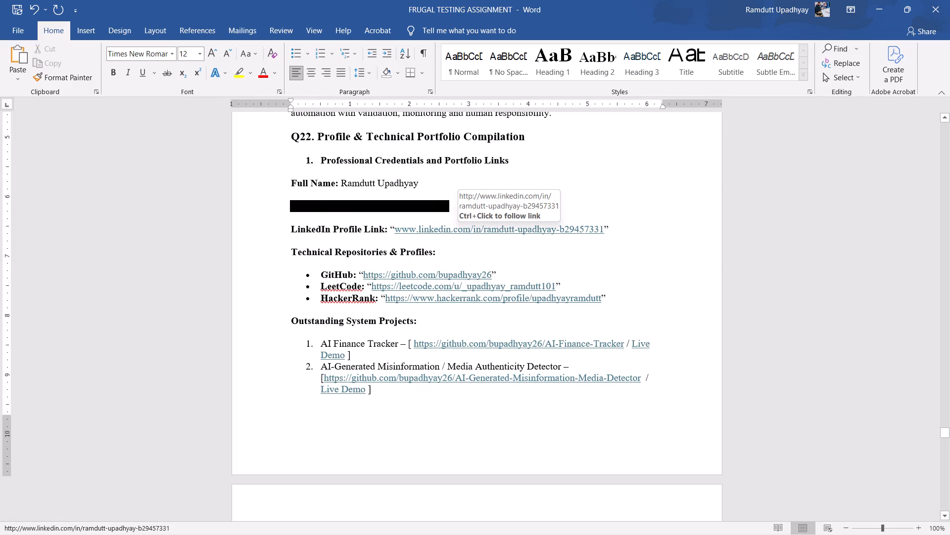
{"action": "key", "text": "shift+quotedbl"}
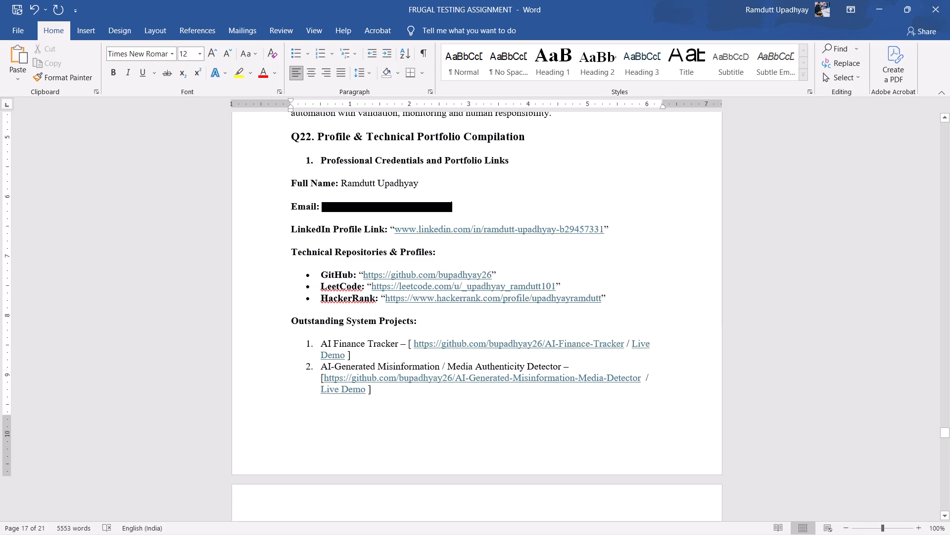
{"action": "key", "text": "Return"}
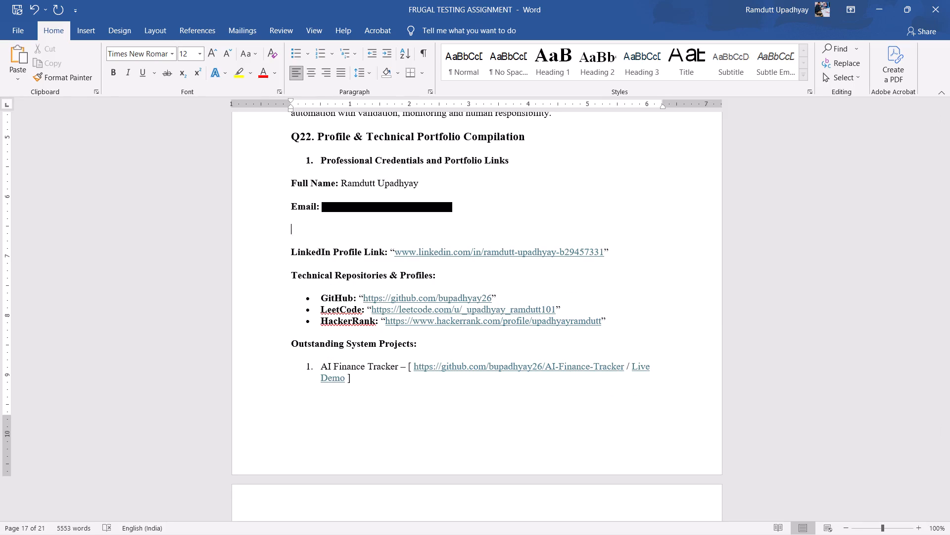
{"action": "key", "text": "BackSpace"}
Review the Social Engagement Task pages, checking the LinkedIn, video channel and official website proof screenshots and links.
{"action": "scroll", "coordinate": [473, 211], "scroll_direction": "down", "scroll_amount": 3}
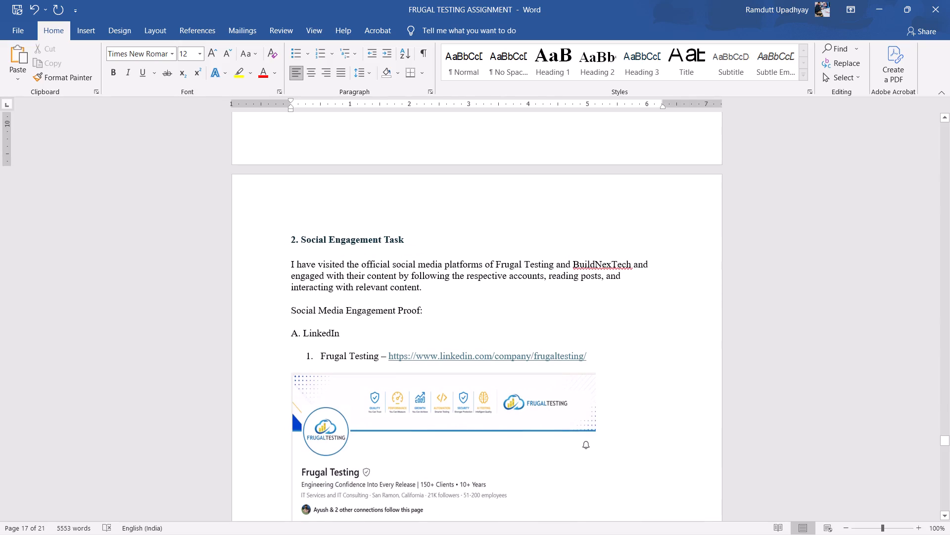
{"action": "scroll", "coordinate": [473, 211], "scroll_direction": "down", "scroll_amount": 7}
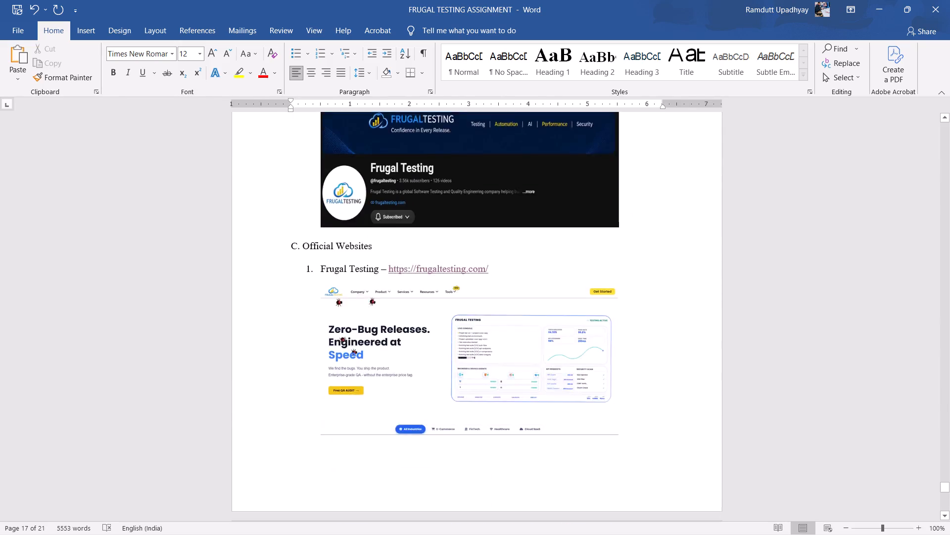
{"action": "scroll", "coordinate": [473, 211], "scroll_direction": "down", "scroll_amount": 1}
{"action": "scroll", "coordinate": [473, 211], "scroll_direction": "up", "scroll_amount": 11}
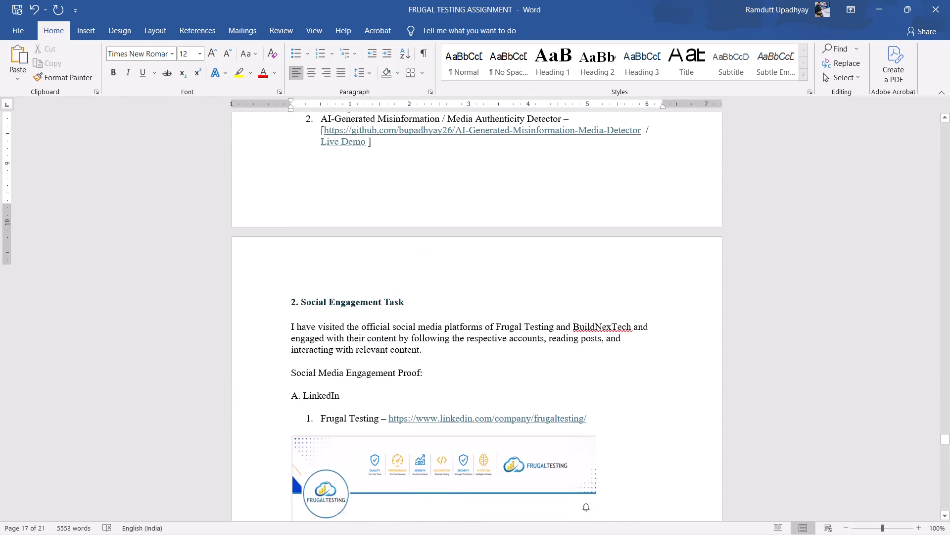
{"action": "scroll", "coordinate": [473, 211], "scroll_direction": "up", "scroll_amount": 11}
{"action": "scroll", "coordinate": [473, 211], "scroll_direction": "down", "scroll_amount": 6}
{"action": "scroll", "coordinate": [473, 211], "scroll_direction": "up", "scroll_amount": 2}
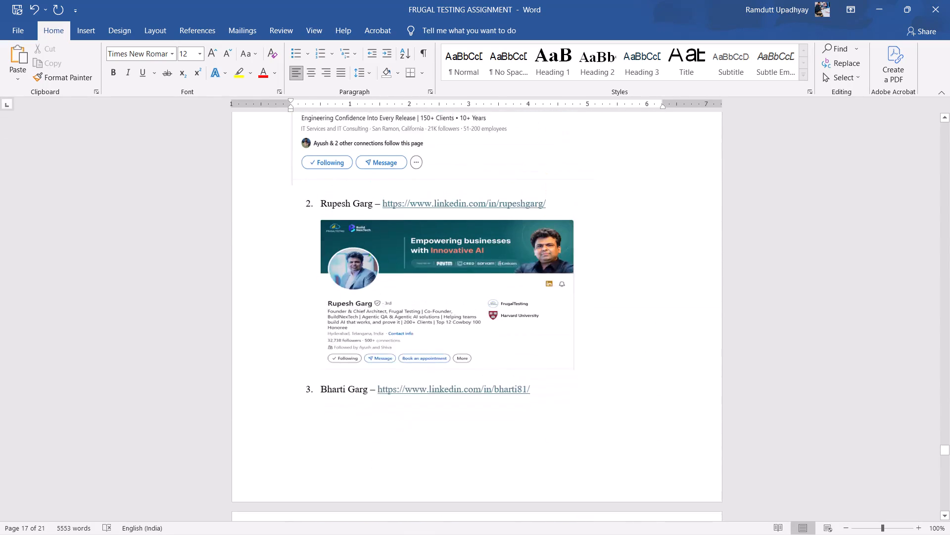
{"action": "scroll", "coordinate": [473, 211], "scroll_direction": "up", "scroll_amount": 1}
{"action": "scroll", "coordinate": [473, 211], "scroll_direction": "right", "scroll_amount": 1}
{"action": "scroll", "coordinate": [473, 211], "scroll_direction": "up", "scroll_amount": 1}
{"action": "scroll", "coordinate": [473, 211], "scroll_direction": "right", "scroll_amount": 1}
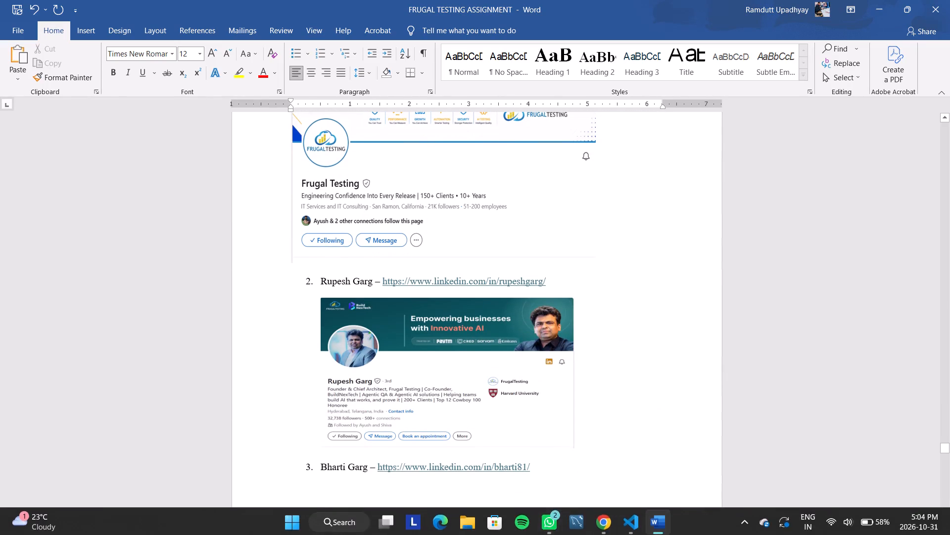
Save the assignment document.
{"action": "key", "text": "ctrl+s"}
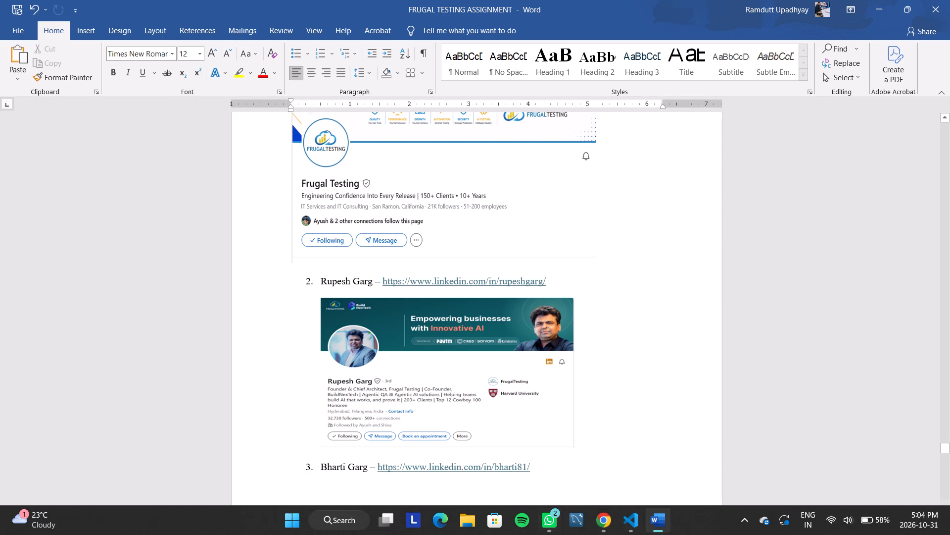
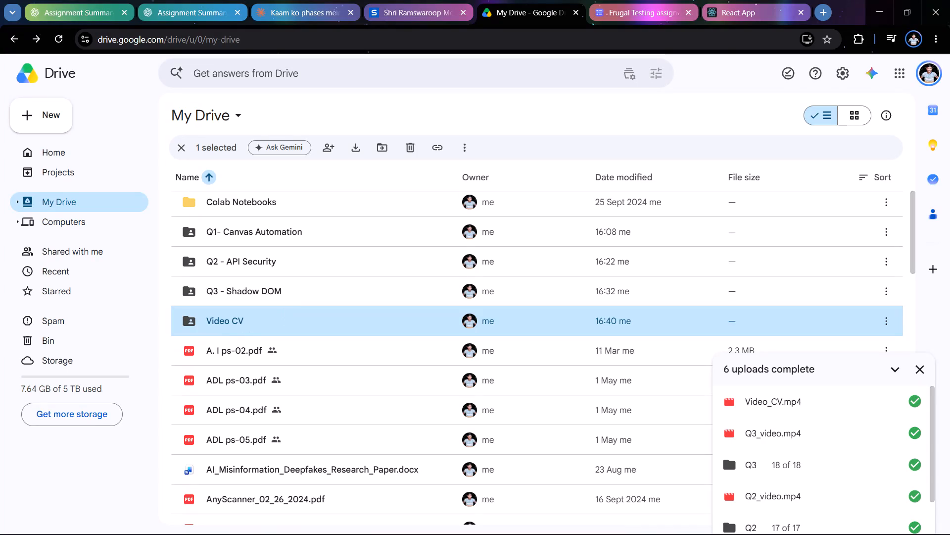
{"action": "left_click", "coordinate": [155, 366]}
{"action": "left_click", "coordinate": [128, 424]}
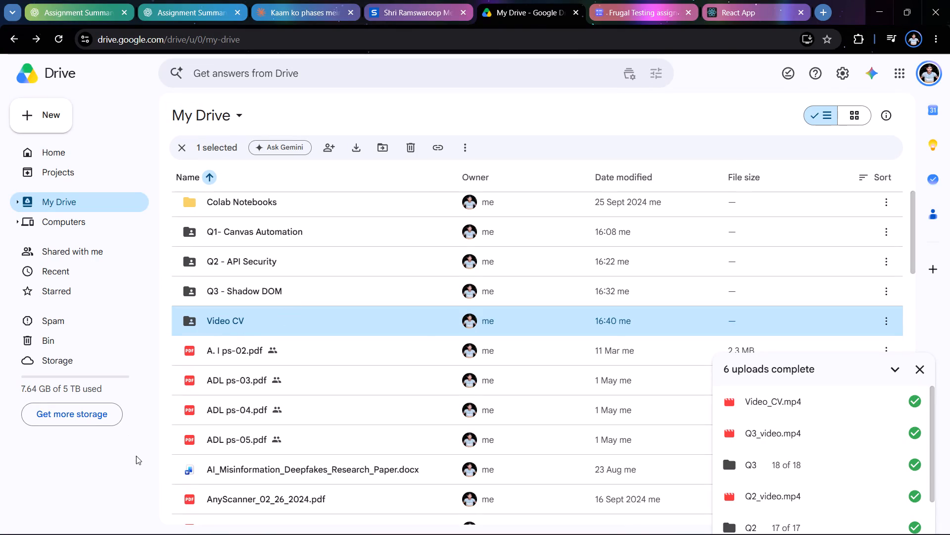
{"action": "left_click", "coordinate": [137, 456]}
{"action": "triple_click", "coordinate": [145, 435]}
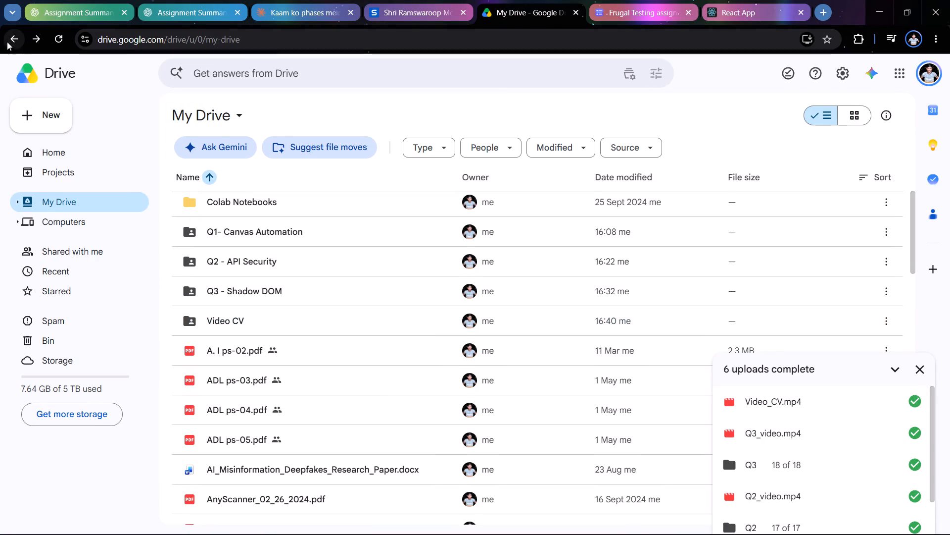
Look through the My Drive file list in Google Drive for the résumé PDFs.
{"action": "scroll", "coordinate": [377, 362], "scroll_direction": "down", "scroll_amount": 2}
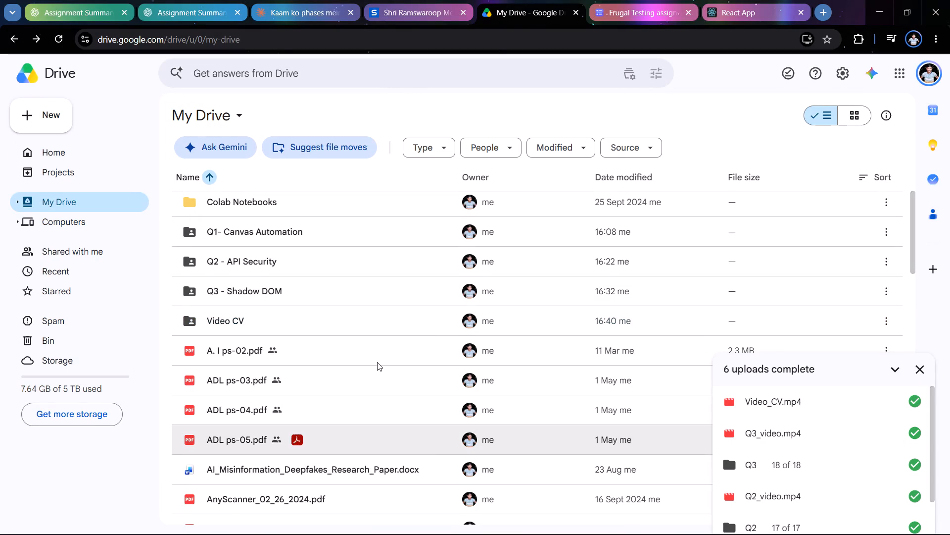
{"action": "scroll", "coordinate": [377, 362], "scroll_direction": "down", "scroll_amount": 3}
{"action": "scroll", "coordinate": [537, 468], "scroll_direction": "down", "scroll_amount": 7}
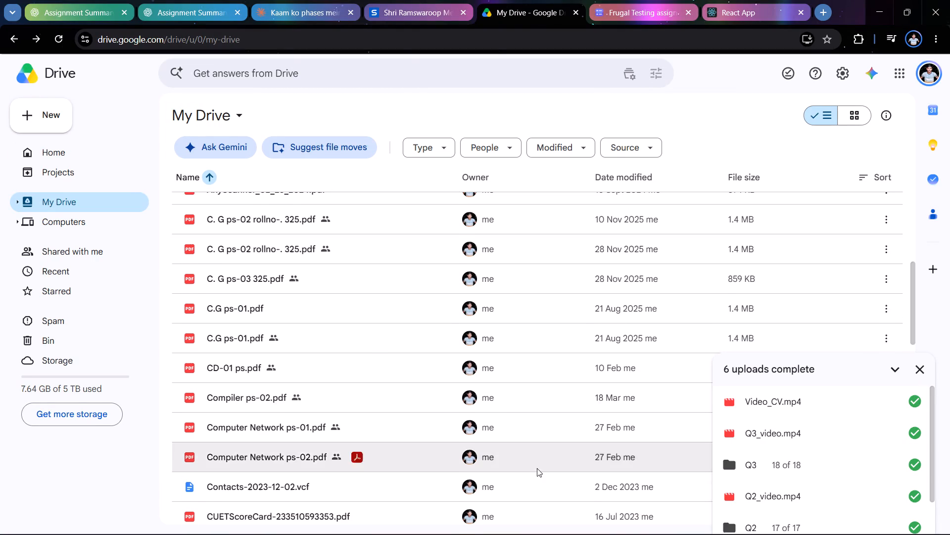
{"action": "scroll", "coordinate": [368, 399], "scroll_direction": "down", "scroll_amount": 12}
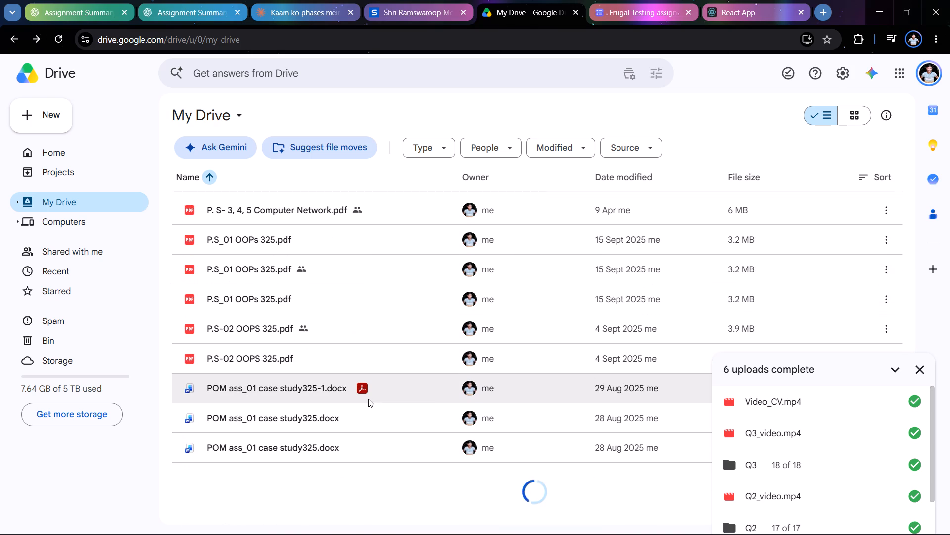
{"action": "scroll", "coordinate": [368, 399], "scroll_direction": "down", "scroll_amount": 6}
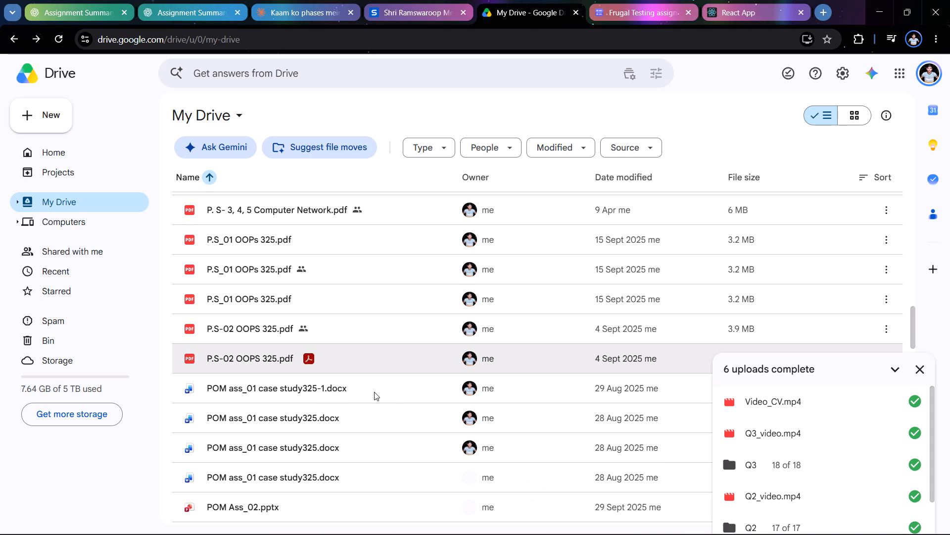
{"action": "scroll", "coordinate": [374, 392], "scroll_direction": "down", "scroll_amount": 2}
{"action": "scroll", "coordinate": [314, 381], "scroll_direction": "down", "scroll_amount": 4}
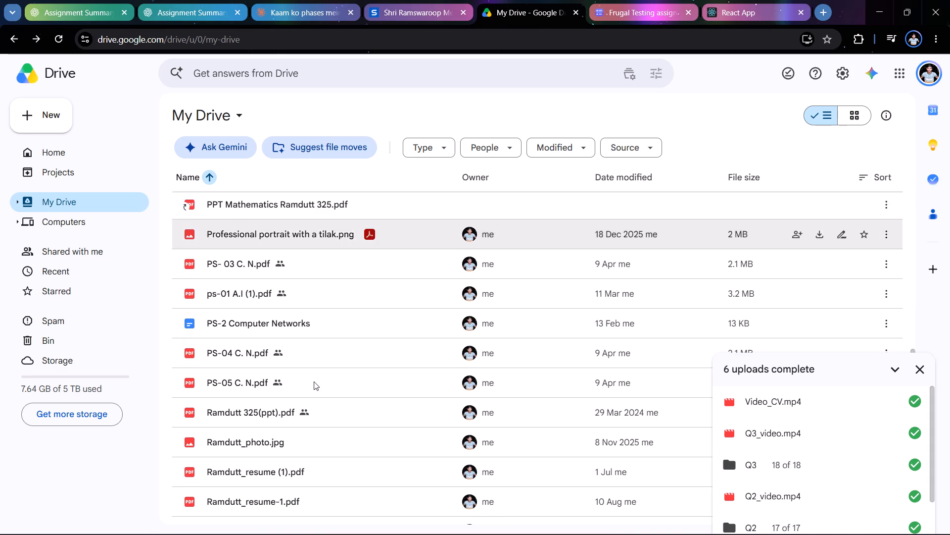
{"action": "scroll", "coordinate": [314, 381], "scroll_direction": "down", "scroll_amount": 2}
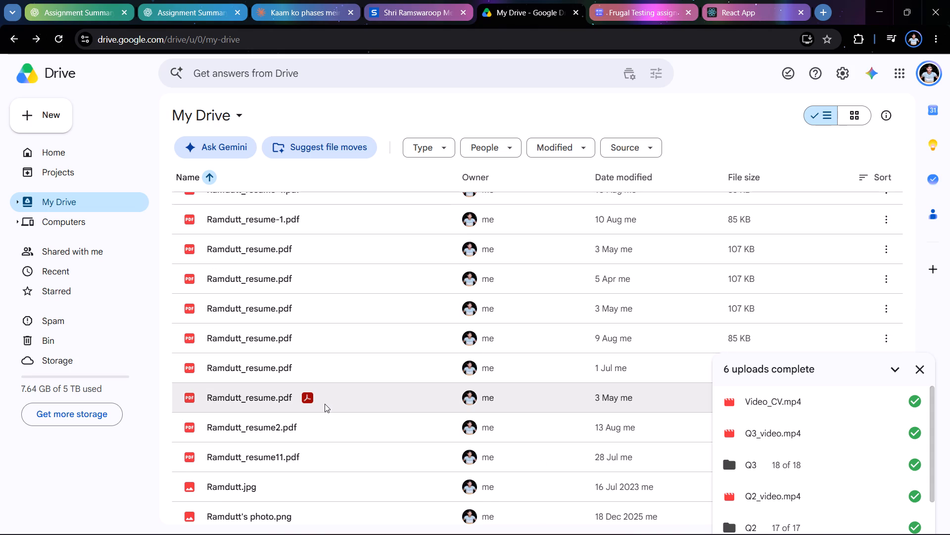
{"action": "scroll", "coordinate": [325, 405], "scroll_direction": "down", "scroll_amount": 5}
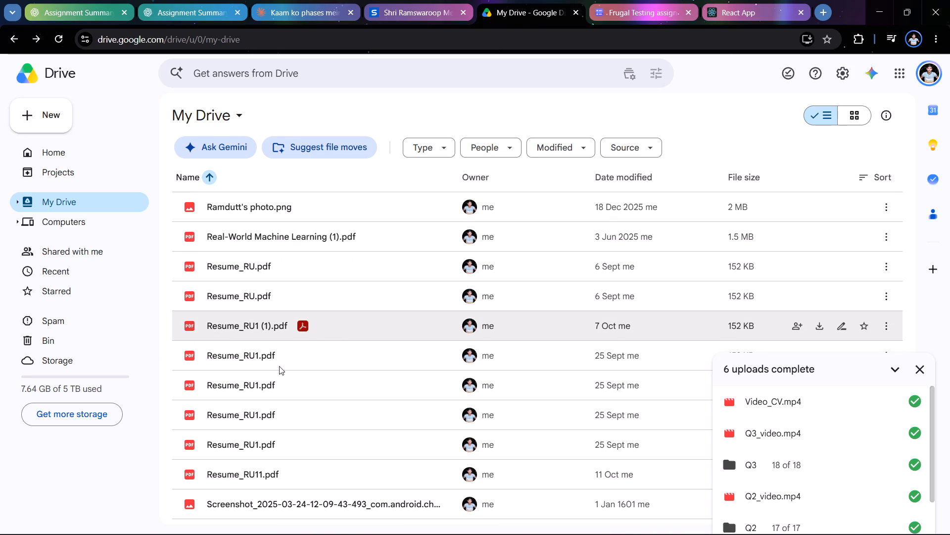
Open the Resume_RU1.pdf listed directly below Resume_RU1 (1).pdf, review both pages from career objective to certifications, and close it.
{"action": "double_click", "coordinate": [384, 353]}
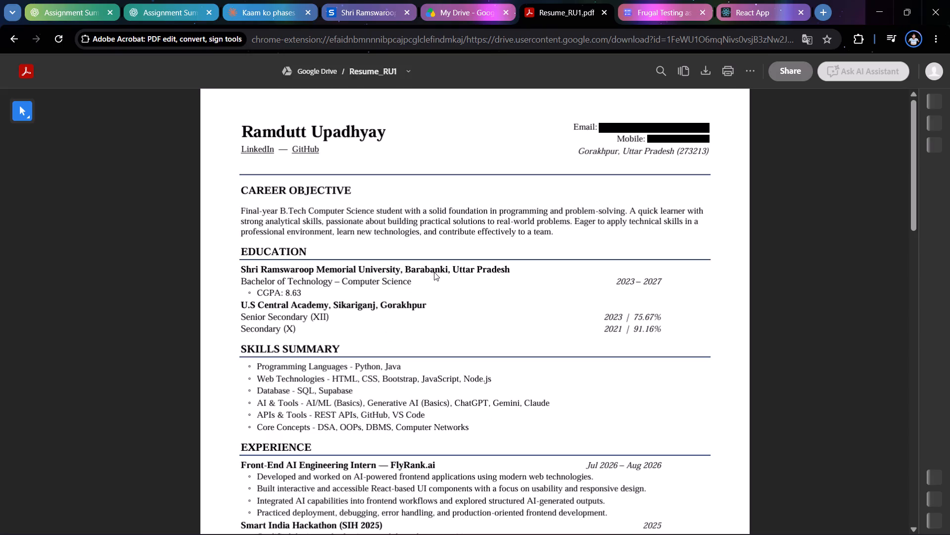
{"action": "scroll", "coordinate": [427, 309], "scroll_direction": "down", "scroll_amount": 1}
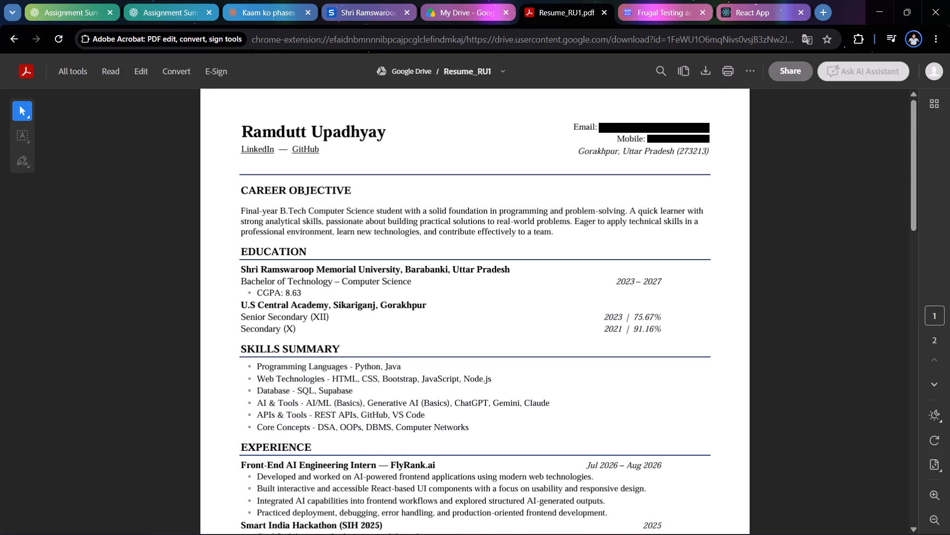
{"action": "scroll", "coordinate": [427, 309], "scroll_direction": "down", "scroll_amount": 8}
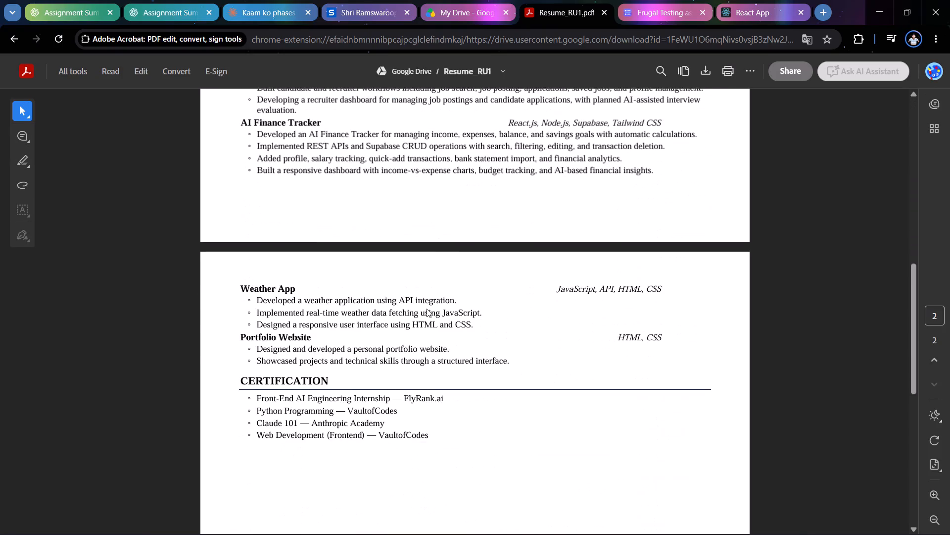
{"action": "scroll", "coordinate": [427, 309], "scroll_direction": "down", "scroll_amount": 5}
{"action": "scroll", "coordinate": [427, 309], "scroll_direction": "up", "scroll_amount": 14}
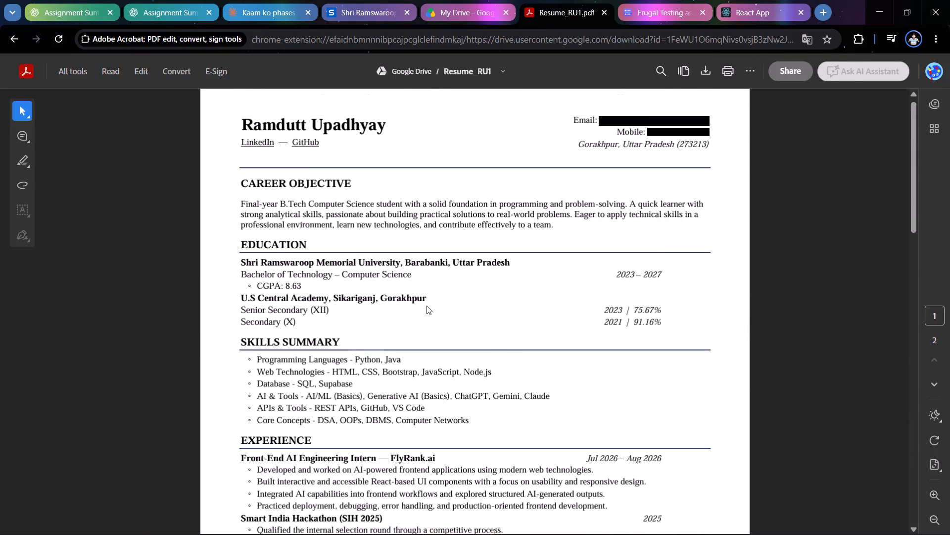
{"action": "scroll", "coordinate": [427, 306], "scroll_direction": "up", "scroll_amount": 7}
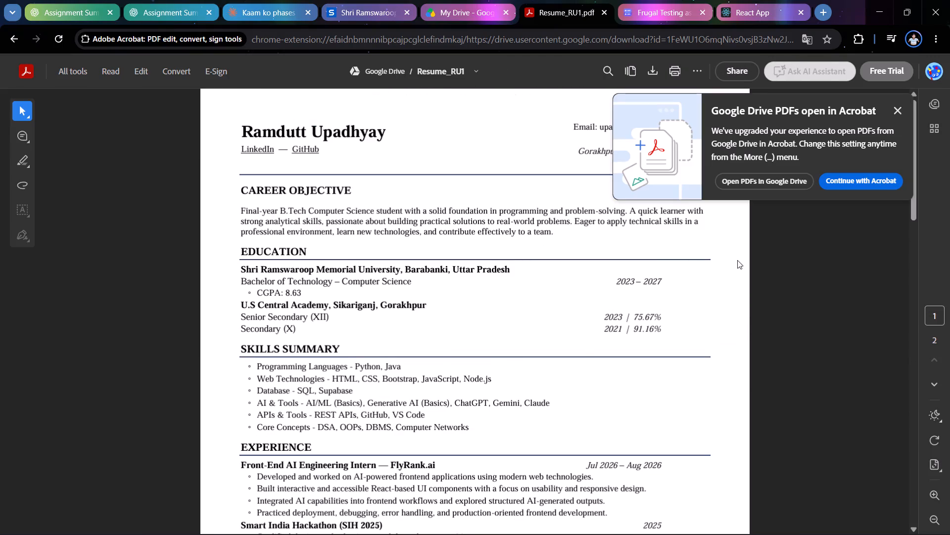
{"action": "left_click", "coordinate": [893, 108]}
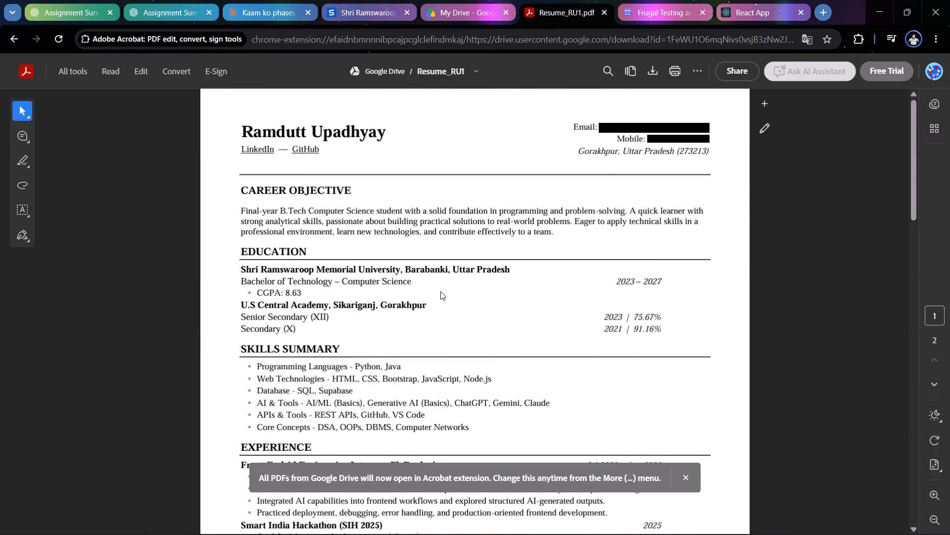
{"action": "scroll", "coordinate": [440, 291], "scroll_direction": "up", "scroll_amount": 10}
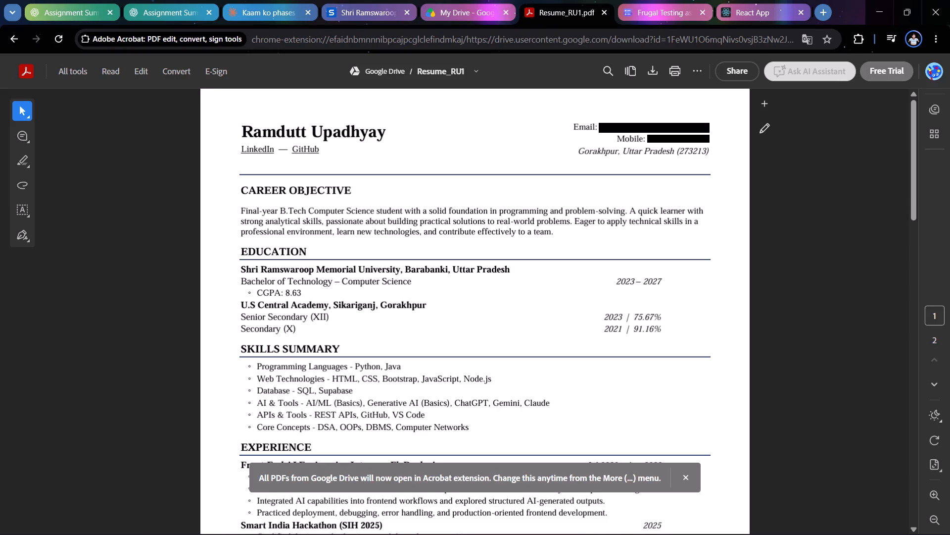
{"action": "scroll", "coordinate": [339, 289], "scroll_direction": "down", "scroll_amount": 5}
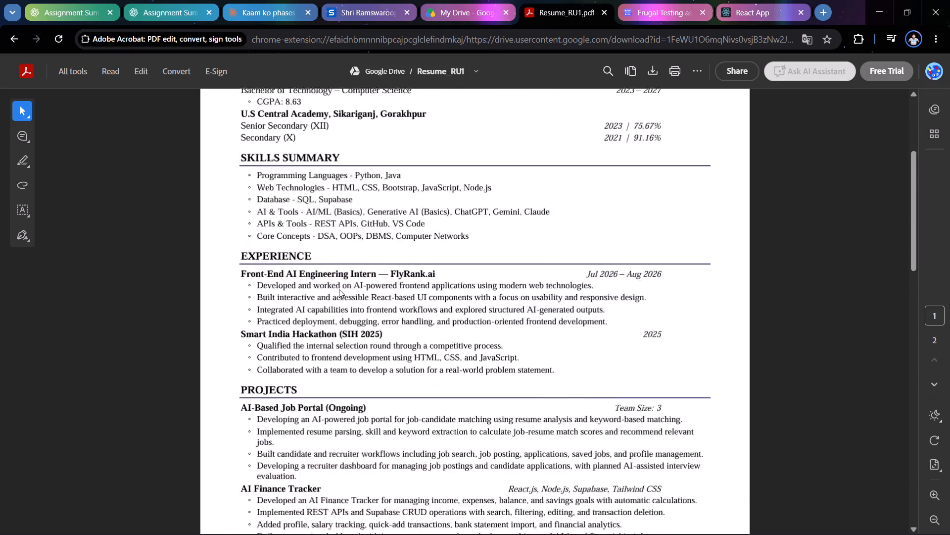
{"action": "scroll", "coordinate": [374, 407], "scroll_direction": "up", "scroll_amount": 11}
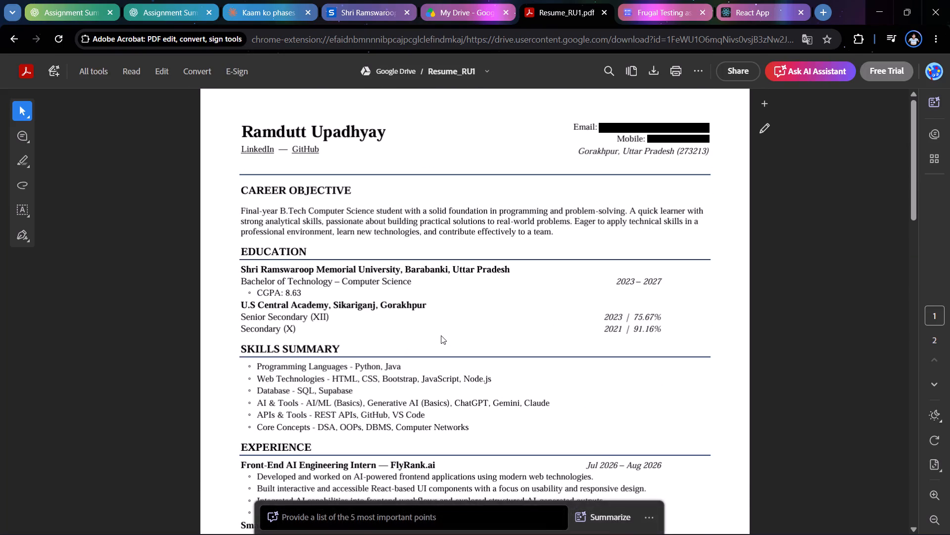
{"action": "scroll", "coordinate": [441, 335], "scroll_direction": "down", "scroll_amount": 10}
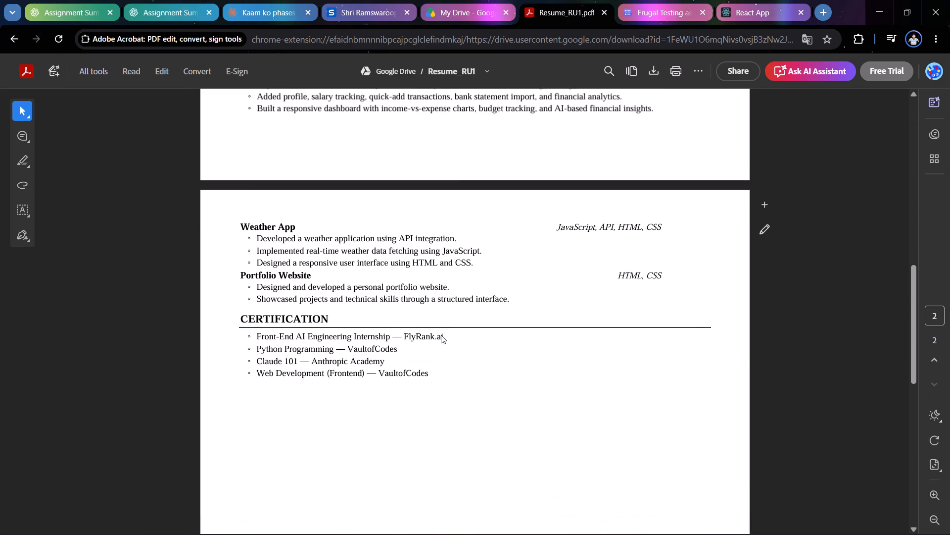
{"action": "scroll", "coordinate": [441, 334], "scroll_direction": "down", "scroll_amount": 7}
{"action": "scroll", "coordinate": [441, 334], "scroll_direction": "up", "scroll_amount": 14}
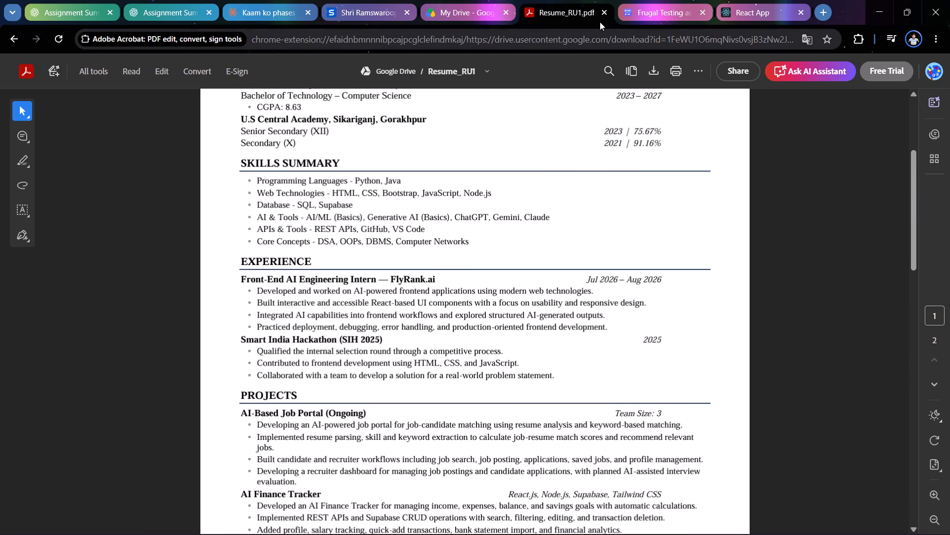
{"action": "left_click", "coordinate": [602, 14]}
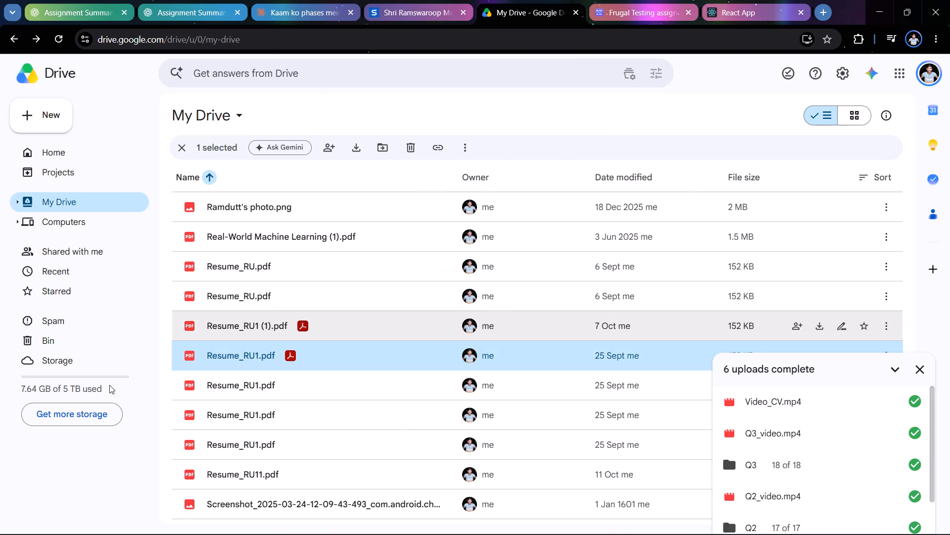
Open Resume_RU1 (1).pdf from My Drive, review its education, skills, projects and certification sections, and close it.
{"action": "double_click", "coordinate": [282, 320]}
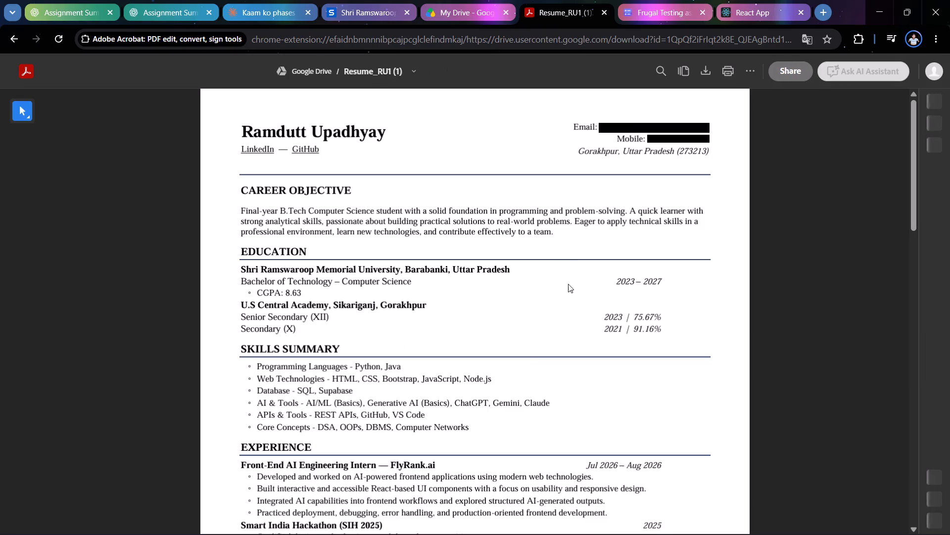
{"action": "scroll", "coordinate": [463, 299], "scroll_direction": "down", "scroll_amount": 1}
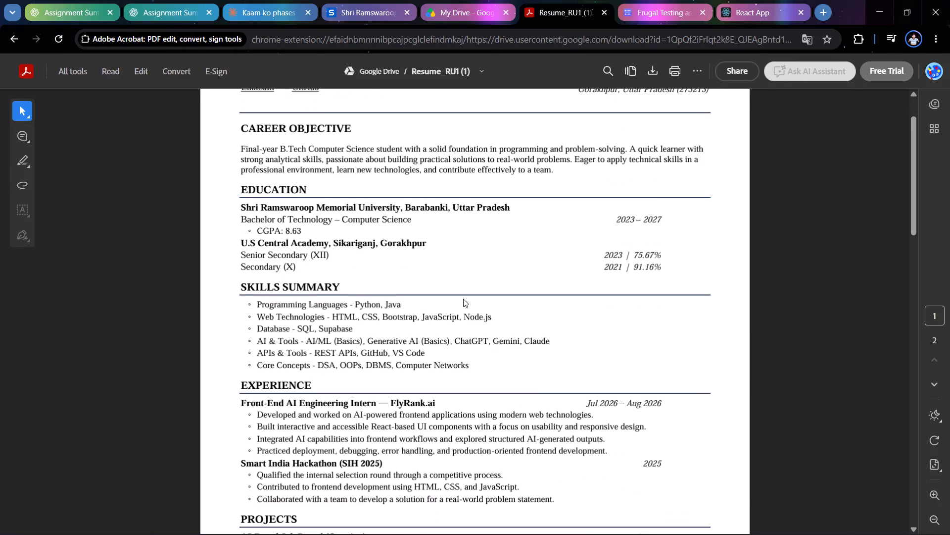
{"action": "scroll", "coordinate": [463, 298], "scroll_direction": "down", "scroll_amount": 7}
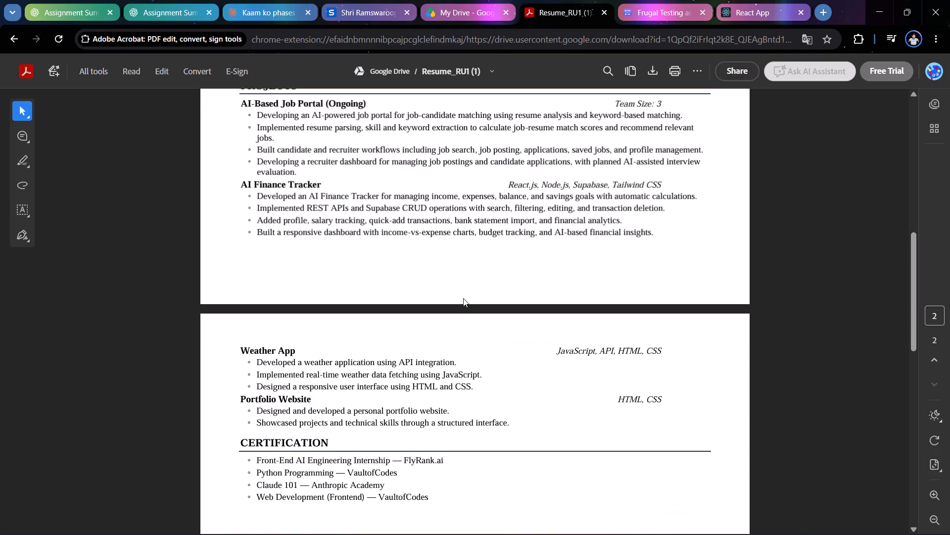
{"action": "scroll", "coordinate": [463, 298], "scroll_direction": "down", "scroll_amount": 5}
{"action": "scroll", "coordinate": [463, 298], "scroll_direction": "up", "scroll_amount": 13}
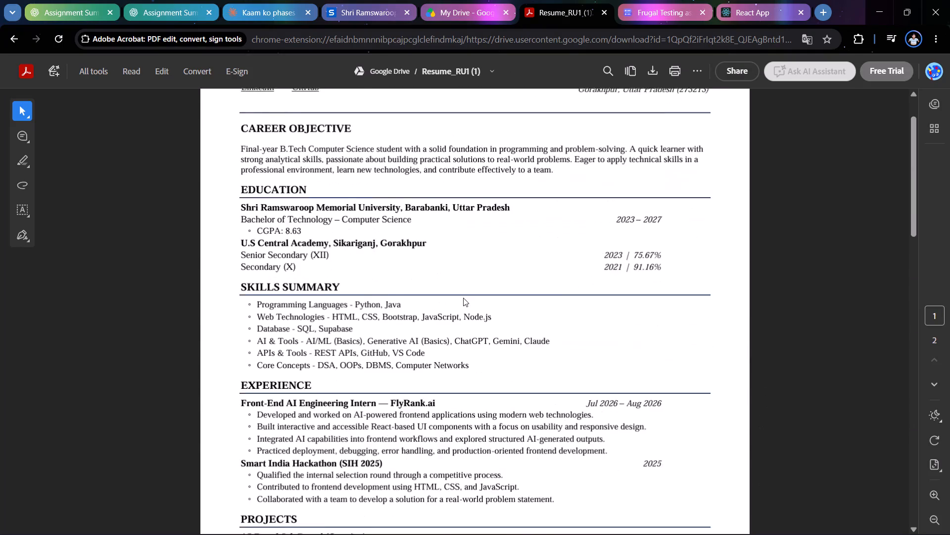
{"action": "scroll", "coordinate": [463, 298], "scroll_direction": "up", "scroll_amount": 11}
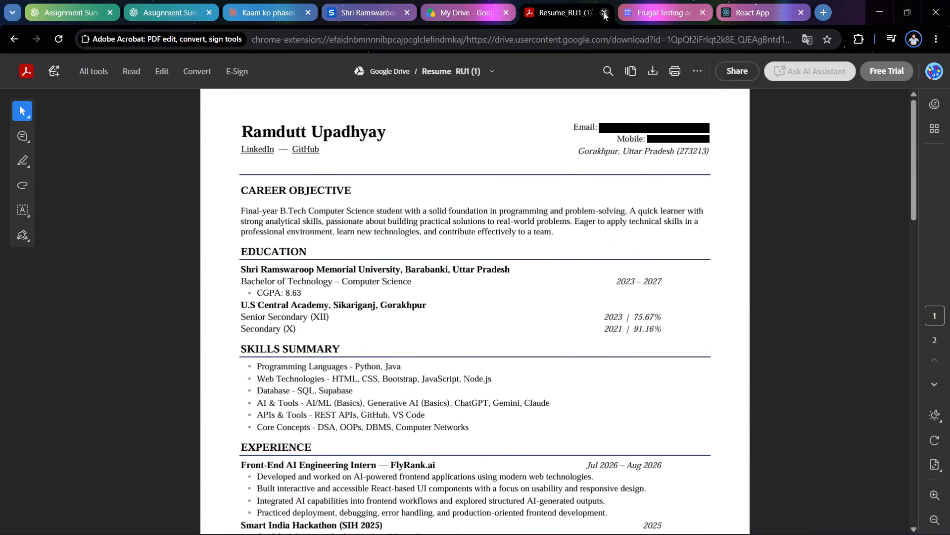
{"action": "left_click", "coordinate": [603, 10]}
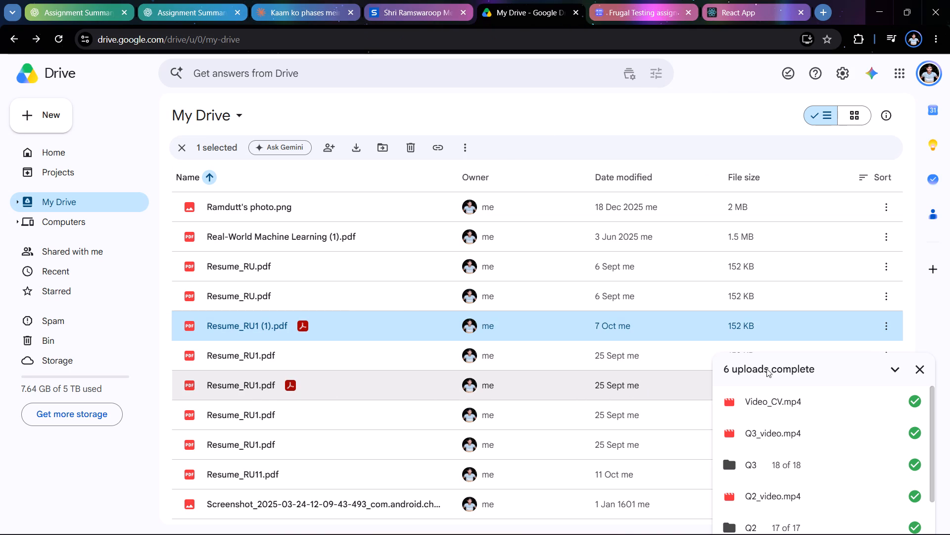
Examine the other résumé versions and the remaining files down to the end of the My Drive list.
{"action": "scroll", "coordinate": [623, 361], "scroll_direction": "down", "scroll_amount": 2}
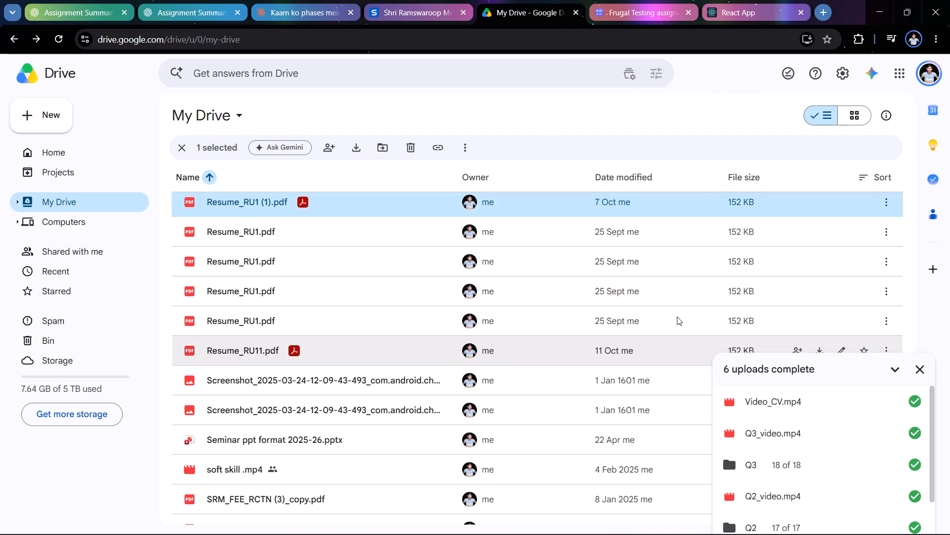
{"action": "scroll", "coordinate": [624, 290], "scroll_direction": "up", "scroll_amount": 1}
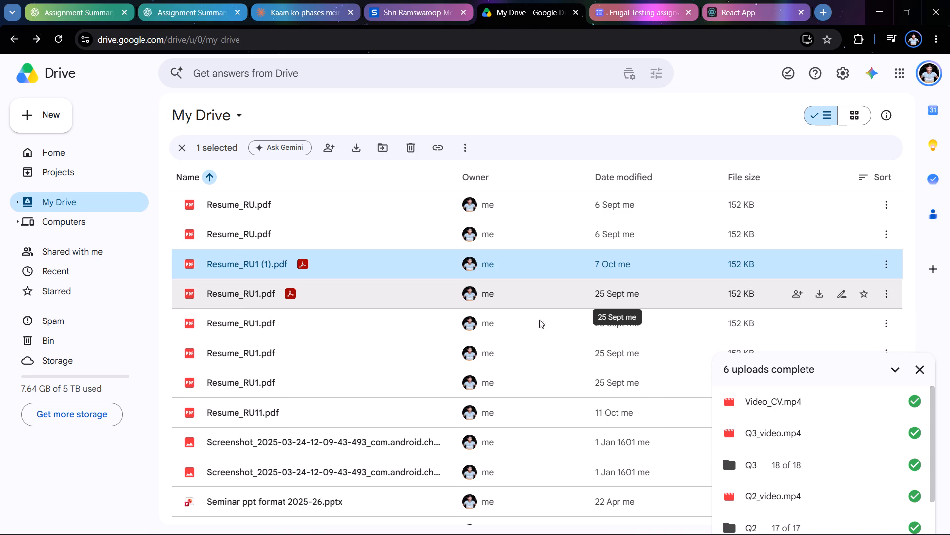
{"action": "scroll", "coordinate": [457, 325], "scroll_direction": "down", "scroll_amount": 2}
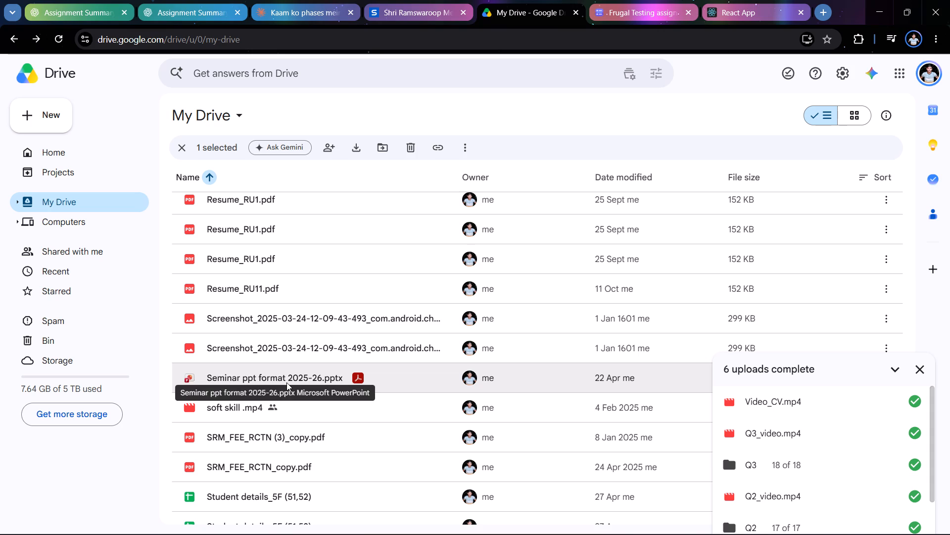
{"action": "scroll", "coordinate": [268, 437], "scroll_direction": "down", "scroll_amount": 3}
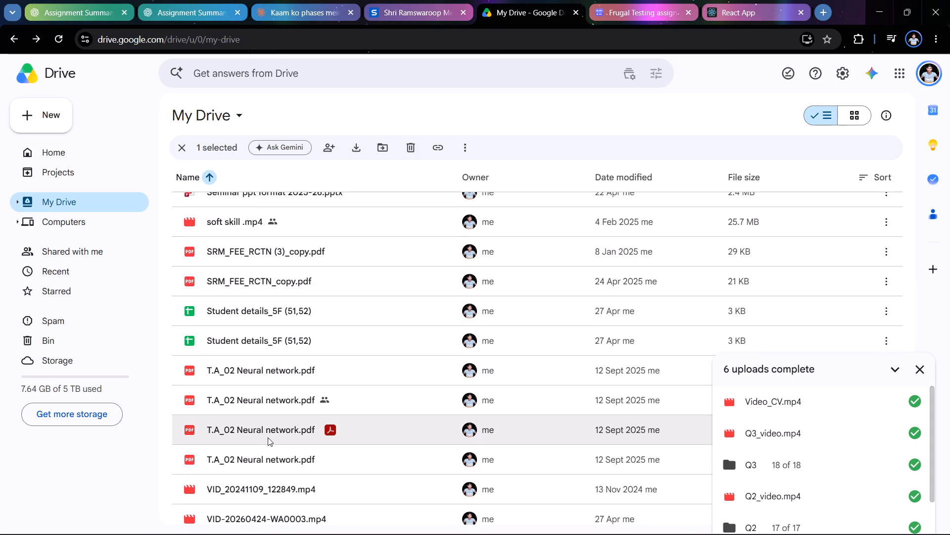
{"action": "scroll", "coordinate": [270, 430], "scroll_direction": "down", "scroll_amount": 4}
{"action": "scroll", "coordinate": [270, 430], "scroll_direction": "up", "scroll_amount": 1}
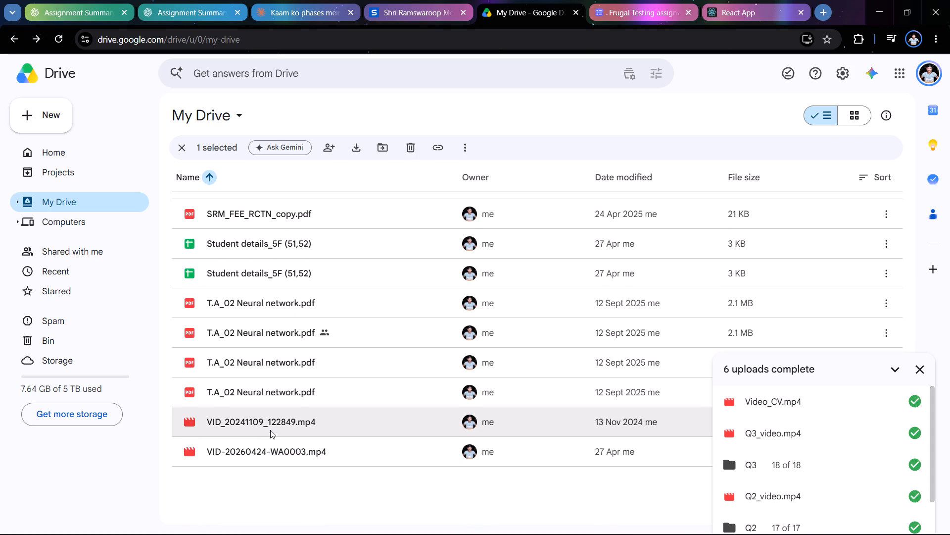
{"action": "scroll", "coordinate": [270, 430], "scroll_direction": "up", "scroll_amount": 6}
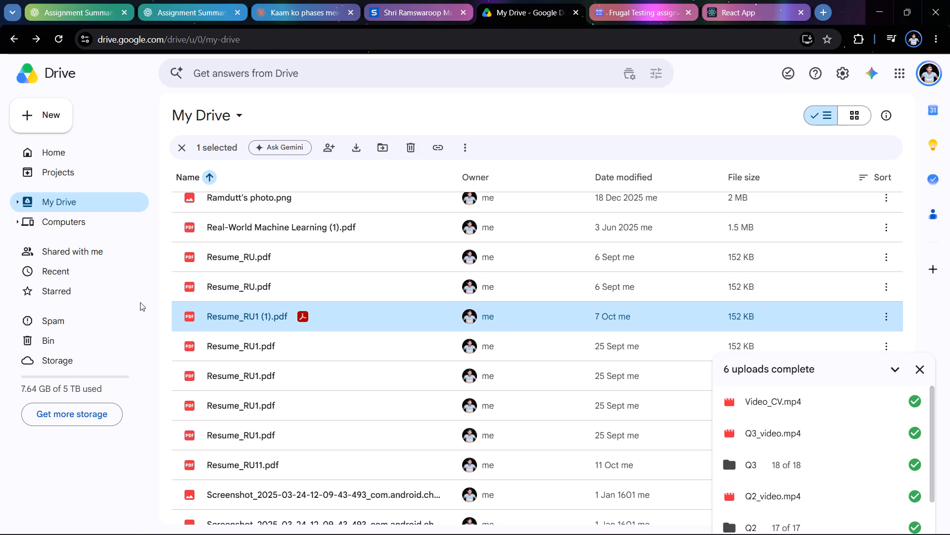
{"action": "left_click", "coordinate": [127, 464]}
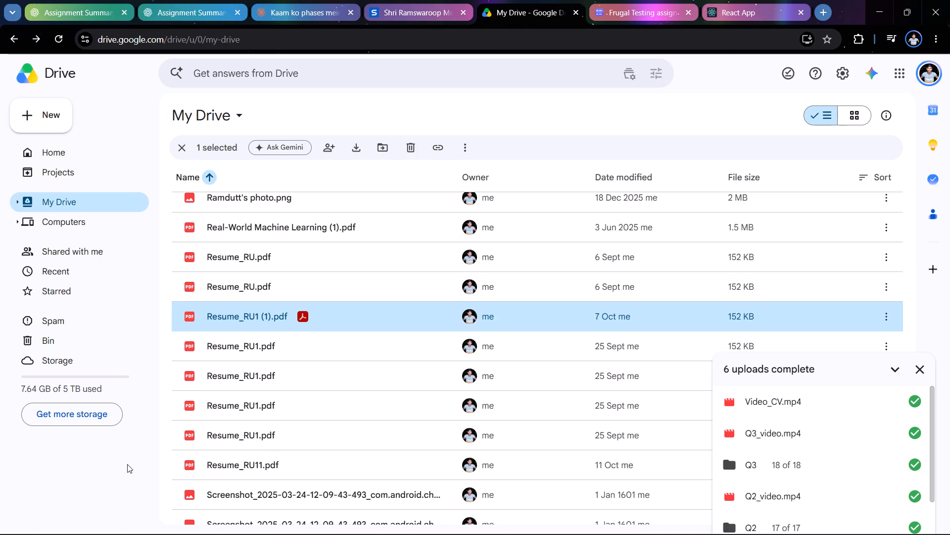
Move all three copies of POM ass_01 case study325.docx in My Drive to the bin, keeping the version ending in 325-1.
{"action": "left_click", "coordinate": [127, 464]}
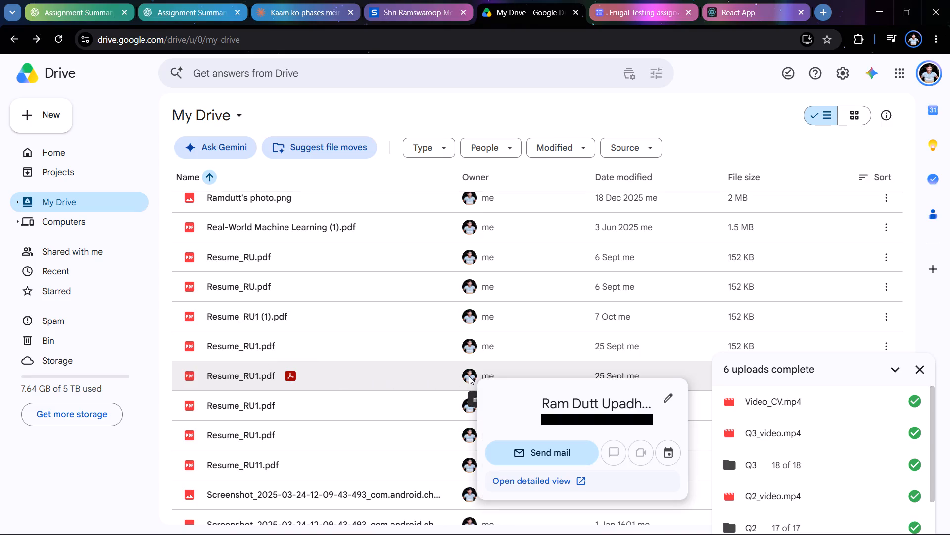
{"action": "scroll", "coordinate": [301, 289], "scroll_direction": "up", "scroll_amount": 2}
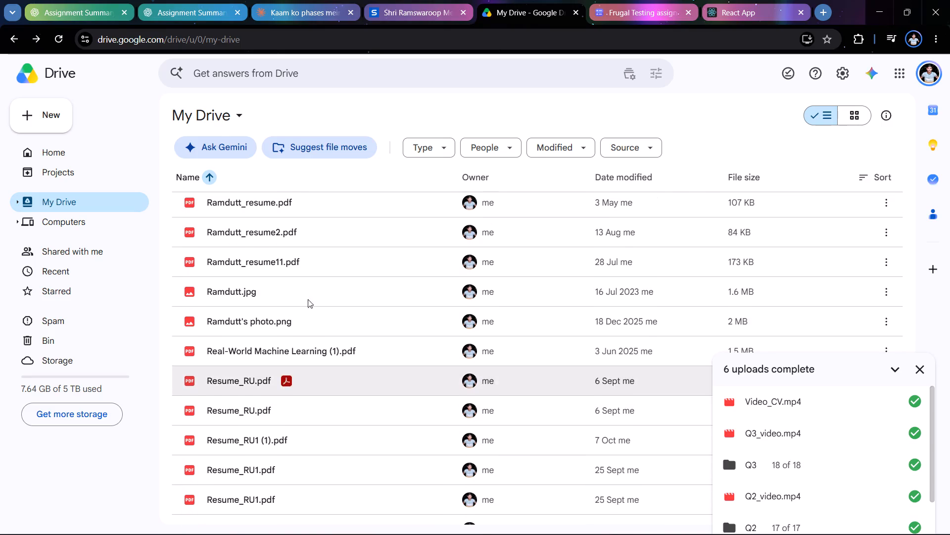
{"action": "scroll", "coordinate": [344, 355], "scroll_direction": "up", "scroll_amount": 4}
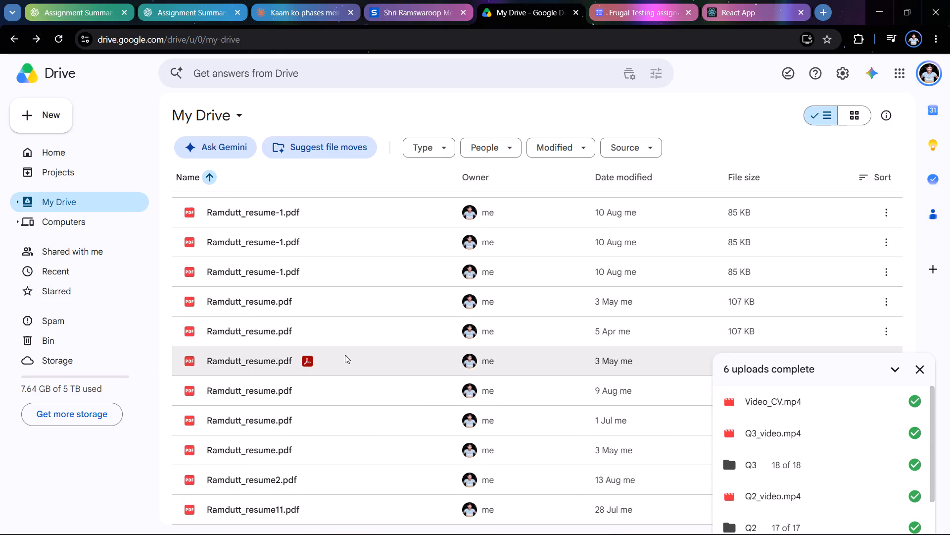
{"action": "scroll", "coordinate": [345, 355], "scroll_direction": "up", "scroll_amount": 5}
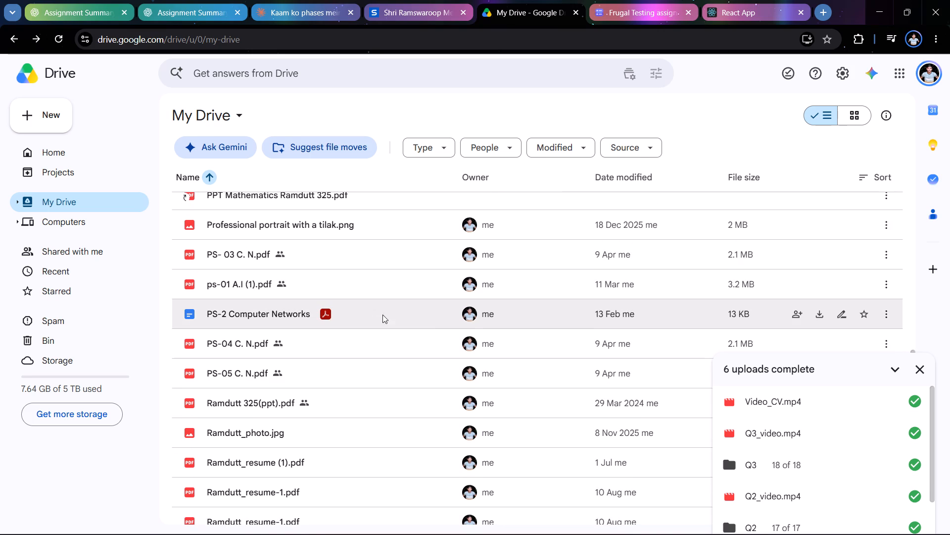
{"action": "scroll", "coordinate": [341, 330], "scroll_direction": "up", "scroll_amount": 3}
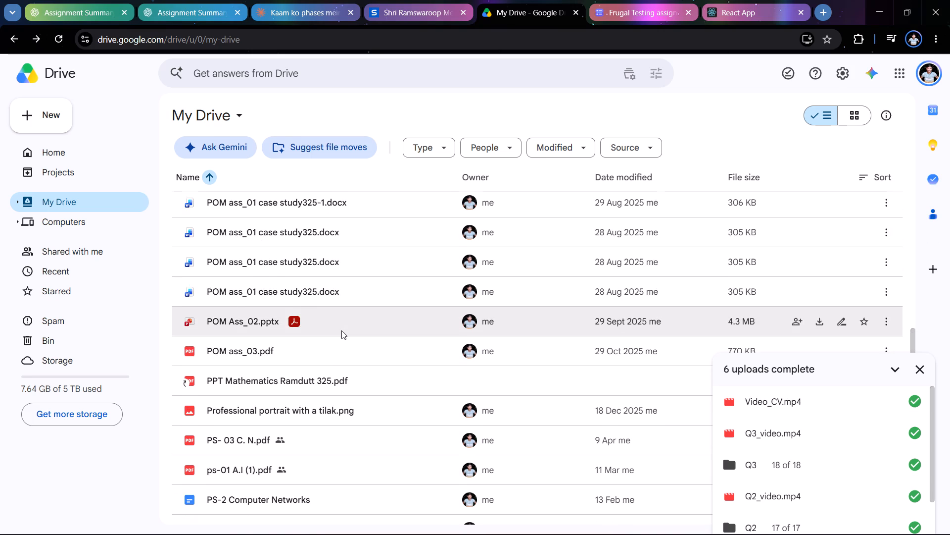
{"action": "scroll", "coordinate": [341, 330], "scroll_direction": "up", "scroll_amount": 2}
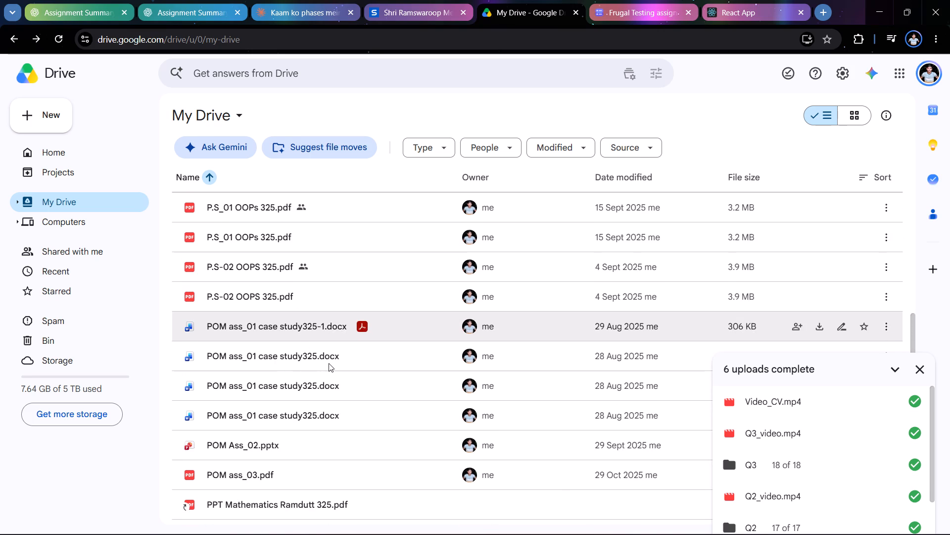
{"action": "scroll", "coordinate": [326, 364], "scroll_direction": "down", "scroll_amount": 1}
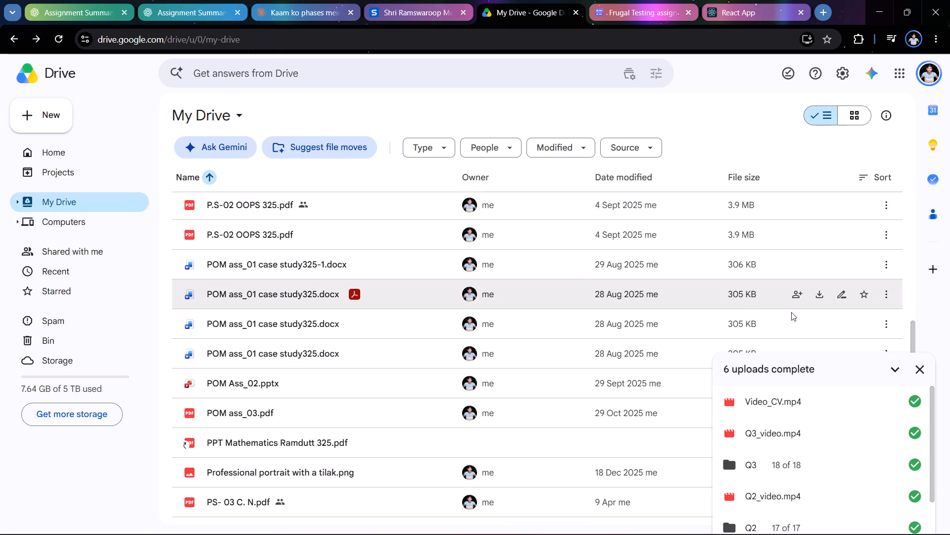
{"action": "left_click", "coordinate": [889, 292]}
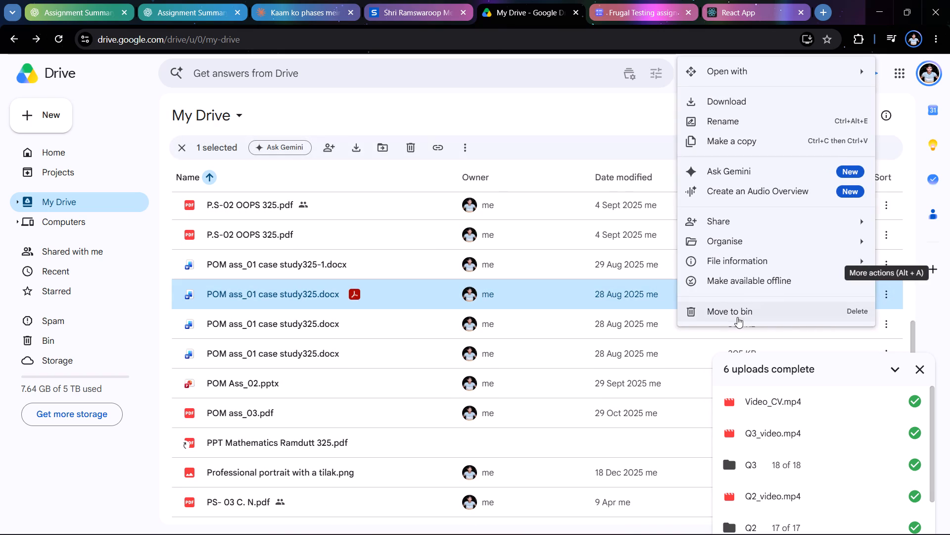
{"action": "left_click", "coordinate": [737, 315]}
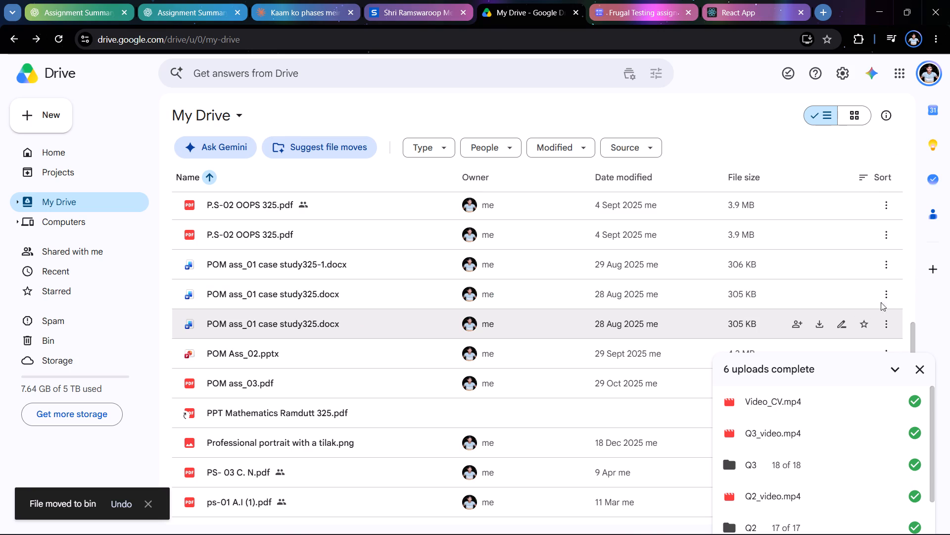
{"action": "left_click", "coordinate": [888, 291]}
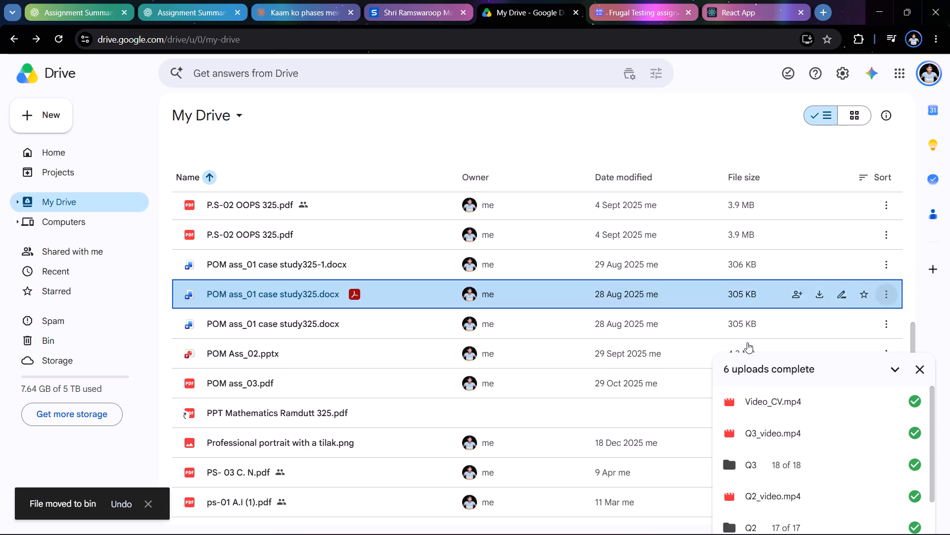
{"action": "left_click", "coordinate": [754, 317]}
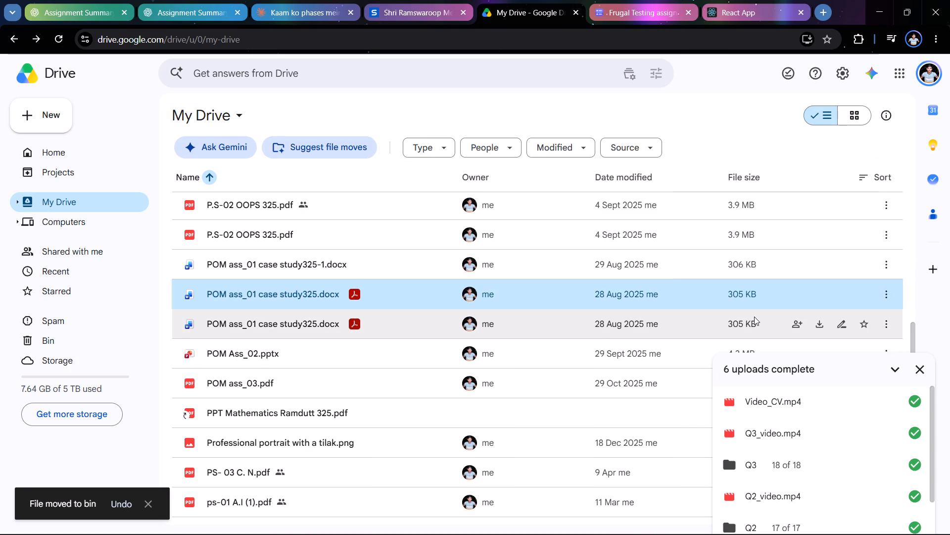
{"action": "left_click", "coordinate": [890, 295]}
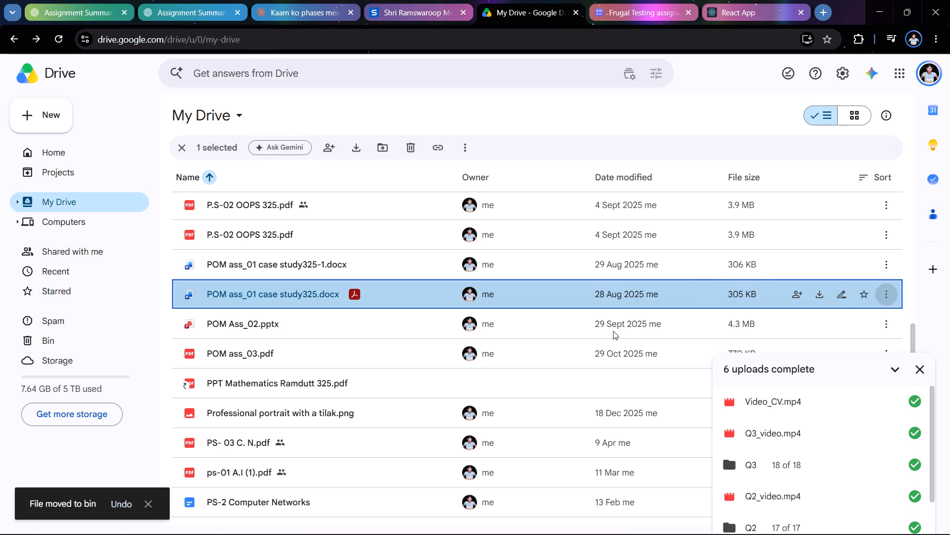
{"action": "left_click", "coordinate": [742, 316]}
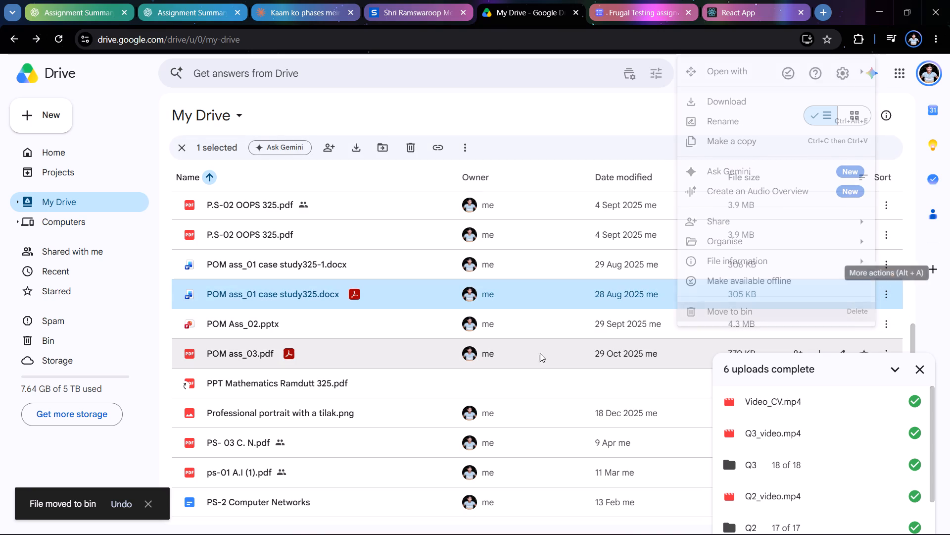
Move two of the four duplicate résumé PDFs ending in resume-1 to the bin, and dismiss the completed uploads list.
{"action": "scroll", "coordinate": [540, 329], "scroll_direction": "down", "scroll_amount": 2}
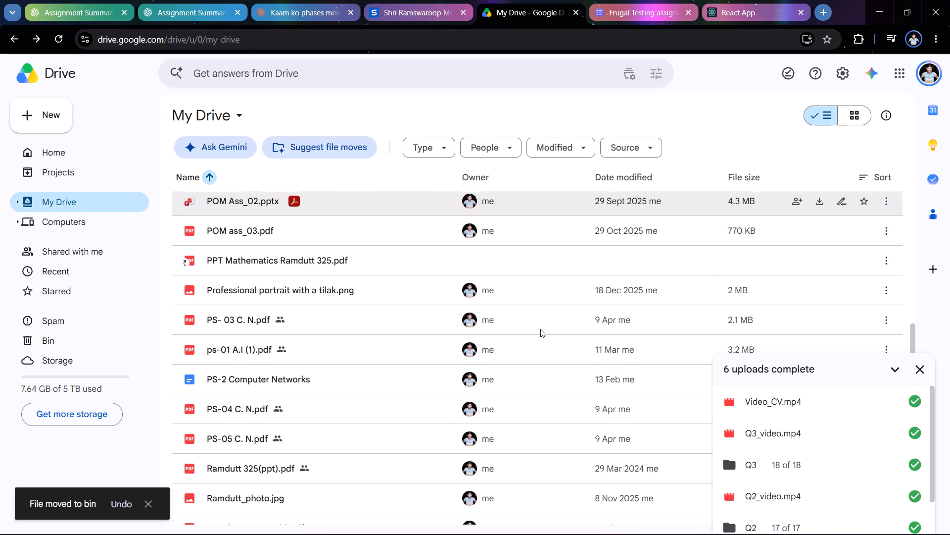
{"action": "scroll", "coordinate": [540, 328], "scroll_direction": "up", "scroll_amount": 1}
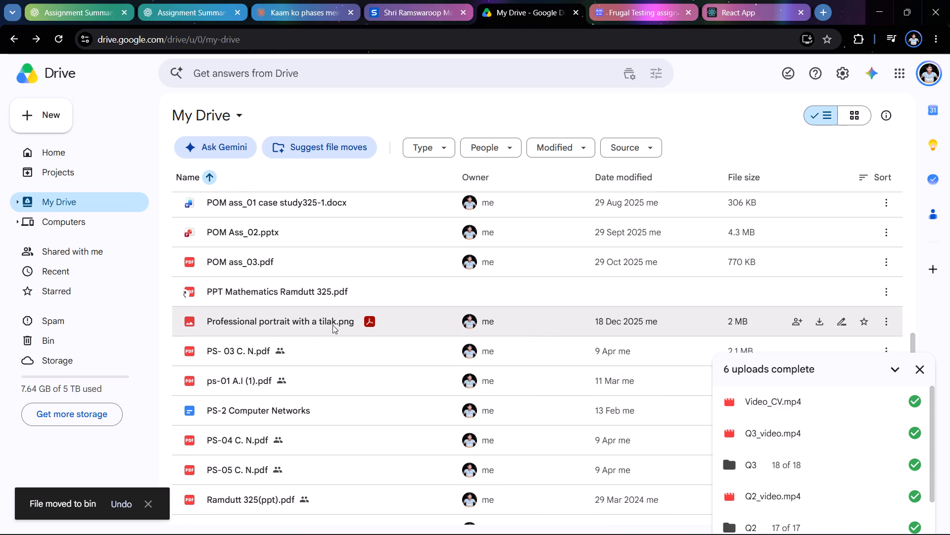
{"action": "scroll", "coordinate": [394, 317], "scroll_direction": "down", "scroll_amount": 2}
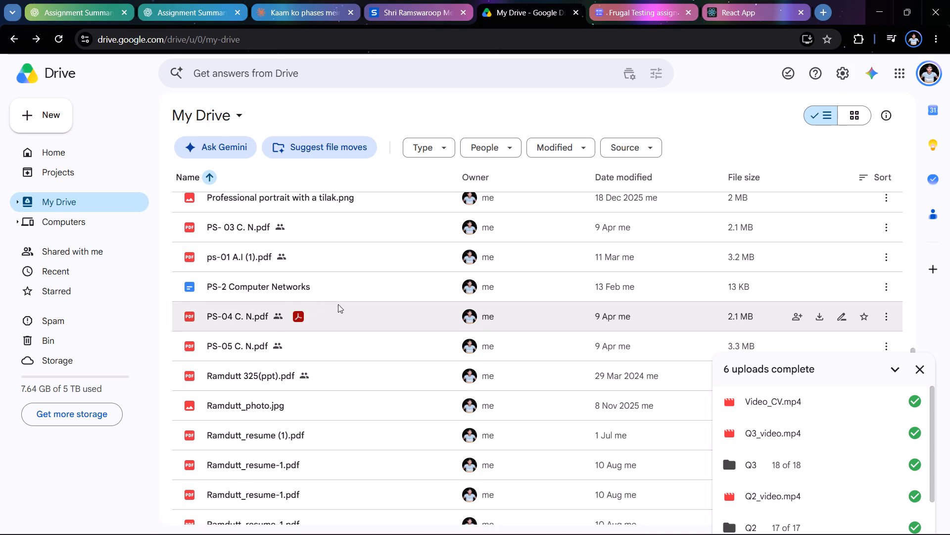
{"action": "scroll", "coordinate": [338, 303], "scroll_direction": "down", "scroll_amount": 3}
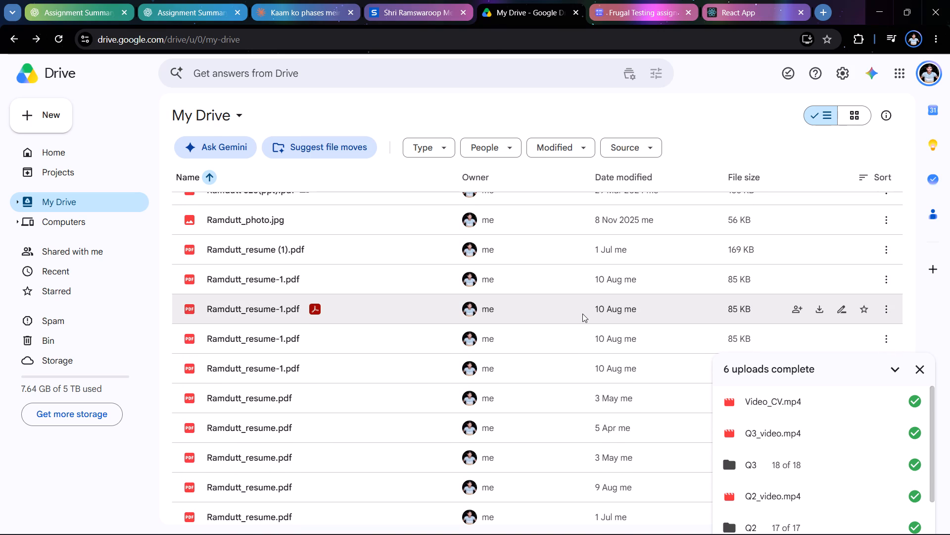
{"action": "left_click", "coordinate": [889, 309]}
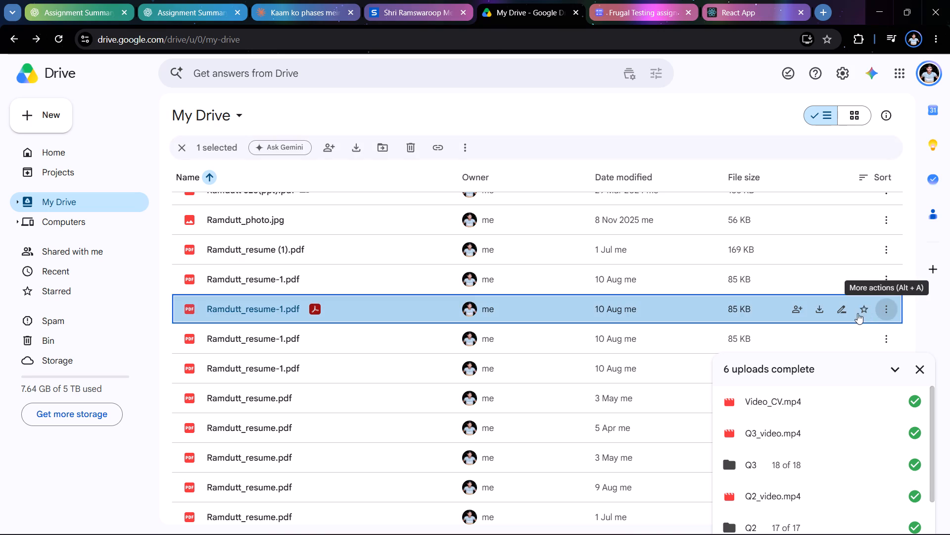
{"action": "left_click", "coordinate": [752, 311]}
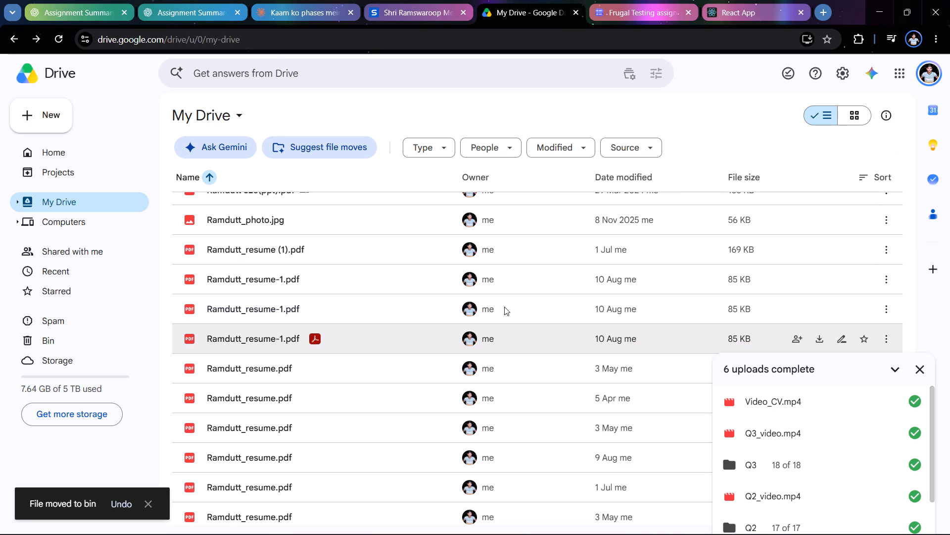
{"action": "scroll", "coordinate": [554, 291], "scroll_direction": "down", "scroll_amount": 1}
{"action": "scroll", "coordinate": [554, 291], "scroll_direction": "up", "scroll_amount": 1}
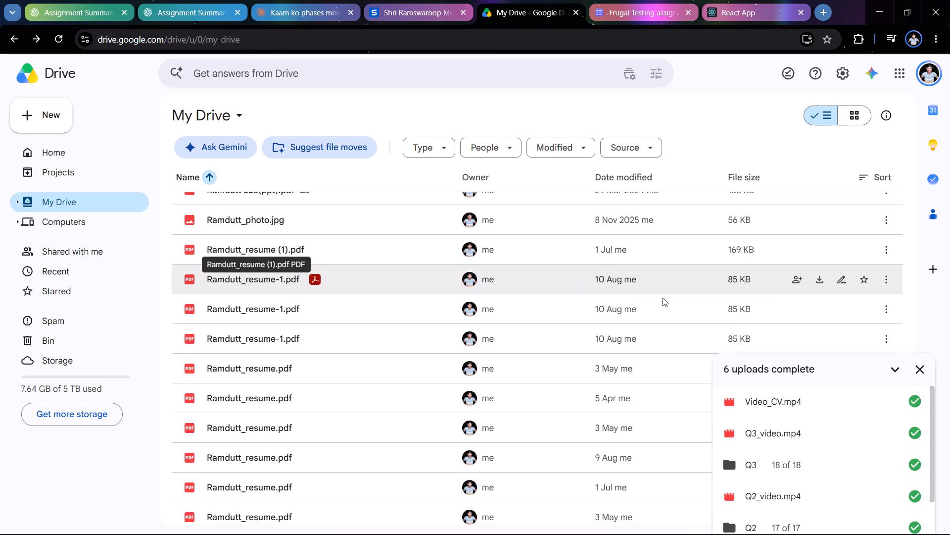
{"action": "left_click", "coordinate": [888, 305]}
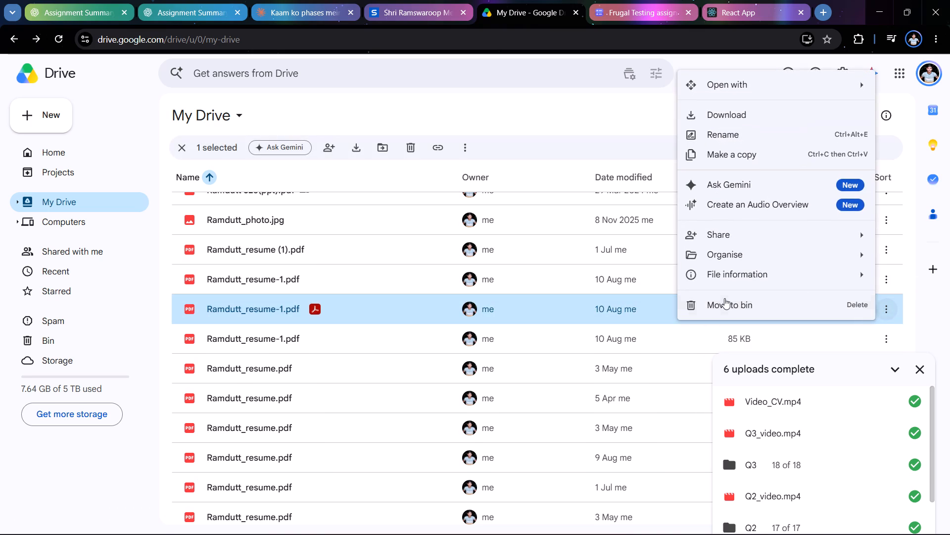
{"action": "left_click", "coordinate": [724, 301]}
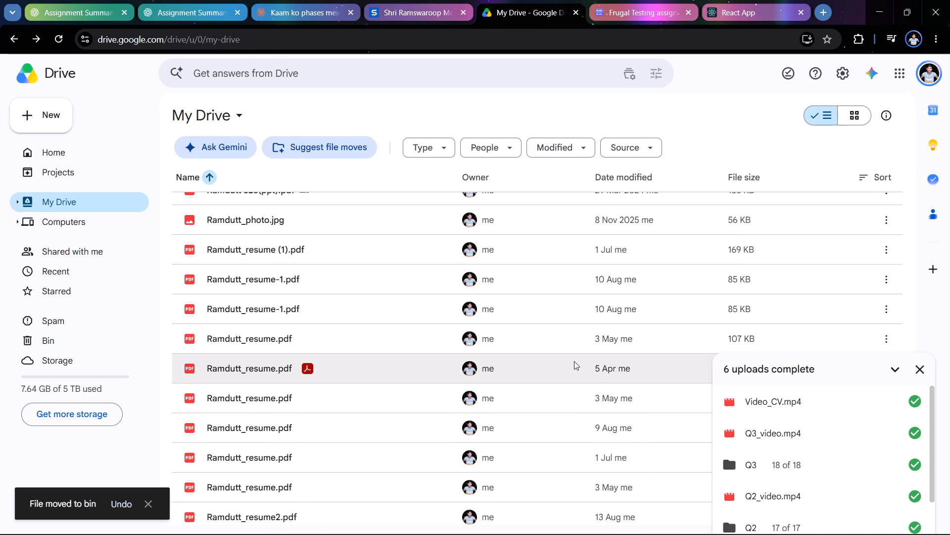
{"action": "left_click", "coordinate": [921, 369]}
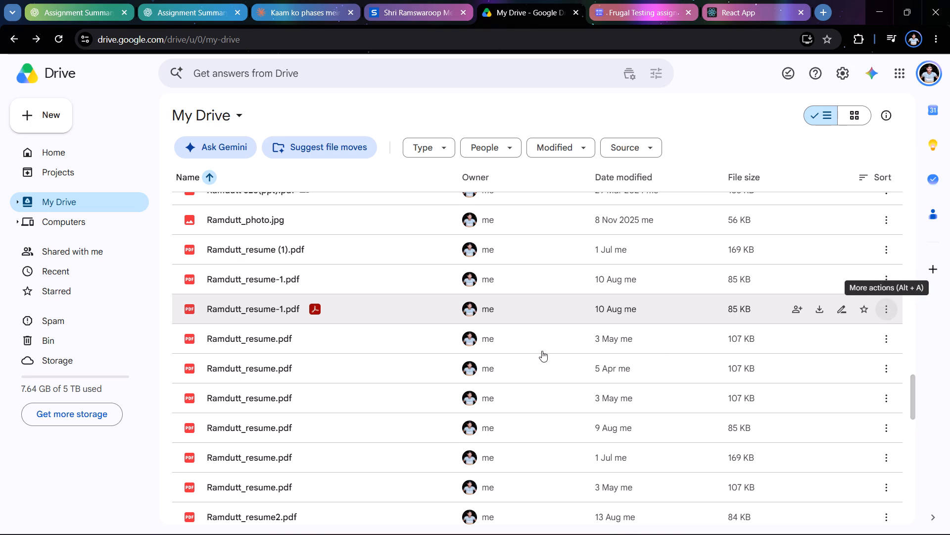
Create a folder named Resume in My Drive.
{"action": "scroll", "coordinate": [360, 351], "scroll_direction": "up", "scroll_amount": 20}
{"action": "scroll", "coordinate": [360, 351], "scroll_direction": "up", "scroll_amount": 4}
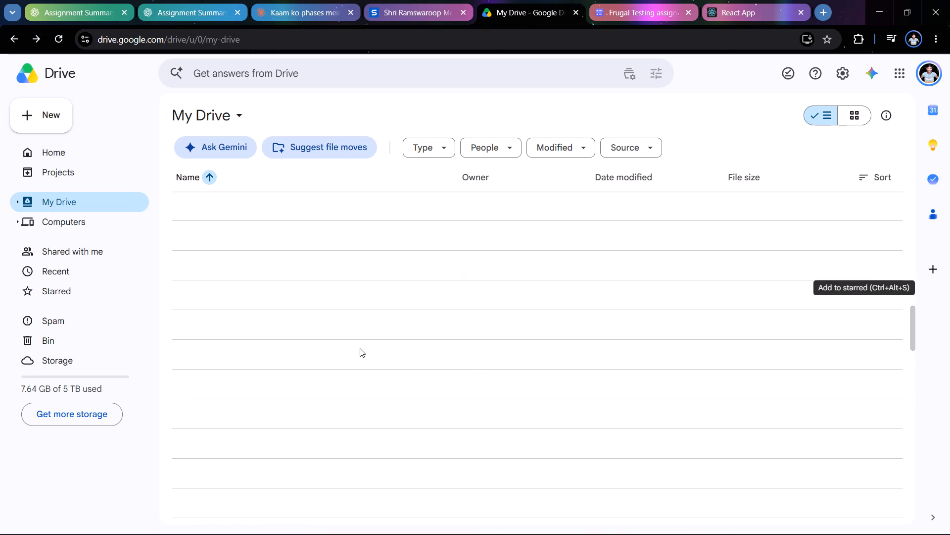
{"action": "left_click", "coordinate": [43, 113]}
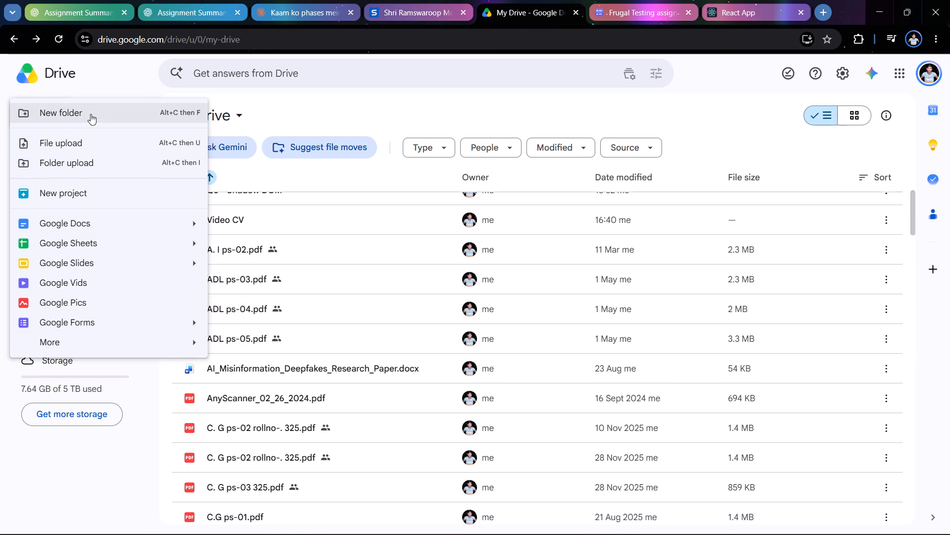
{"action": "left_click", "coordinate": [91, 111]}
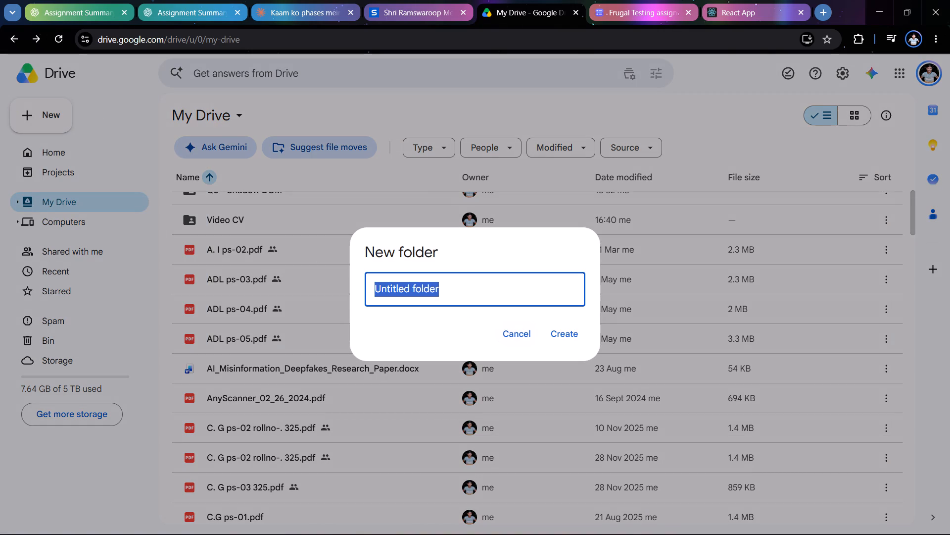
{"action": "key", "text": "BackSpace"}
{"action": "key", "text": "shift+r"}
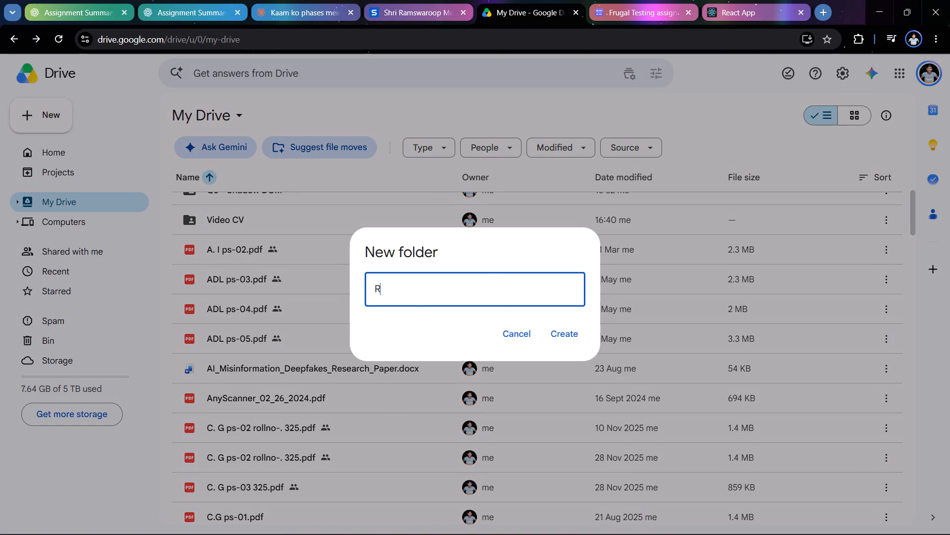
{"action": "key", "text": "e"}
{"action": "type", "text": "saume"}
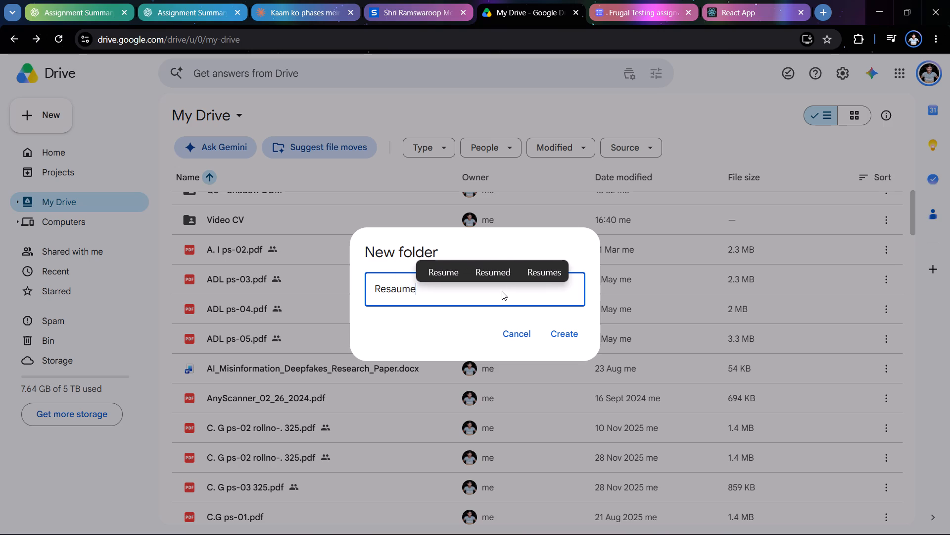
{"action": "key", "text": "BackSpace"}
{"action": "key", "text": "BackSpace"}
{"action": "key", "text": "BackSpace"}
{"action": "key", "text": "BackSpace"}
{"action": "type", "text": "ume"}
{"action": "key", "text": "Return"}
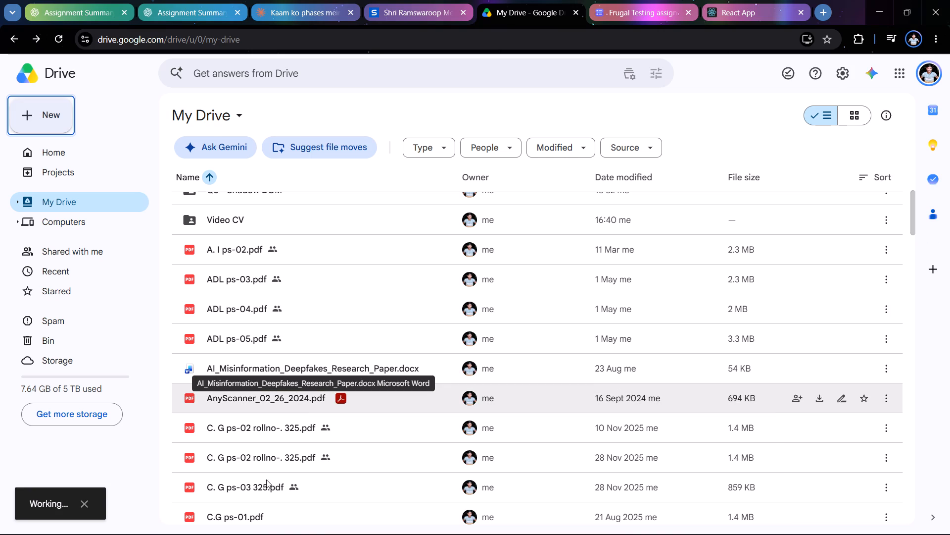
{"action": "scroll", "coordinate": [375, 379], "scroll_direction": "up", "scroll_amount": 5}
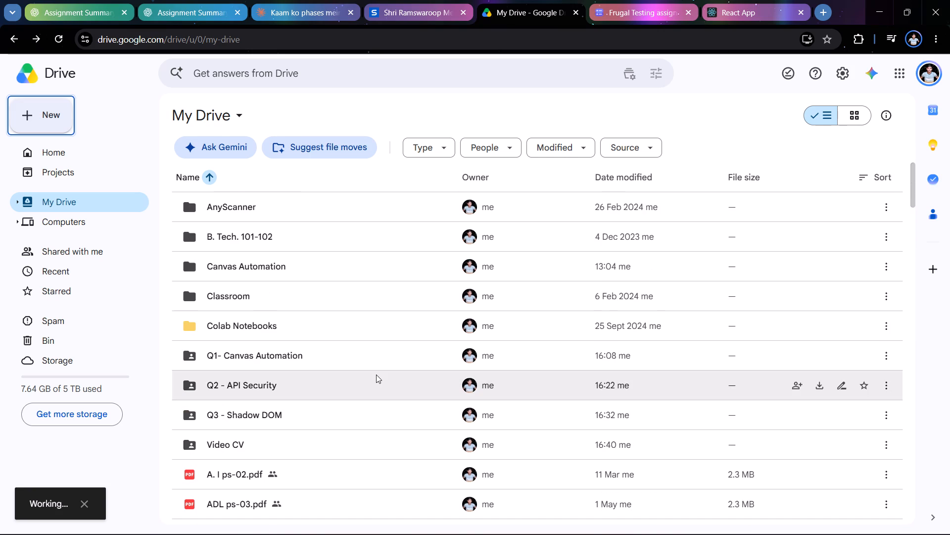
Close the React App page.
{"action": "left_click", "coordinate": [800, 12]}
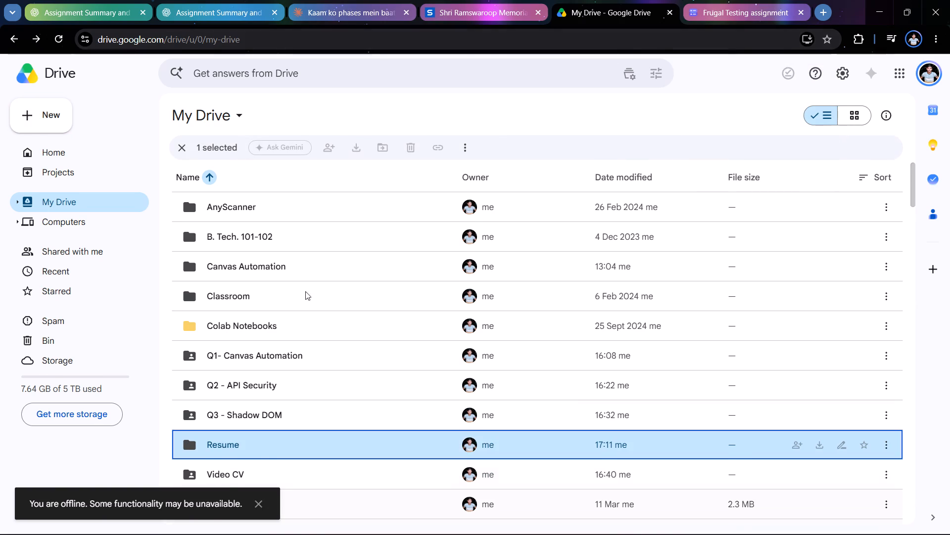
Open the Resume folder and upload the Resume_RU1 file to it from the local Documents folder.
{"action": "double_click", "coordinate": [316, 322]}
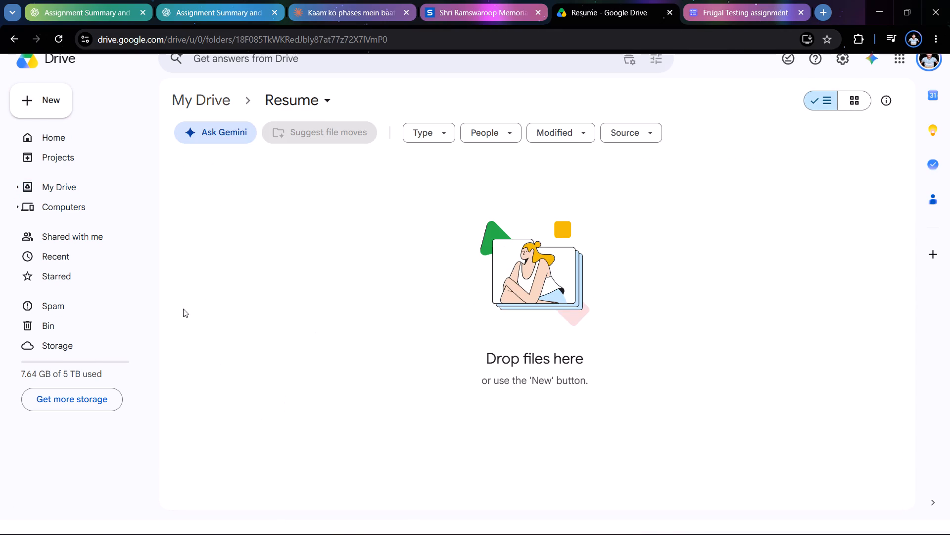
{"action": "left_click", "coordinate": [41, 101]}
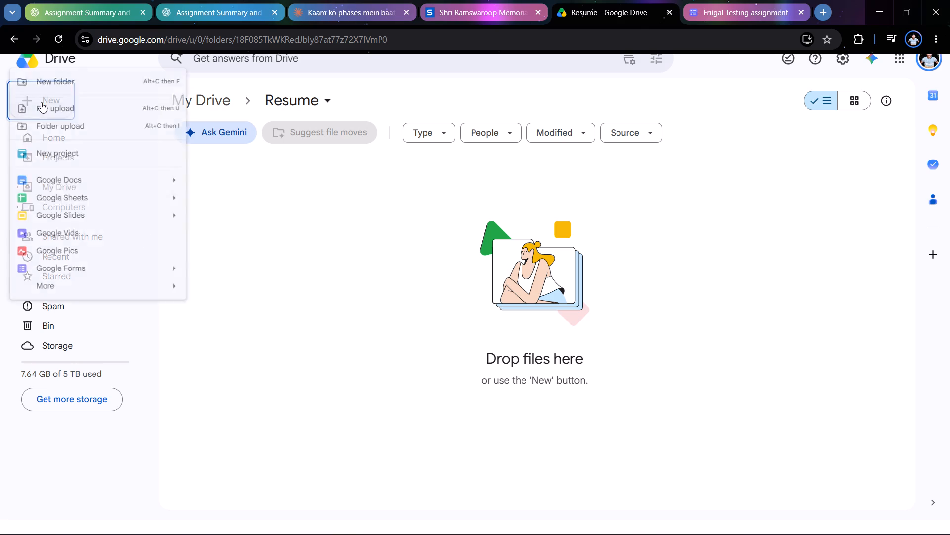
{"action": "left_click", "coordinate": [78, 115]}
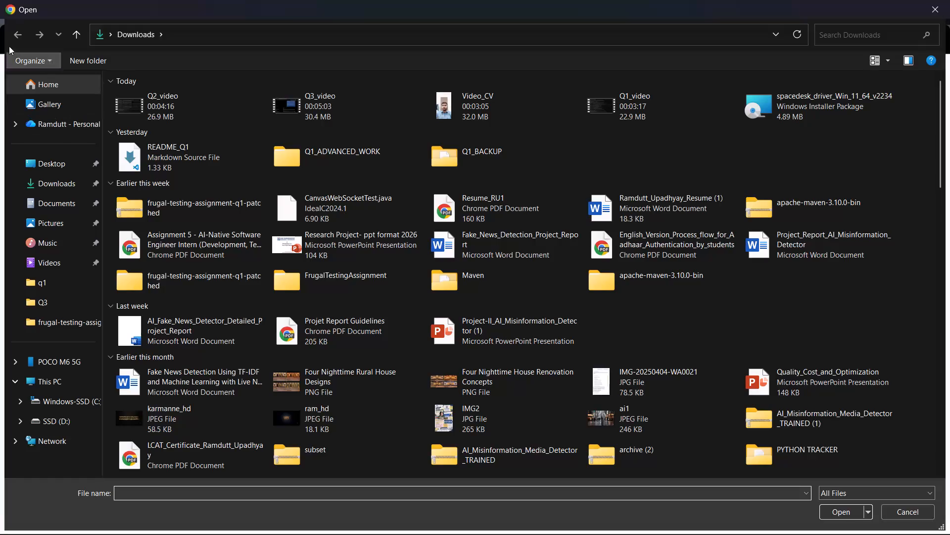
{"action": "left_click", "coordinate": [57, 197]}
{"action": "scroll", "coordinate": [340, 285], "scroll_direction": "down", "scroll_amount": 7}
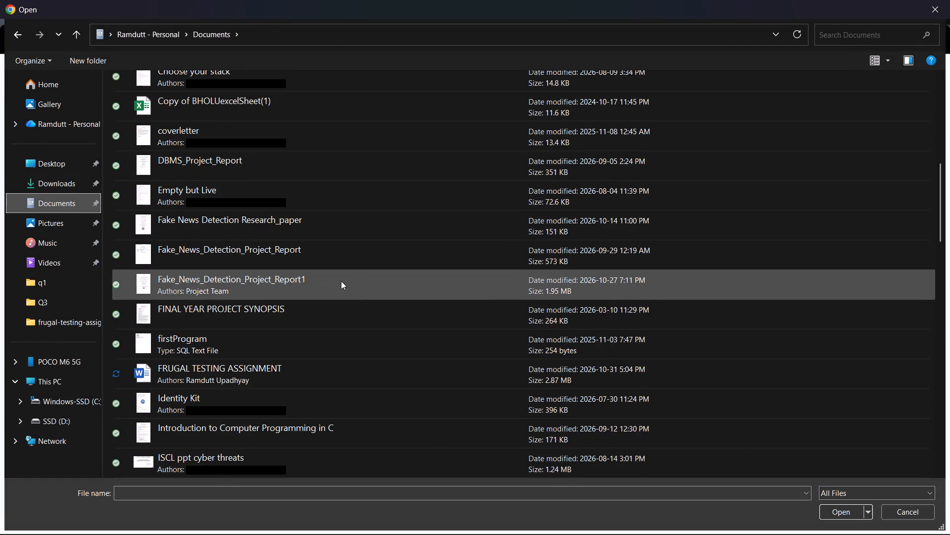
{"action": "scroll", "coordinate": [264, 284], "scroll_direction": "down", "scroll_amount": 6}
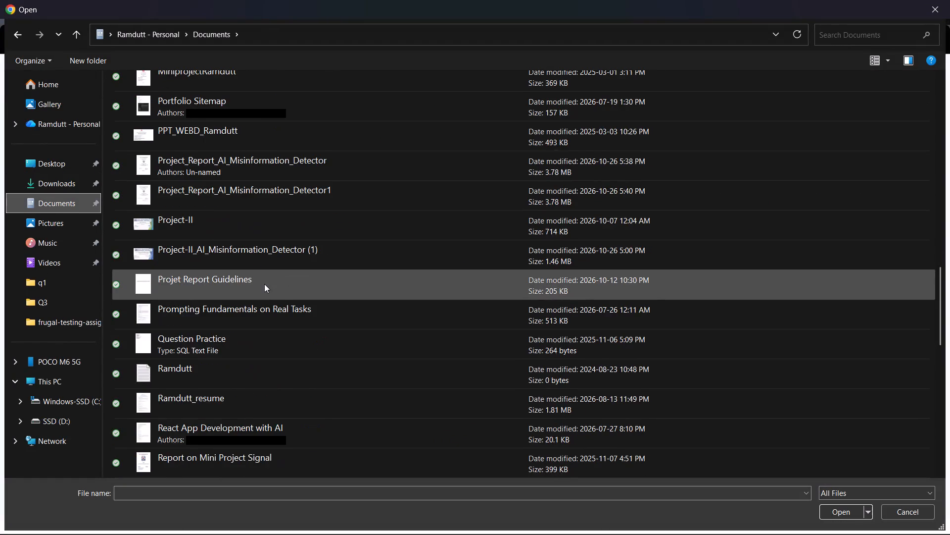
{"action": "scroll", "coordinate": [264, 283], "scroll_direction": "down", "scroll_amount": 5}
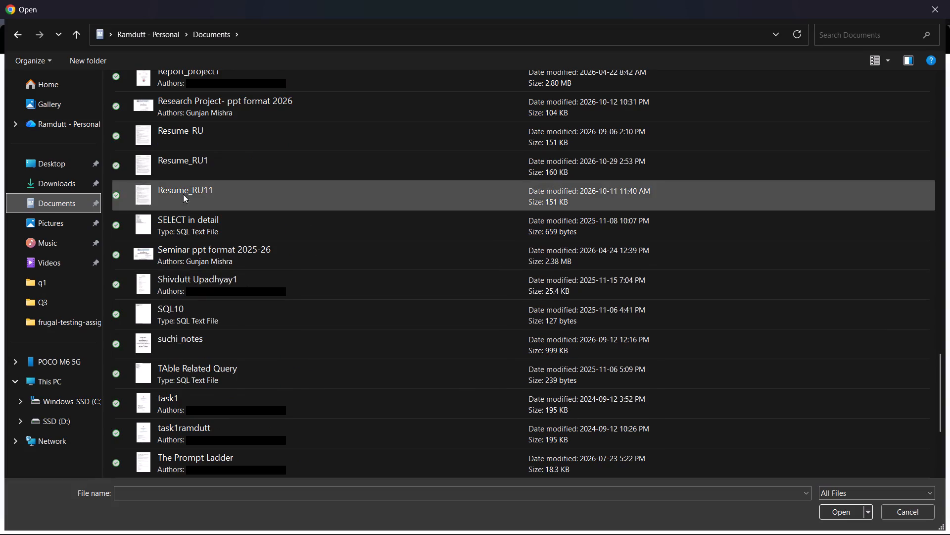
{"action": "left_click", "coordinate": [200, 160]}
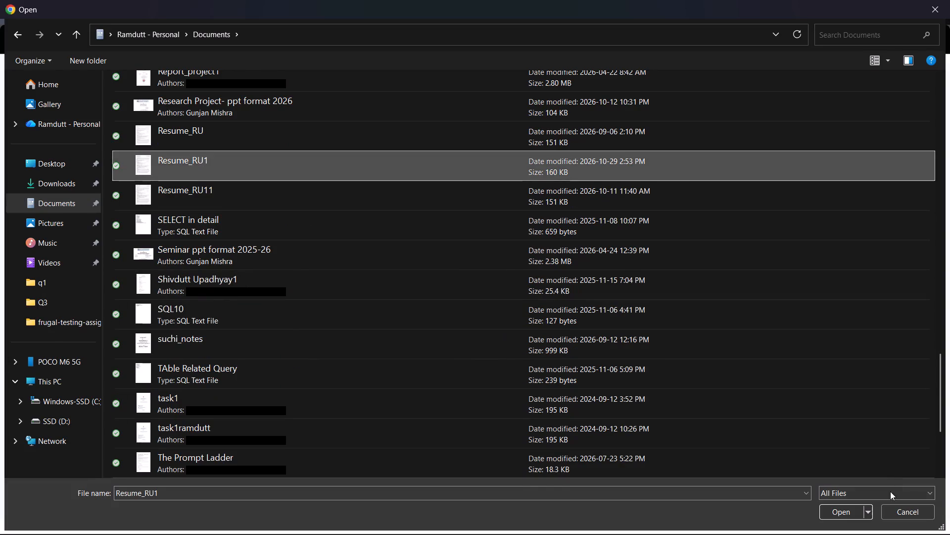
{"action": "left_click", "coordinate": [831, 513]}
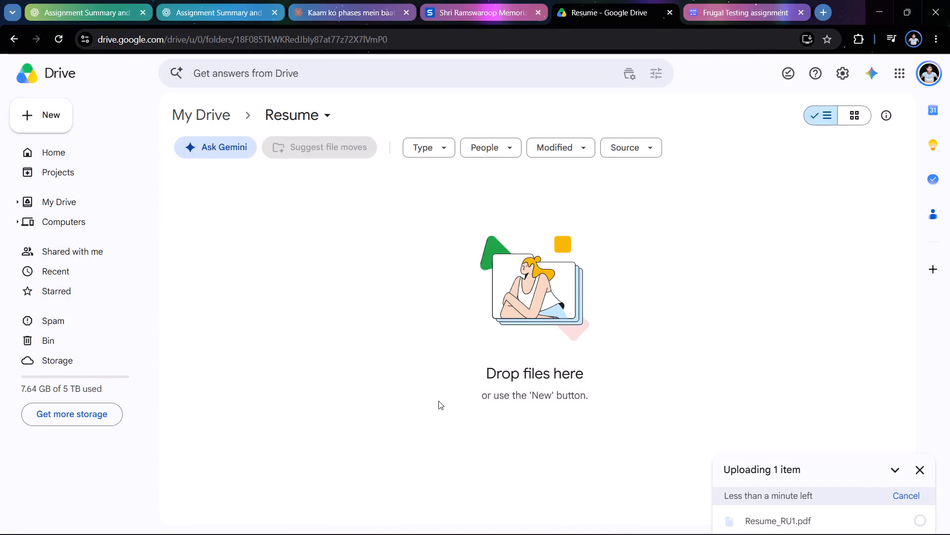
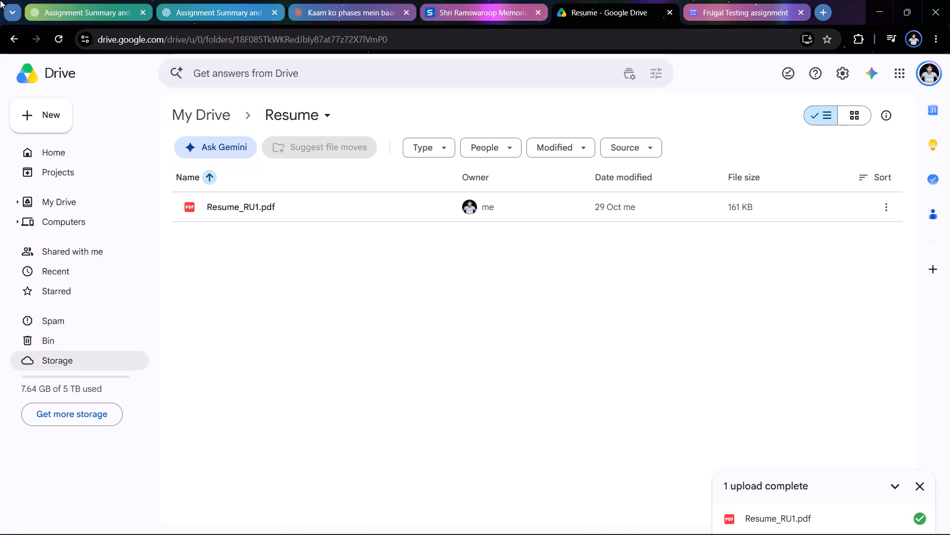
Return to My Drive and set the Resume folder's general access to Anyone with the link.
{"action": "left_click", "coordinate": [11, 38]}
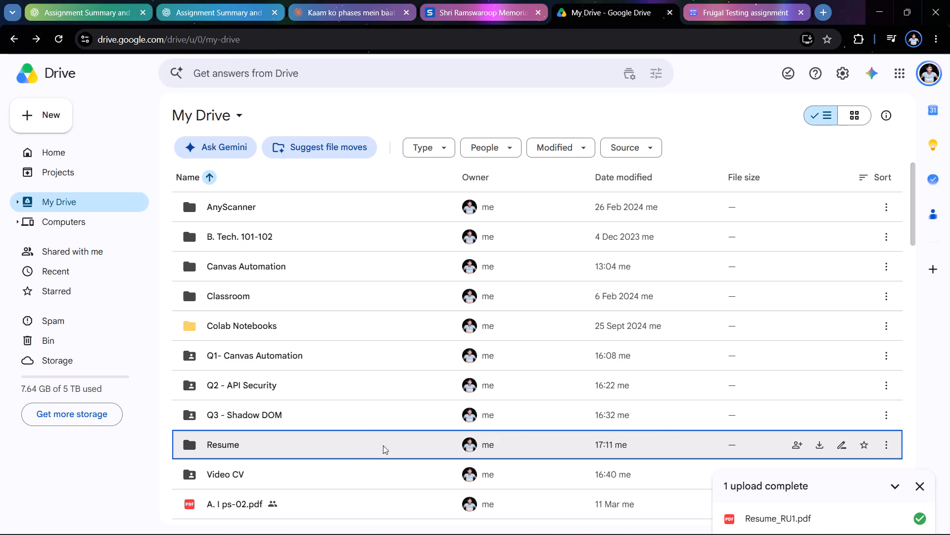
{"action": "left_click", "coordinate": [795, 445]}
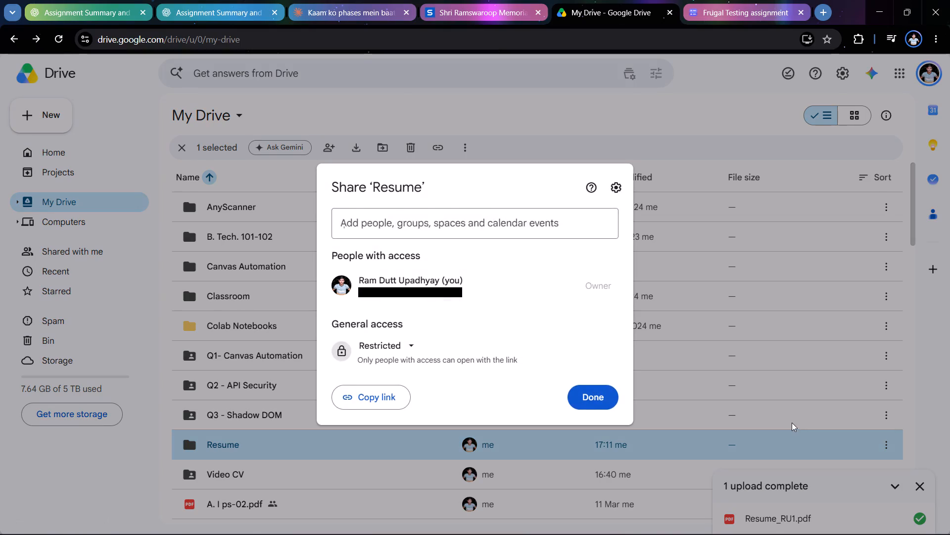
{"action": "left_click", "coordinate": [406, 339]}
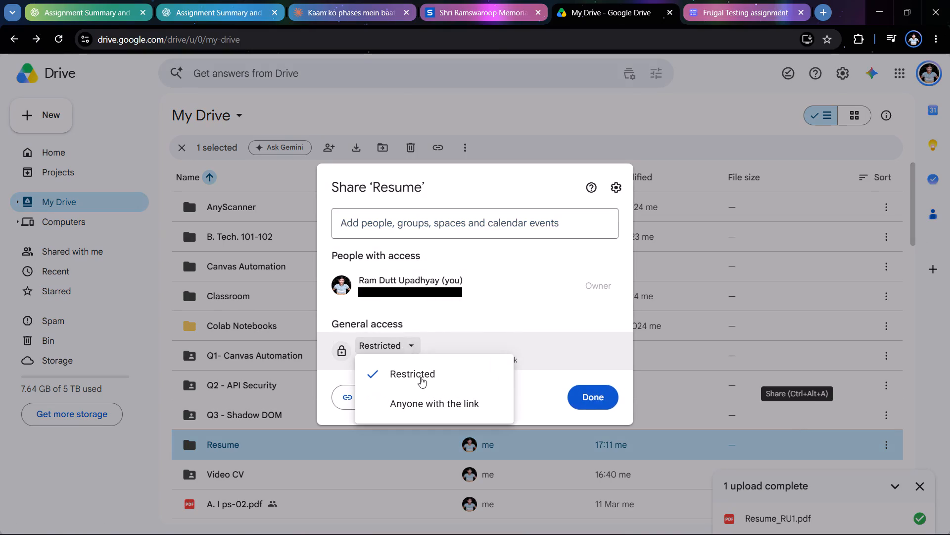
{"action": "left_click", "coordinate": [433, 404]}
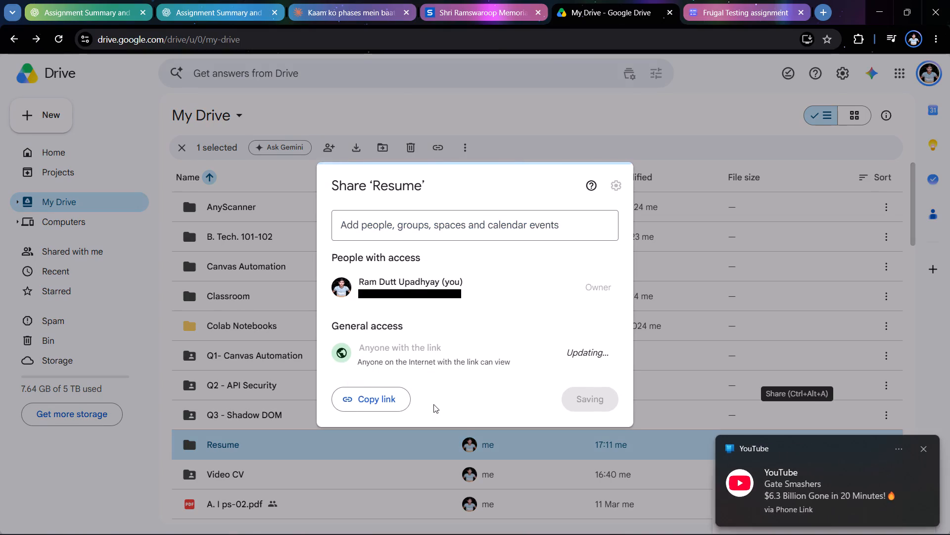
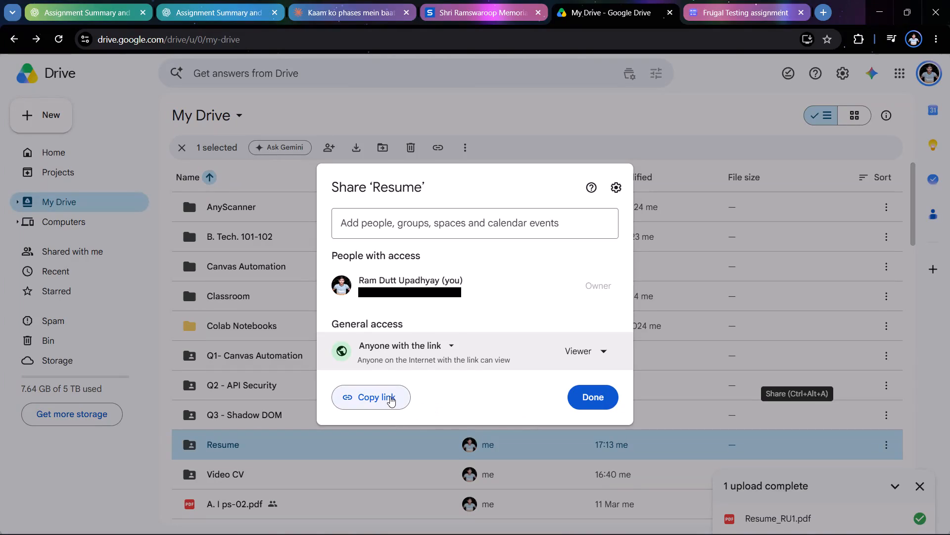
Copy the Resume folder's share link and finish its sharing settings.
{"action": "left_click", "coordinate": [390, 396]}
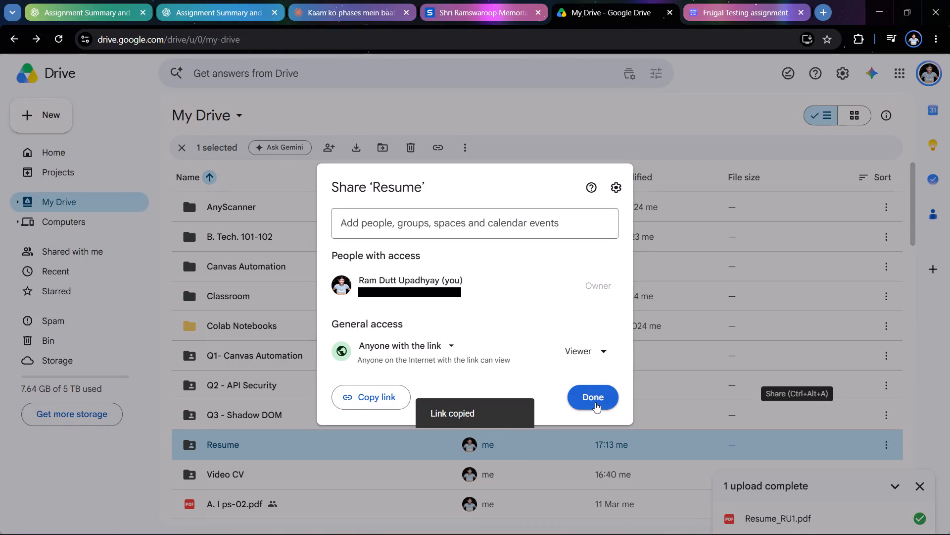
{"action": "left_click", "coordinate": [595, 402]}
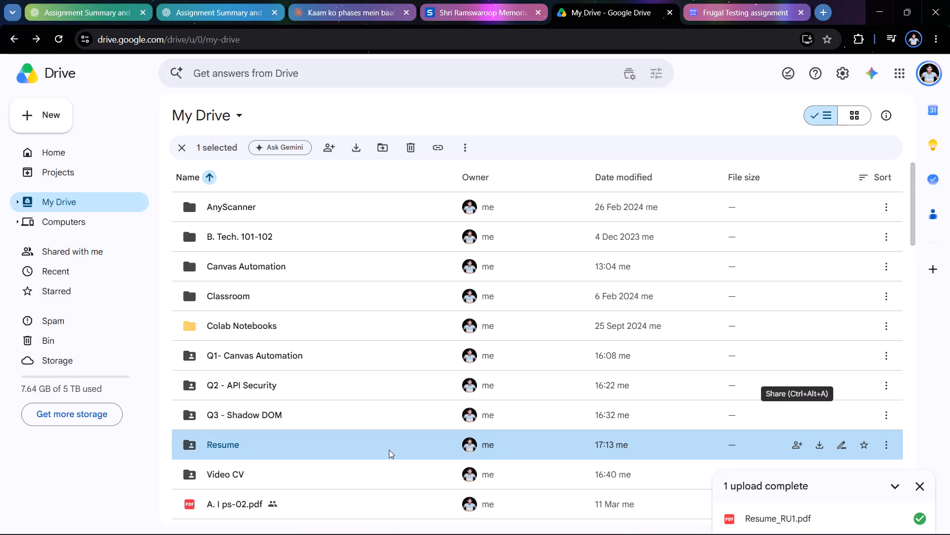
Check the Resume folder's contents, read through Resume_RU1.pdf, and return to My Drive.
{"action": "double_click", "coordinate": [274, 448]}
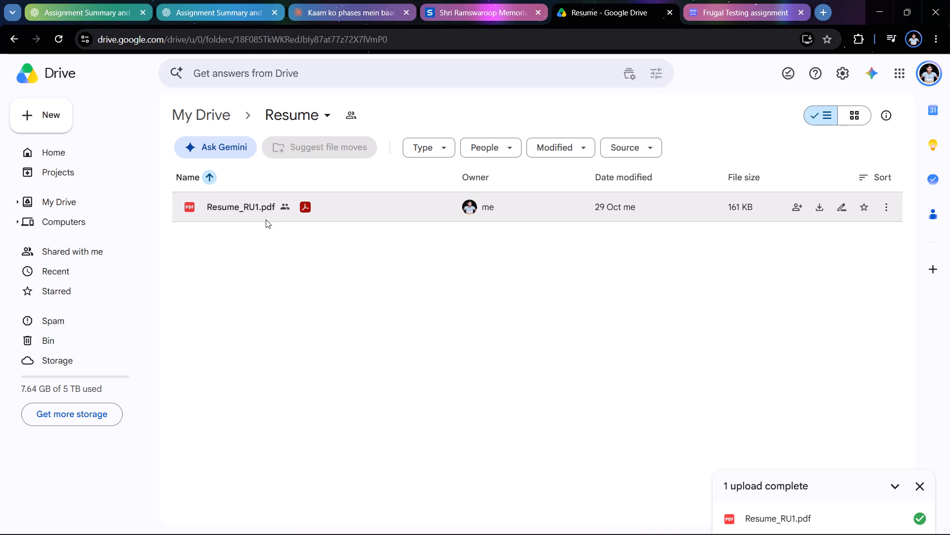
{"action": "double_click", "coordinate": [358, 208]}
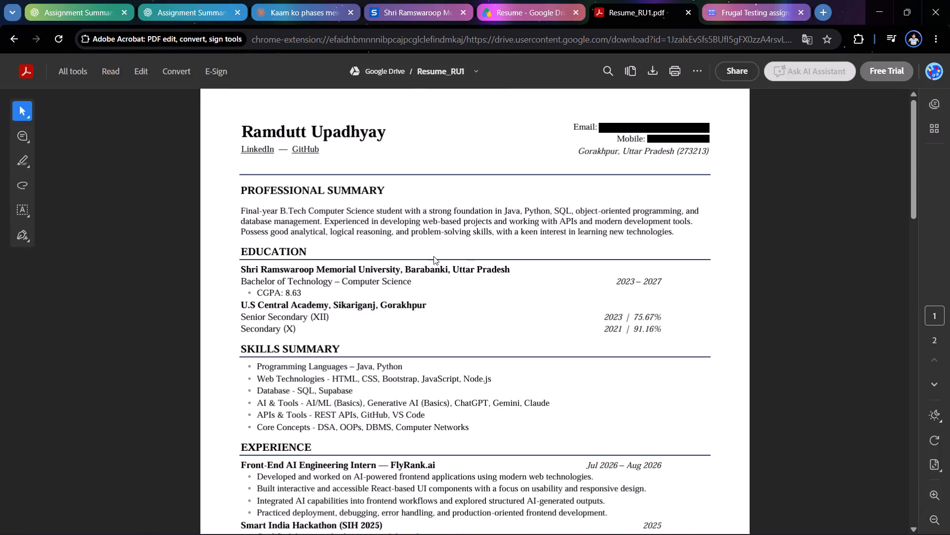
{"action": "scroll", "coordinate": [407, 265], "scroll_direction": "down", "scroll_amount": 3}
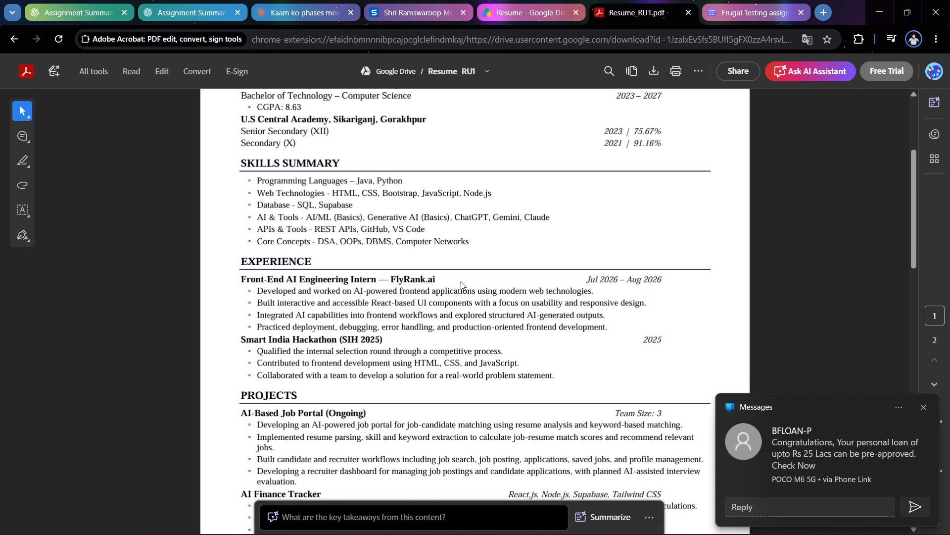
{"action": "scroll", "coordinate": [461, 281], "scroll_direction": "down", "scroll_amount": 4}
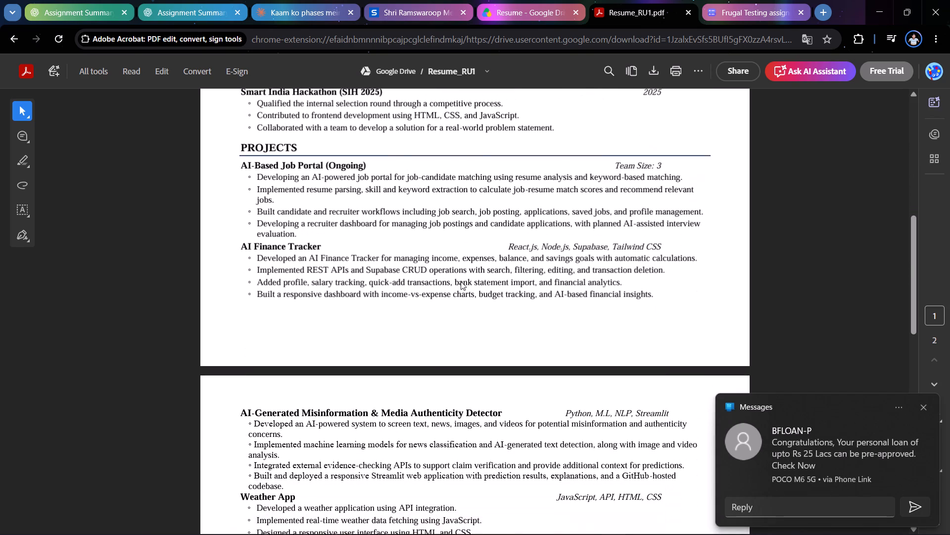
{"action": "scroll", "coordinate": [461, 281], "scroll_direction": "down", "scroll_amount": 2}
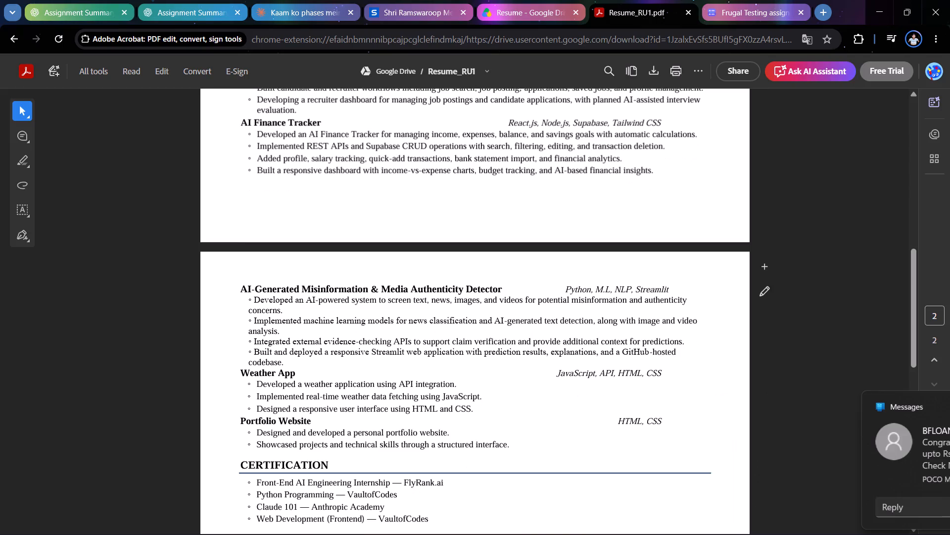
{"action": "scroll", "coordinate": [461, 281], "scroll_direction": "down", "scroll_amount": 3}
{"action": "scroll", "coordinate": [461, 280], "scroll_direction": "up", "scroll_amount": 12}
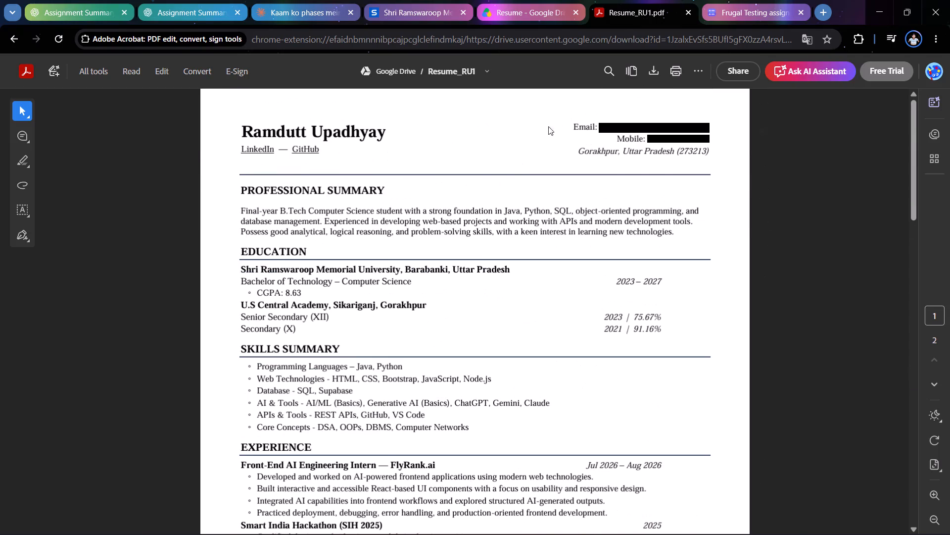
{"action": "left_click", "coordinate": [686, 10]}
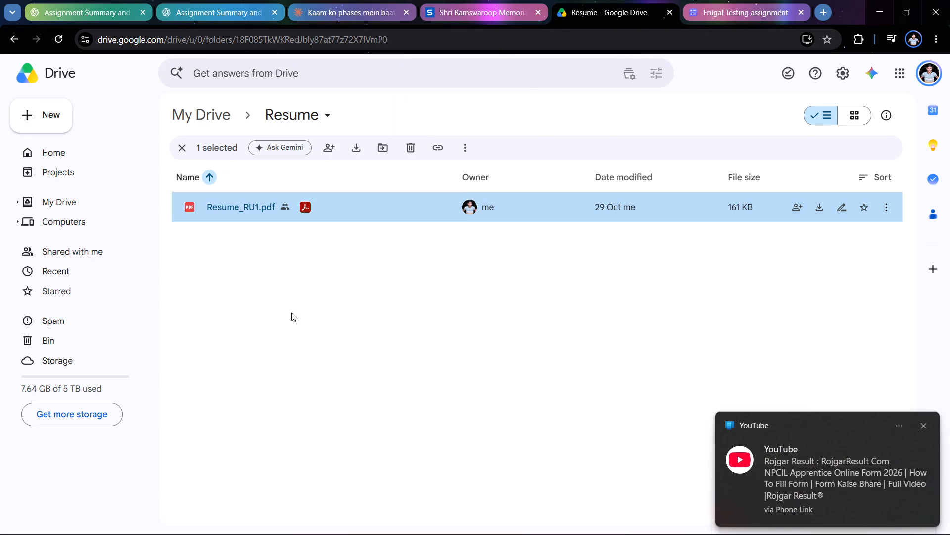
{"action": "left_click", "coordinate": [12, 31]}
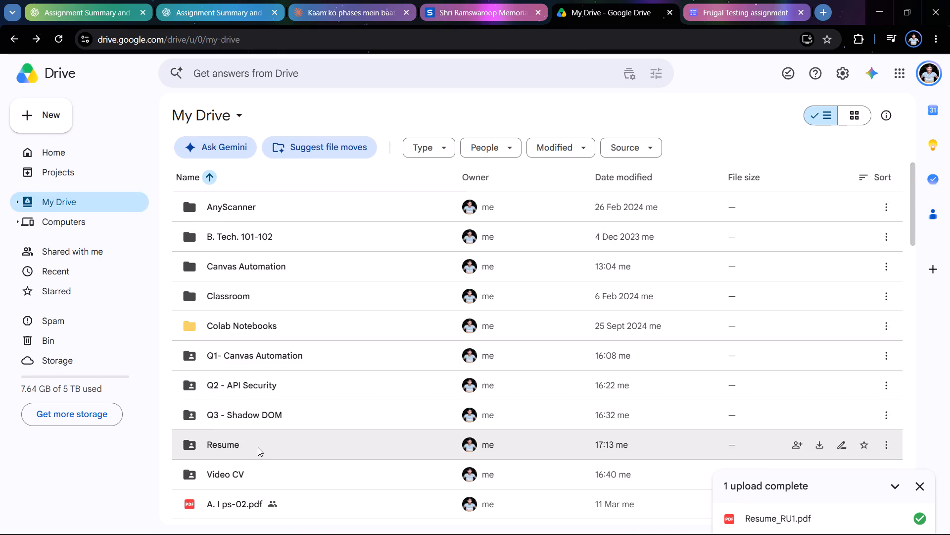
{"action": "double_click", "coordinate": [258, 446]}
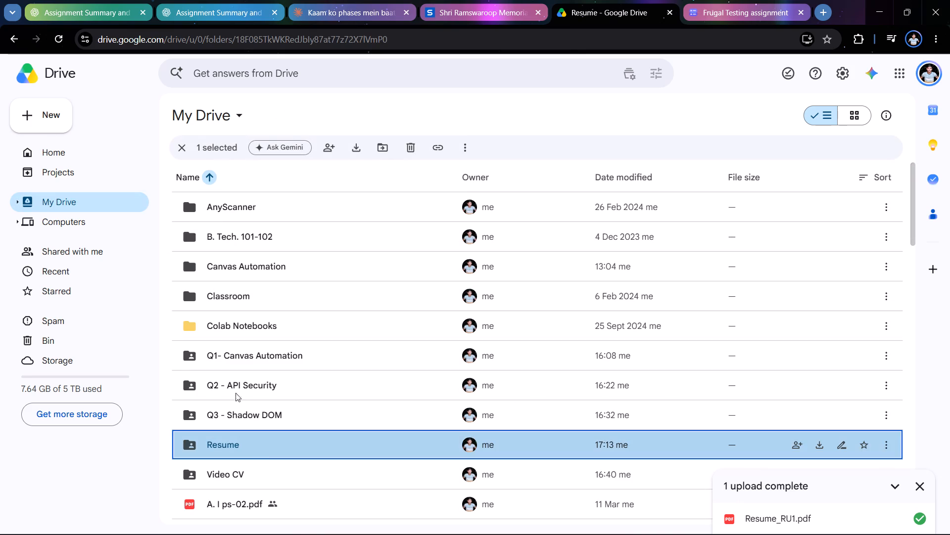
{"action": "left_click", "coordinate": [15, 35]}
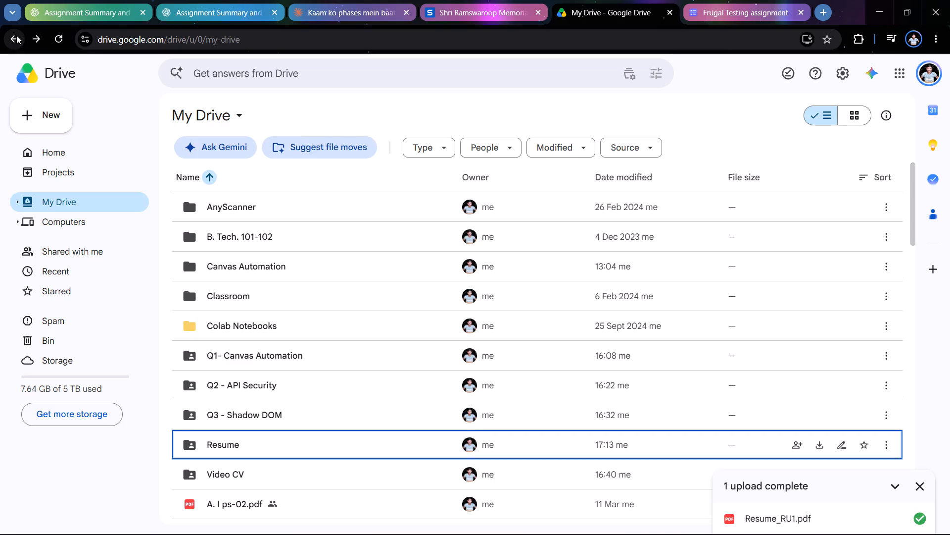
Copy the Resume folder's share link again from its sharing settings.
{"action": "left_click", "coordinate": [795, 444]}
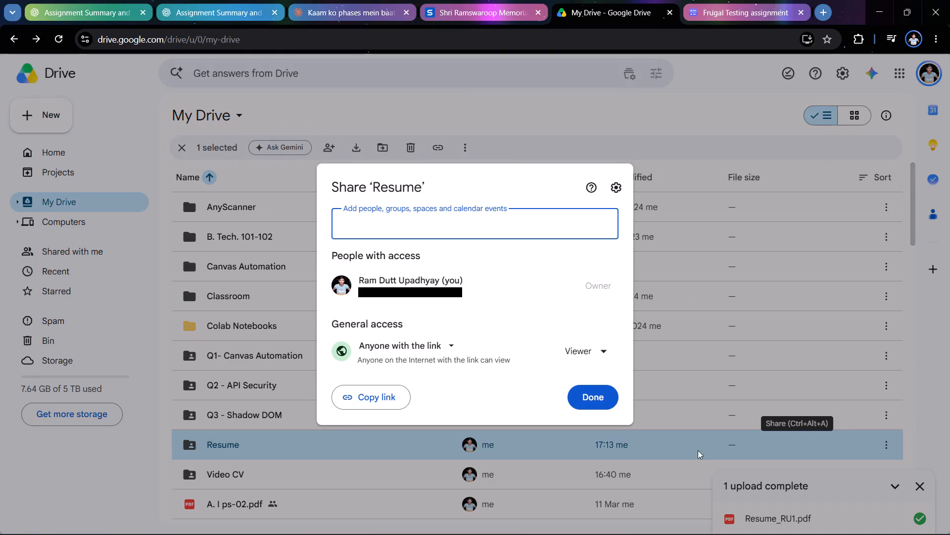
{"action": "left_click", "coordinate": [378, 399]}
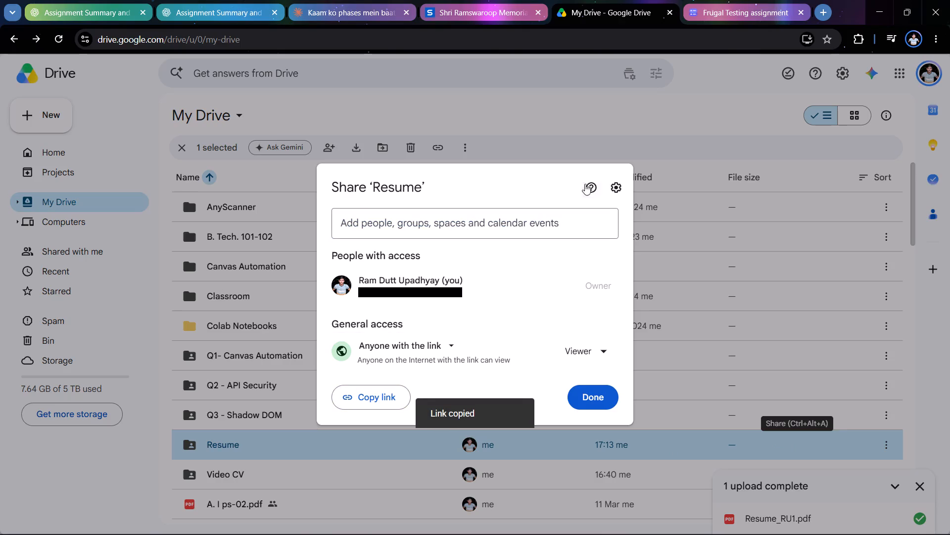
{"action": "left_click", "coordinate": [598, 400]}
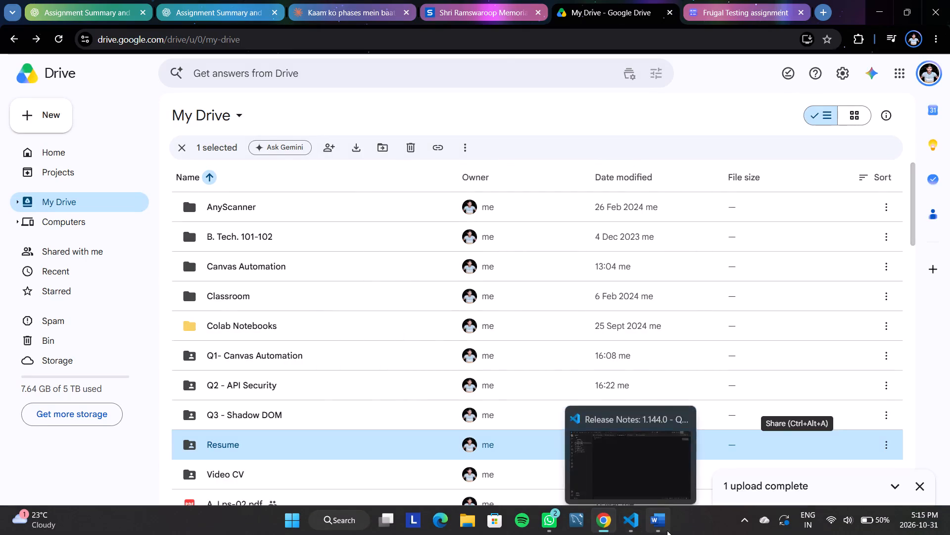
Switch to the Word assignment and replace the Email line under Full Name in the Q22 section with a blank line.
{"action": "left_click", "coordinate": [667, 528]}
{"action": "scroll", "coordinate": [539, 367], "scroll_direction": "up", "scroll_amount": 9}
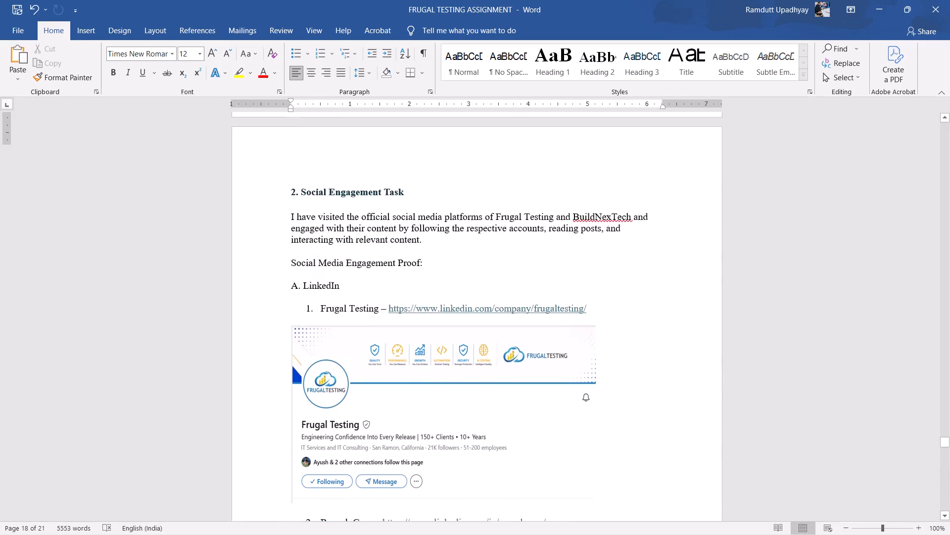
{"action": "scroll", "coordinate": [205, 326], "scroll_direction": "up", "scroll_amount": 13}
{"action": "scroll", "coordinate": [242, 271], "scroll_direction": "up", "scroll_amount": 2}
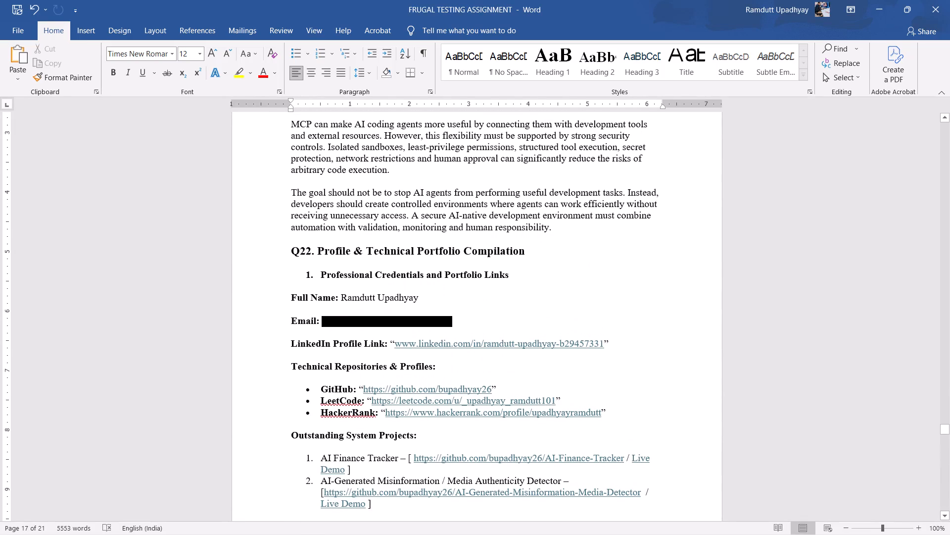
{"action": "key", "text": "BackSpace"}
{"action": "key", "text": "BackSpace"}
{"action": "key", "text": "BackSpace"}
{"action": "key", "text": "BackSpace"}
{"action": "key", "text": "BackSpace"}
{"action": "key", "text": "BackSpace"}
{"action": "key", "text": "BackSpace"}
{"action": "key", "text": "BackSpace"}
{"action": "key", "text": "BackSpace"}
{"action": "key", "text": "BackSpace"}
{"action": "key", "text": "BackSpace"}
{"action": "key", "text": "BackSpace"}
{"action": "key", "text": "BackSpace"}
{"action": "key", "text": "BackSpace"}
{"action": "key", "text": "BackSpace"}
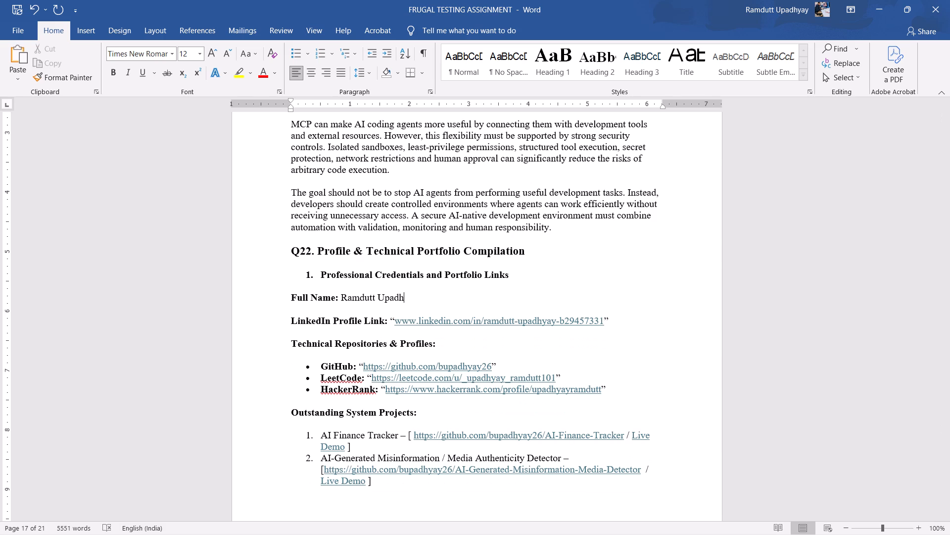
{"action": "type", "text": "yay"}
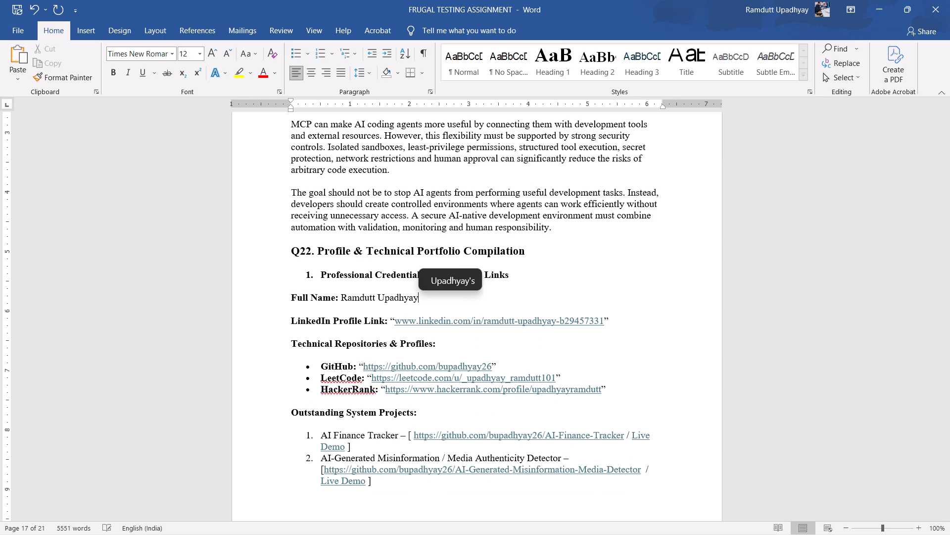
{"action": "key", "text": "Return"}
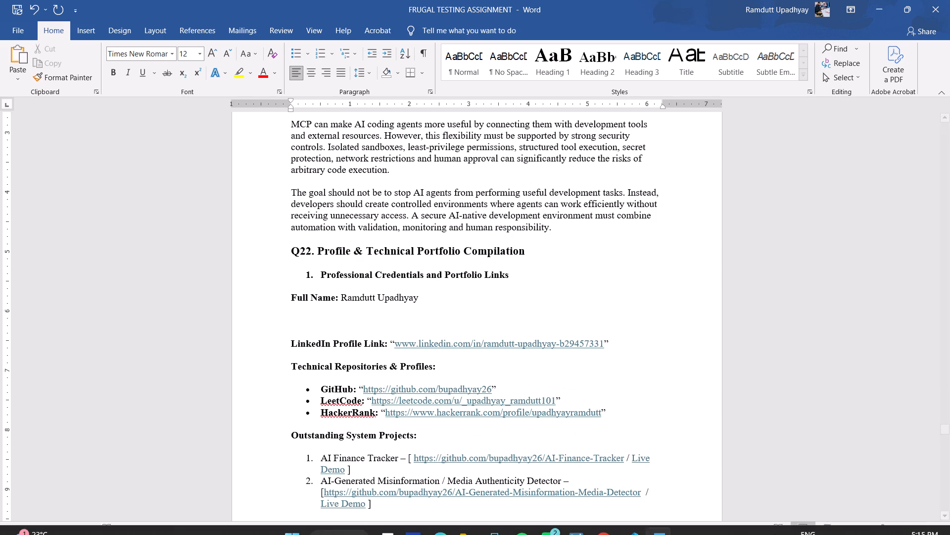
{"action": "left_click", "coordinate": [836, 517]}
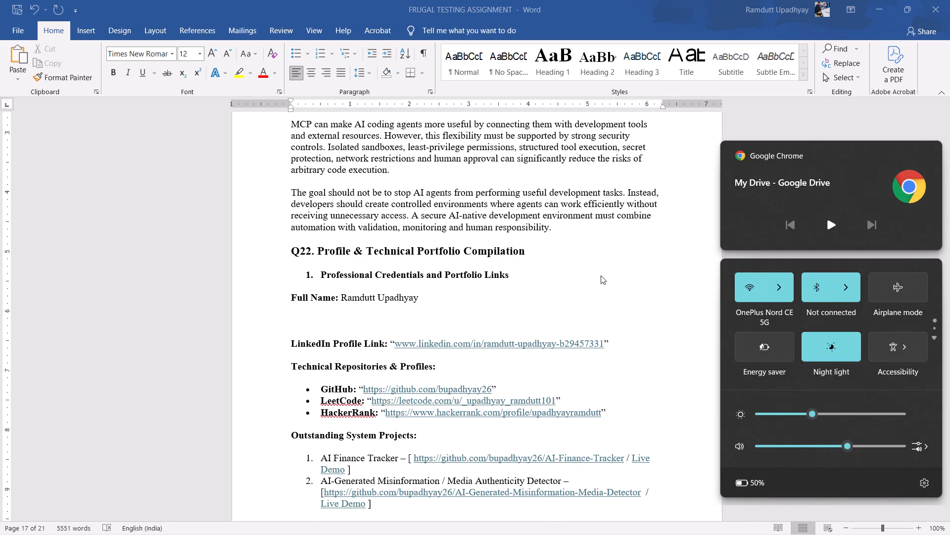
{"action": "left_click", "coordinate": [187, 292]}
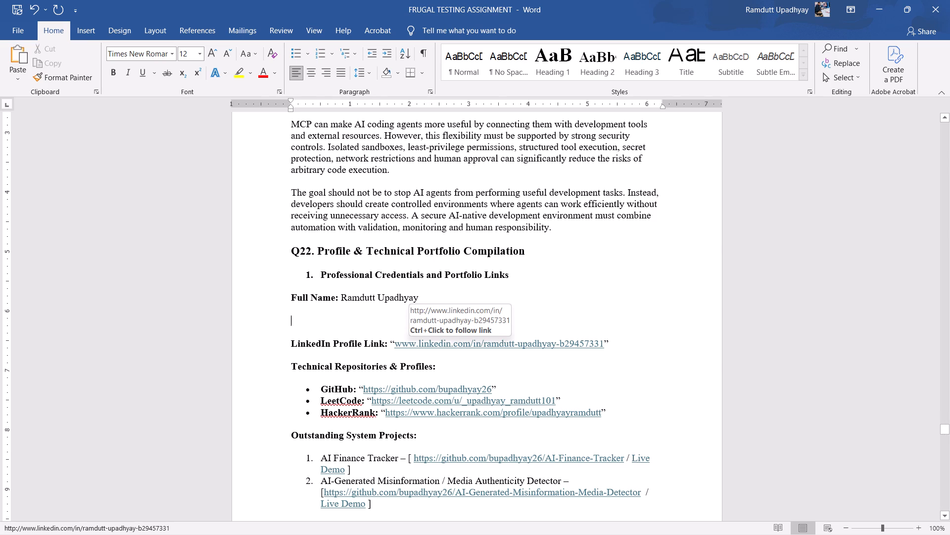
Enter the label "Resume (Drive Link) :" on the blank line between Full Name and LinkedIn Profile Link.
{"action": "type", "text": "Re"}
{"action": "type", "text": "sun"}
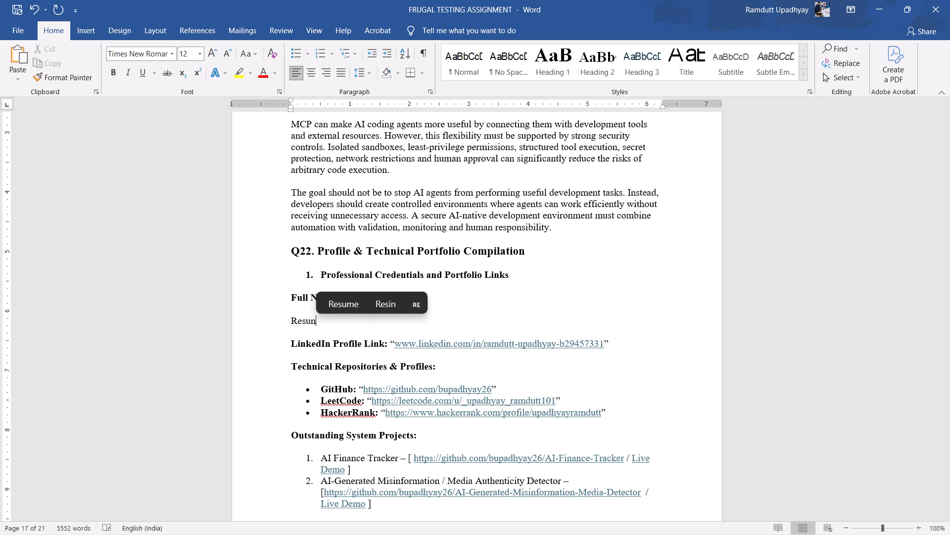
{"action": "key", "text": "BackSpace"}
{"action": "type", "text": "me"}
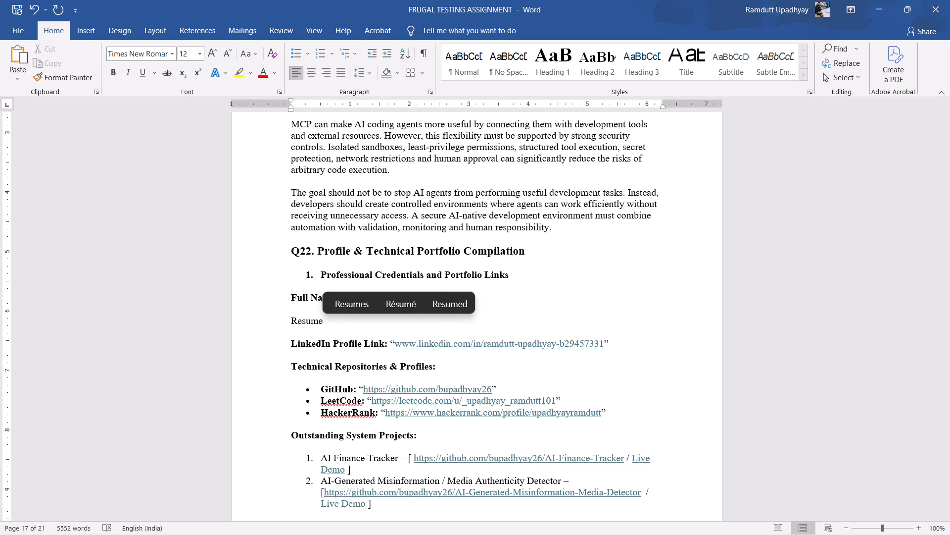
{"action": "key", "text": "space"}
{"action": "key", "text": "shift+parenleft"}
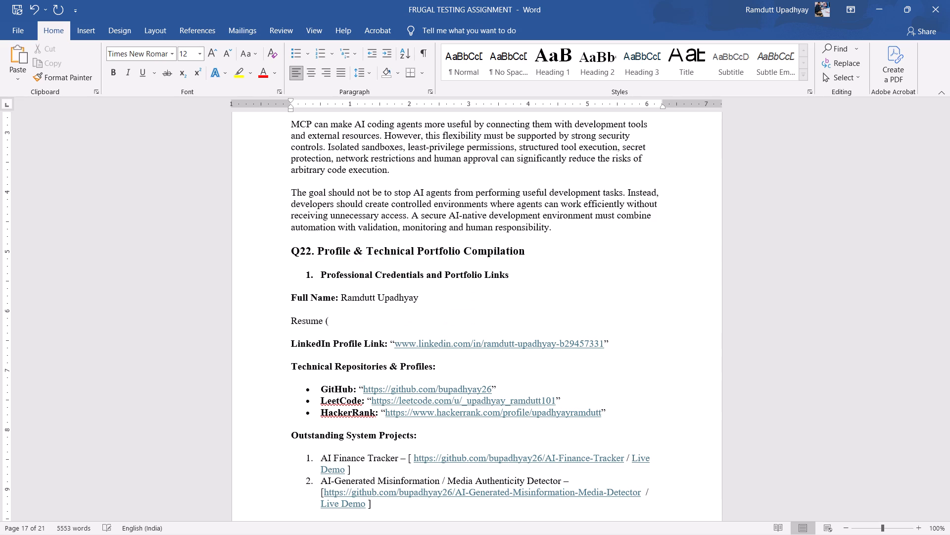
{"action": "type", "text": "Drive"}
{"action": "key", "text": "space"}
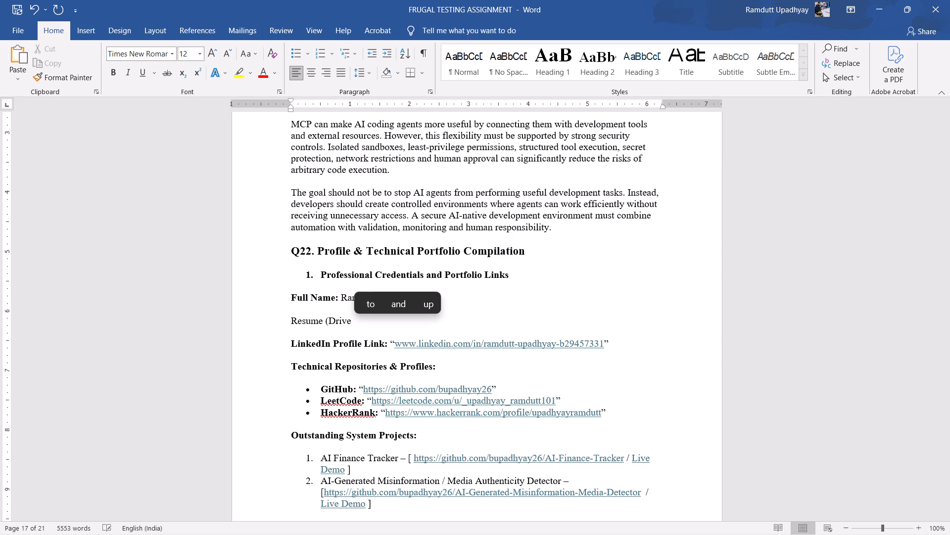
{"action": "type", "text": "Link"}
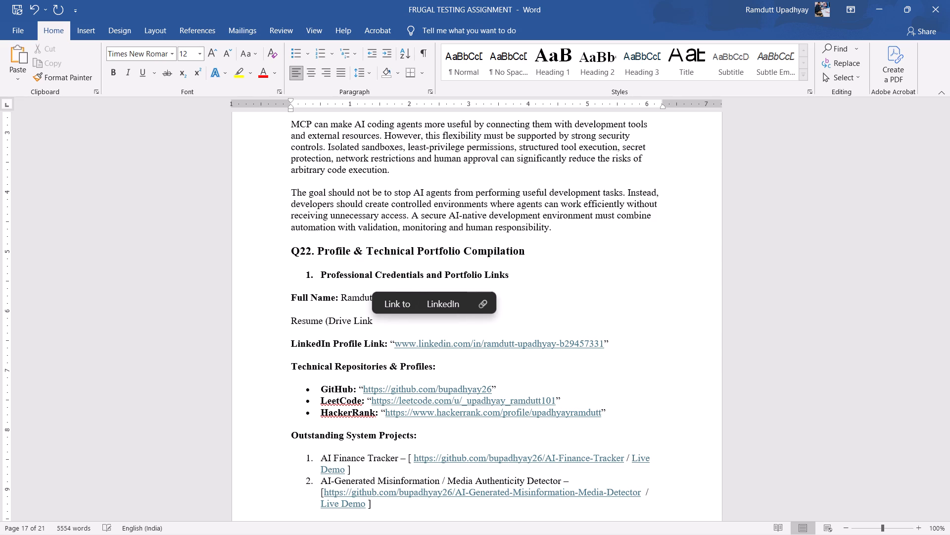
{"action": "key", "text": "shift+parenright"}
{"action": "key", "text": "space"}
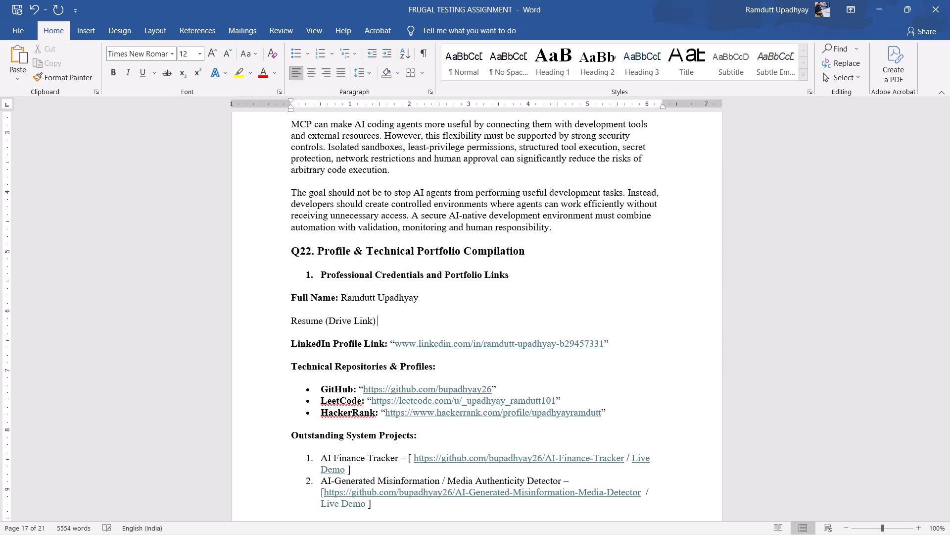
{"action": "type", "text": ":"}
{"action": "key", "text": "space"}
Make the whole "Resume (Drive Link) :" label bold.
{"action": "key", "text": "shift+Left"}
{"action": "key", "text": "shift+Left"}
{"action": "key", "text": "shift+Left"}
{"action": "key", "text": "shift+Left"}
{"action": "key", "text": "shift+Left"}
{"action": "key", "text": "shift+Left"}
{"action": "key", "text": "shift+Left"}
{"action": "key", "text": "shift+Left"}
{"action": "key", "text": "shift+Left"}
{"action": "key", "text": "shift+Left"}
{"action": "key", "text": "shift+Left"}
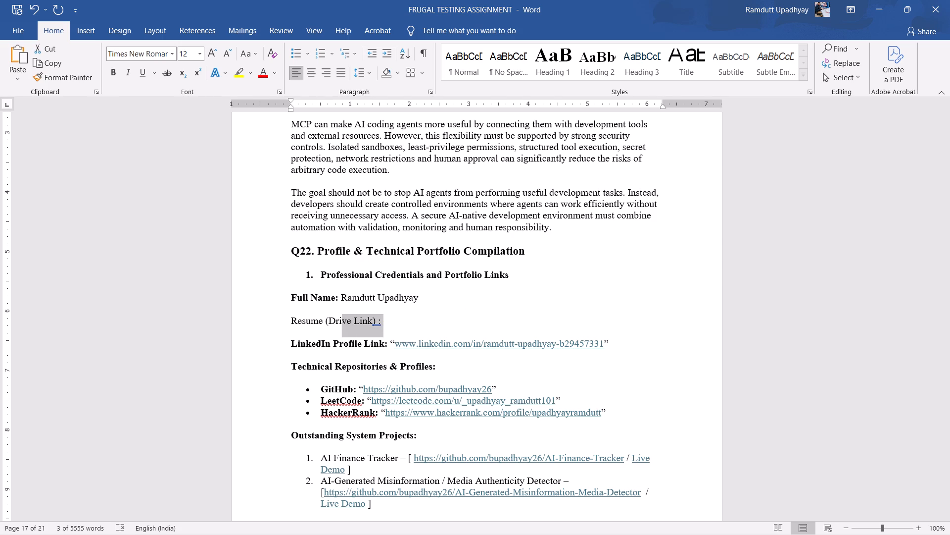
{"action": "key", "text": "shift+Left"}
{"action": "key", "text": "shift+Left"}
{"action": "key", "text": "shift+Left"}
{"action": "key", "text": "shift+Left"}
{"action": "key", "text": "shift+Left"}
{"action": "key", "text": "shift+Left"}
{"action": "key", "text": "shift+Left"}
{"action": "key", "text": "shift+Left"}
{"action": "key", "text": "shift+Left"}
{"action": "key", "text": "shift+Left"}
{"action": "key", "text": "shift+Left"}
{"action": "key", "text": "shift+Left"}
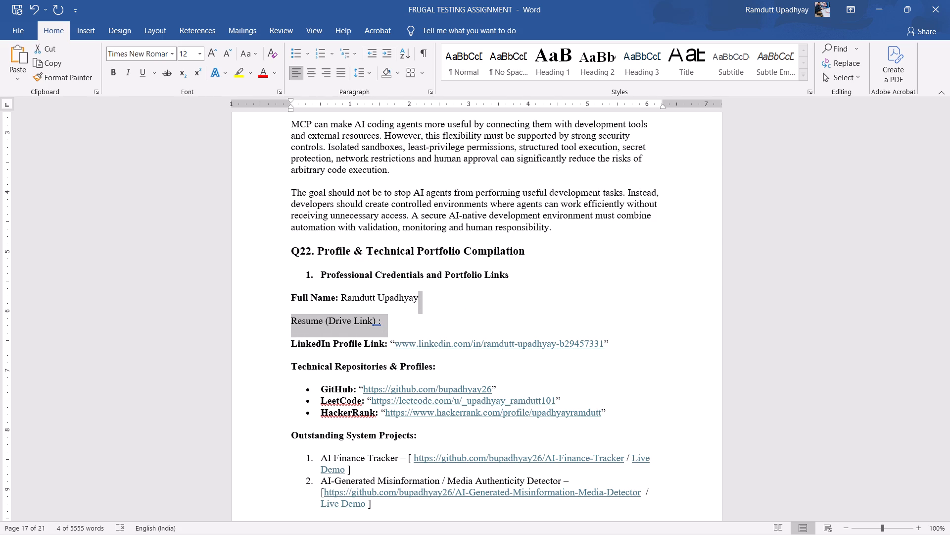
{"action": "key", "text": "shift+Right"}
{"action": "key", "text": "ctrl+b"}
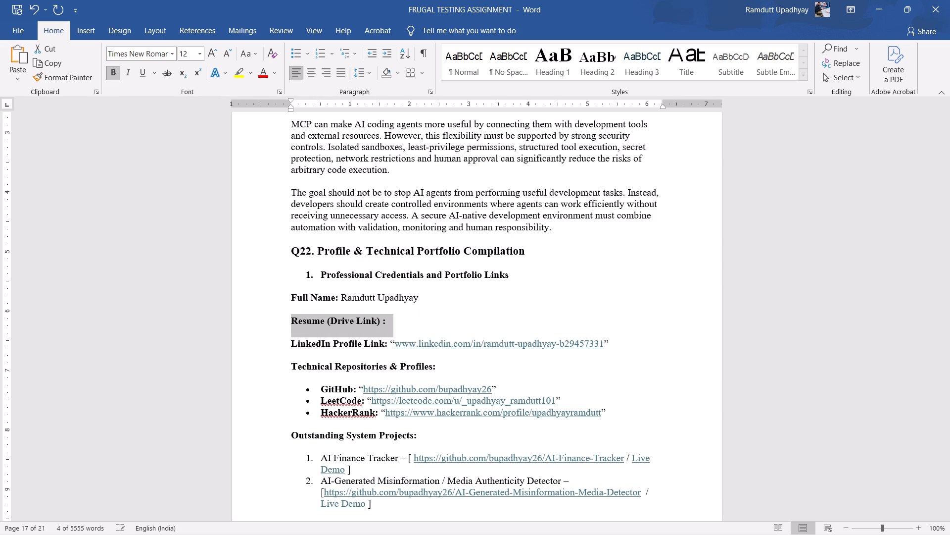
Remove the space before the colon so the label reads "Resume (Drive Link):".
{"action": "key", "text": "Left"}
{"action": "key", "text": "Right"}
{"action": "key", "text": "Right"}
{"action": "key", "text": "Right"}
{"action": "key", "text": "Right"}
{"action": "key", "text": "Right"}
{"action": "key", "text": "Right"}
{"action": "key", "text": "Right"}
{"action": "key", "text": "Right"}
{"action": "key", "text": "Right"}
{"action": "key", "text": "Right"}
{"action": "key", "text": "Right"}
{"action": "key", "text": "Right"}
{"action": "key", "text": "Right"}
{"action": "key", "text": "Right"}
{"action": "key", "text": "Right"}
{"action": "key", "text": "Right"}
{"action": "key", "text": "Right"}
{"action": "key", "text": "Right"}
{"action": "key", "text": "Right"}
{"action": "key", "text": "Right"}
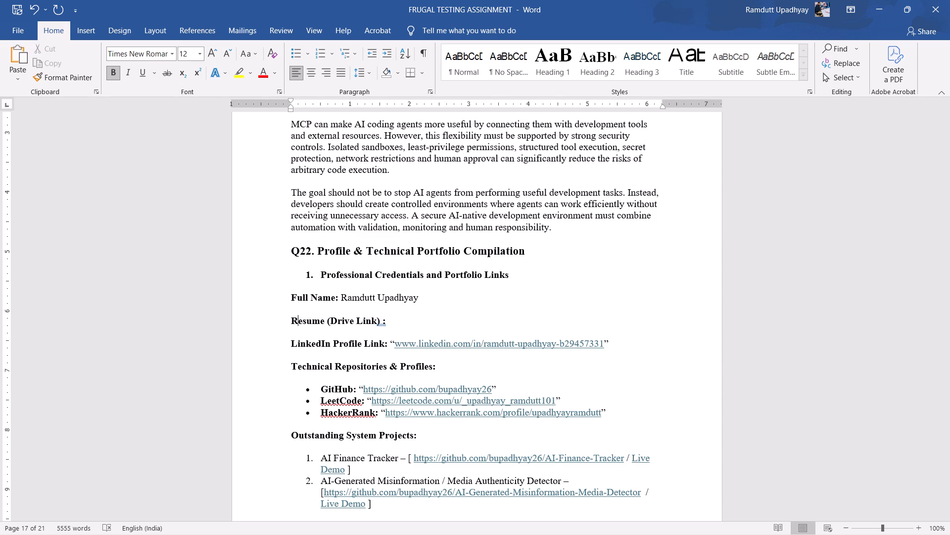
{"action": "key", "text": "Left"}
{"action": "key", "text": "Left"}
{"action": "key", "text": "Left"}
{"action": "key", "text": "Left"}
{"action": "key", "text": "Left"}
{"action": "key", "text": "Left"}
{"action": "key", "text": "BackSpace"}
Add a space after the "Resume (Drive Link):" label and paste the copied Drive folder link there.
{"action": "key", "text": "Right"}
{"action": "key", "text": "space"}
{"action": "key", "text": "ctrl+v"}
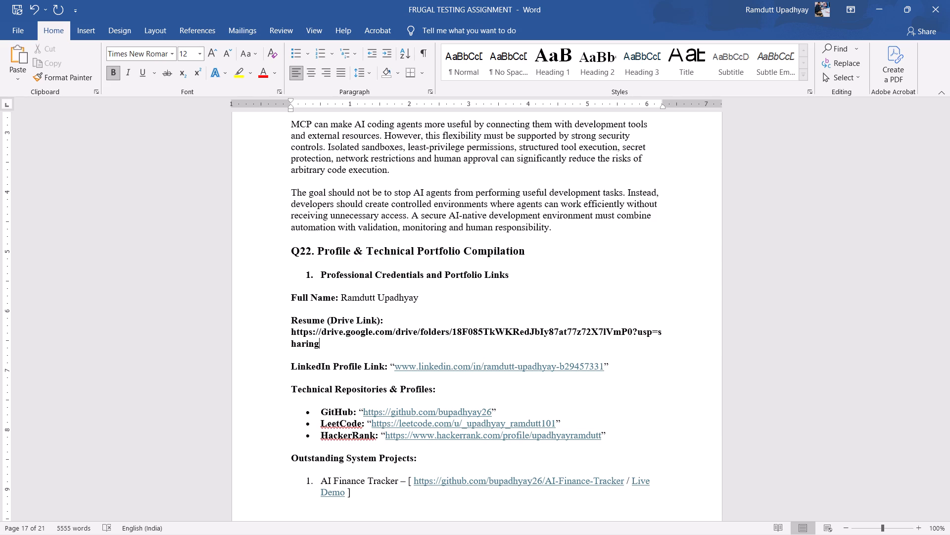
Review the rest of the document from the Q22 links through the social engagement proofs to the Q23 video section.
{"action": "scroll", "coordinate": [445, 343], "scroll_direction": "down", "scroll_amount": 9}
{"action": "scroll", "coordinate": [462, 330], "scroll_direction": "down", "scroll_amount": 12}
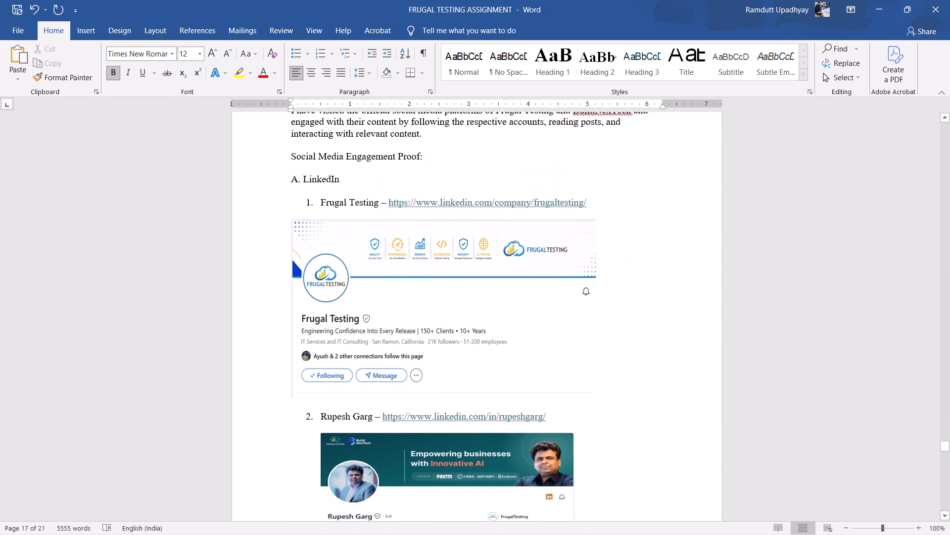
{"action": "scroll", "coordinate": [462, 330], "scroll_direction": "down", "scroll_amount": 19}
{"action": "scroll", "coordinate": [462, 329], "scroll_direction": "down", "scroll_amount": 16}
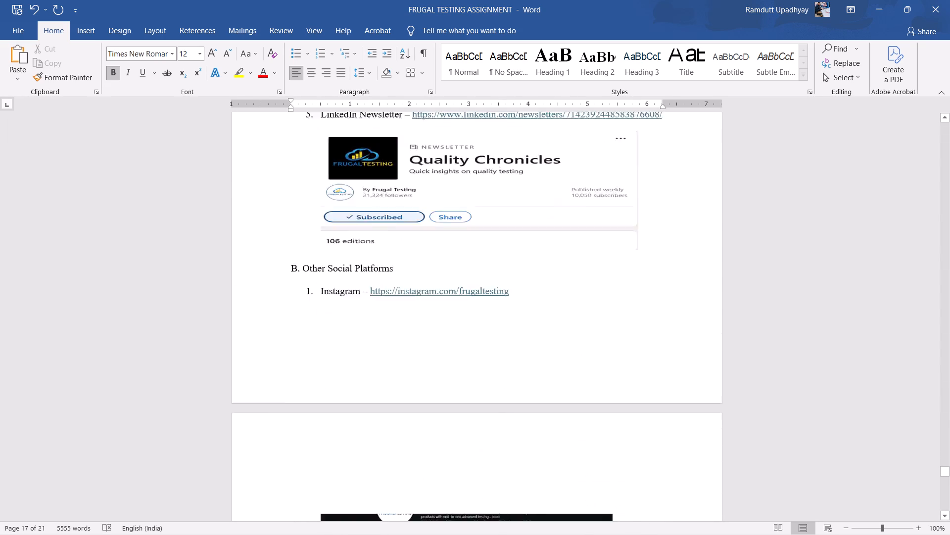
{"action": "scroll", "coordinate": [461, 322], "scroll_direction": "down", "scroll_amount": 16}
{"action": "scroll", "coordinate": [459, 315], "scroll_direction": "down", "scroll_amount": 16}
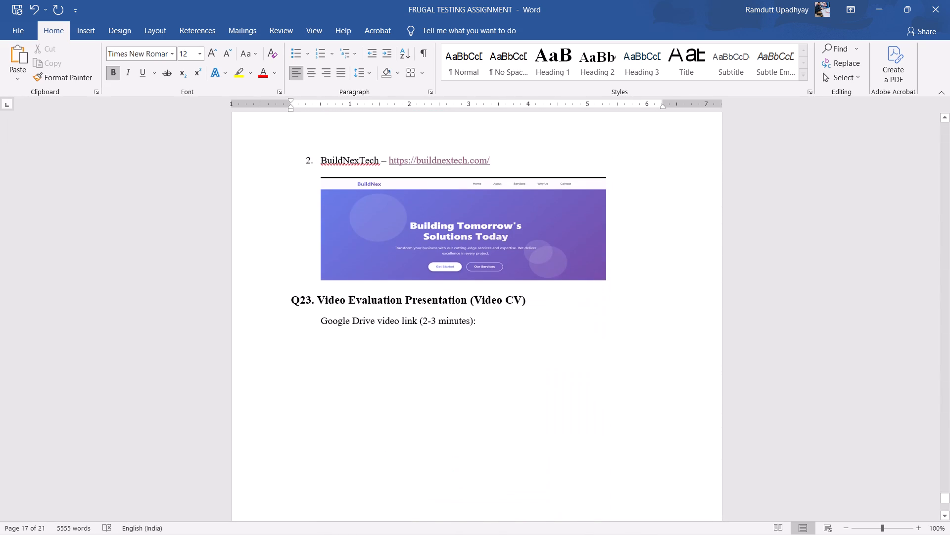
{"action": "scroll", "coordinate": [458, 306], "scroll_direction": "down", "scroll_amount": 8}
Remove the bold formatting from the pasted Drive folder link under "Resume (Drive Link):" in Q22.
{"action": "scroll", "coordinate": [458, 306], "scroll_direction": "up", "scroll_amount": 20}
{"action": "scroll", "coordinate": [458, 306], "scroll_direction": "up", "scroll_amount": 6}
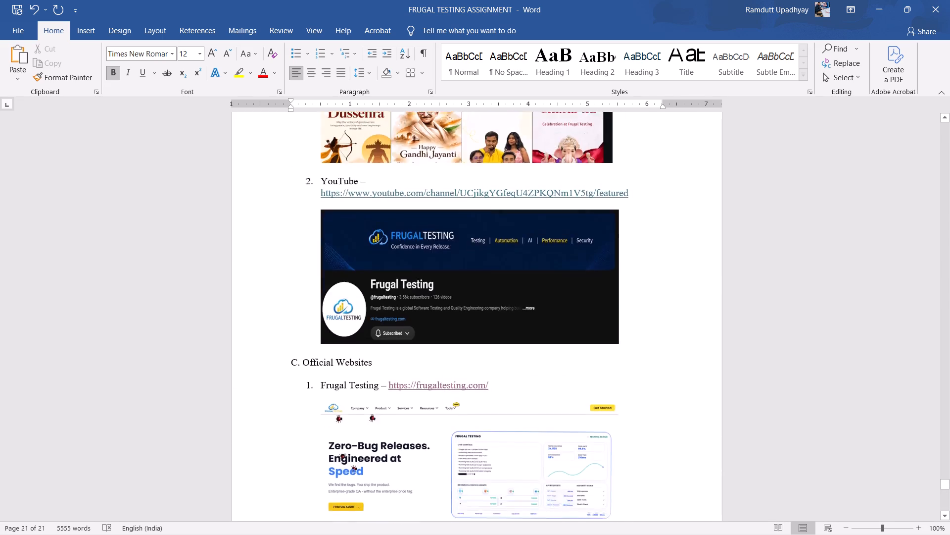
{"action": "scroll", "coordinate": [472, 259], "scroll_direction": "up", "scroll_amount": 20}
{"action": "scroll", "coordinate": [472, 259], "scroll_direction": "up", "scroll_amount": 20}
{"action": "scroll", "coordinate": [472, 259], "scroll_direction": "up", "scroll_amount": 4}
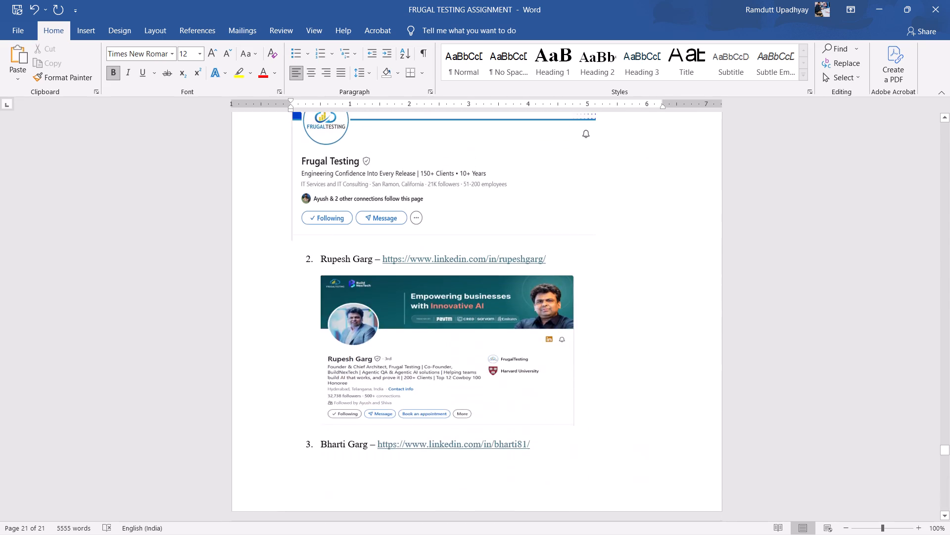
{"action": "scroll", "coordinate": [480, 200], "scroll_direction": "up", "scroll_amount": 19}
{"action": "scroll", "coordinate": [473, 204], "scroll_direction": "up", "scroll_amount": 5}
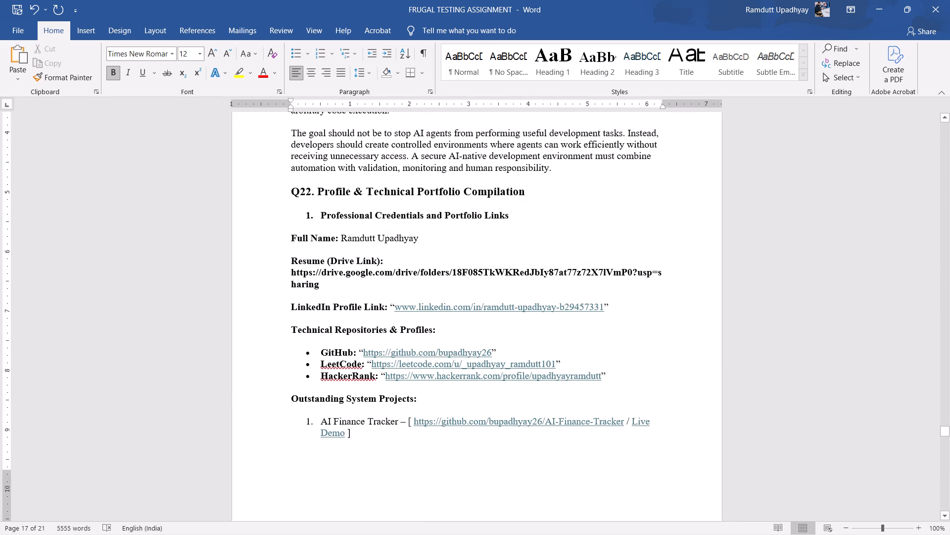
{"action": "left_click_drag", "start_coordinate": [289, 271], "coordinate": [331, 288]}
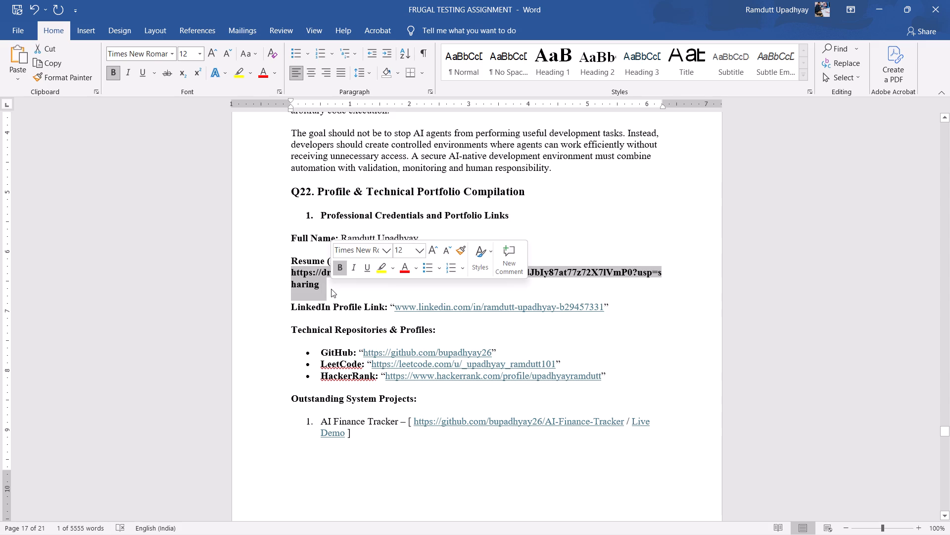
{"action": "key", "text": "ctrl+b"}
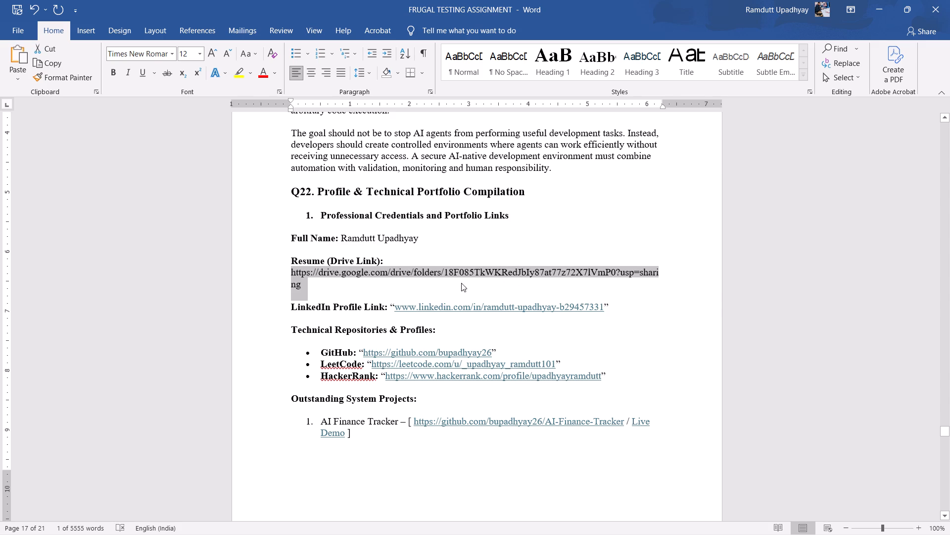
Turn the Drive folder link text into a hyperlink that points to its own web address.
{"action": "key", "text": "ctrl+c"}
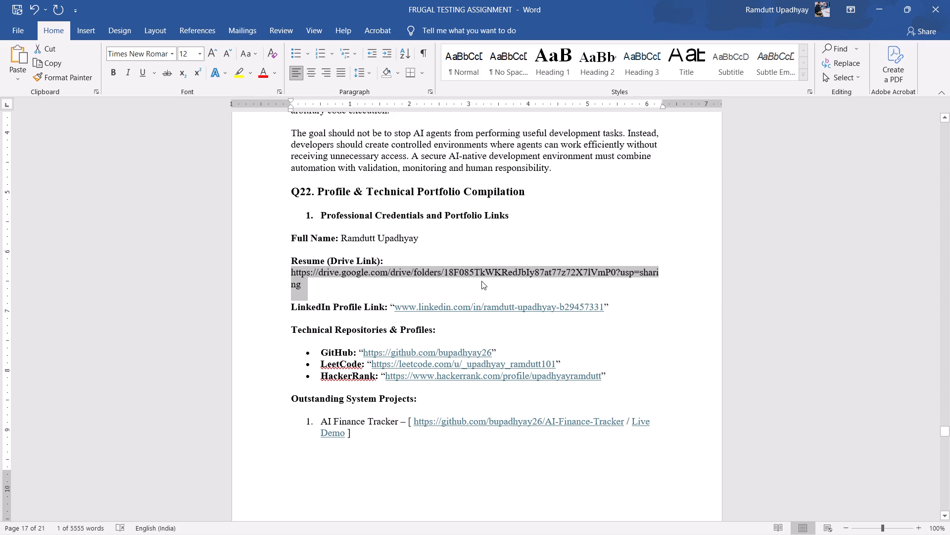
{"action": "right_click", "coordinate": [481, 281]}
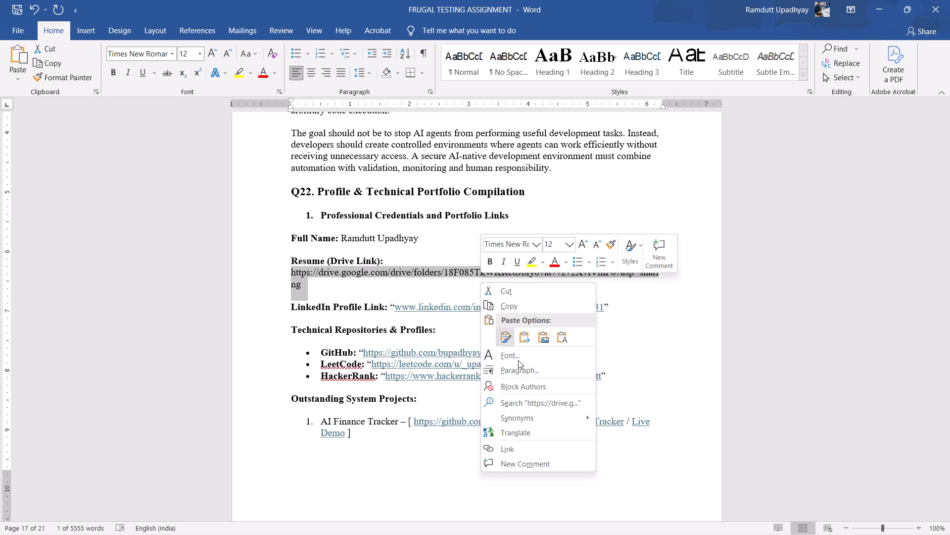
{"action": "left_click", "coordinate": [519, 446]}
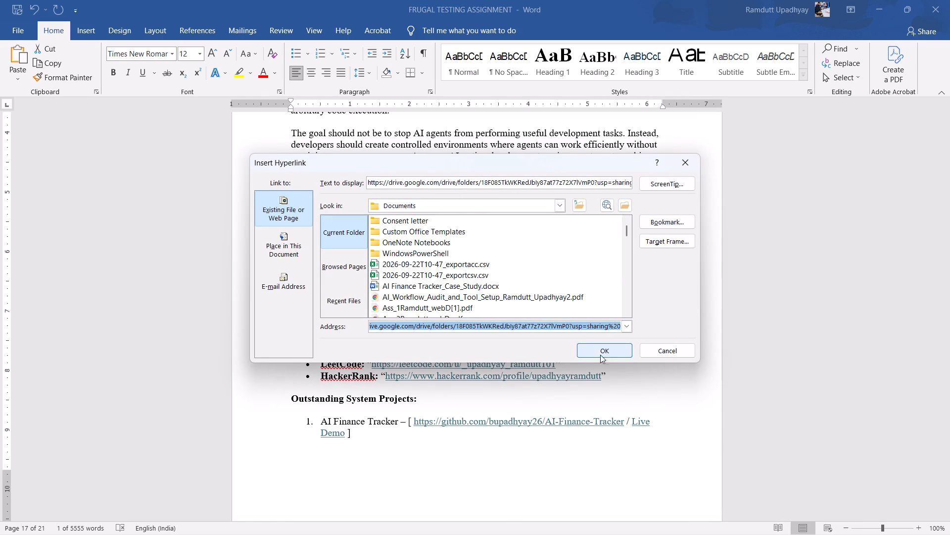
{"action": "left_click", "coordinate": [616, 345]}
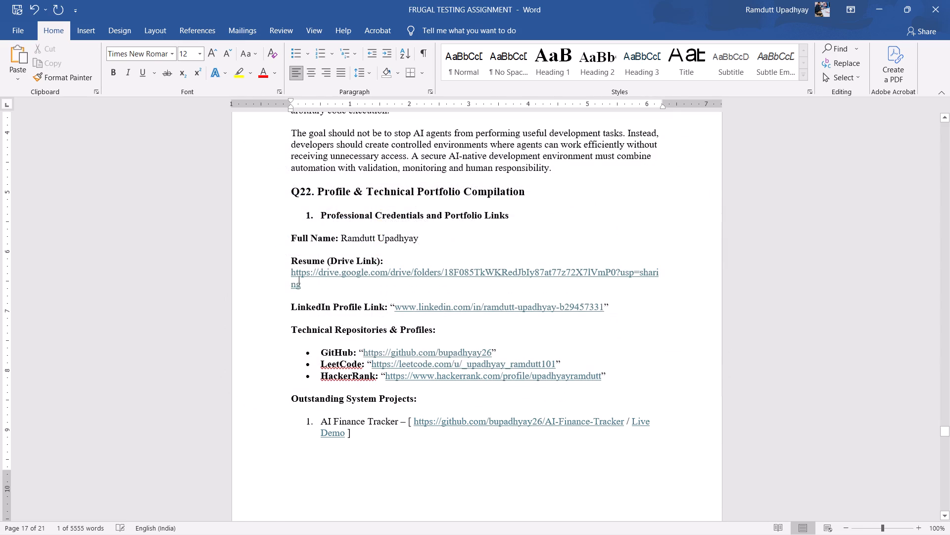
Enclose the resume Drive hyperlink in double quotation marks, matching the other profile links.
{"action": "left_click", "coordinate": [284, 270]}
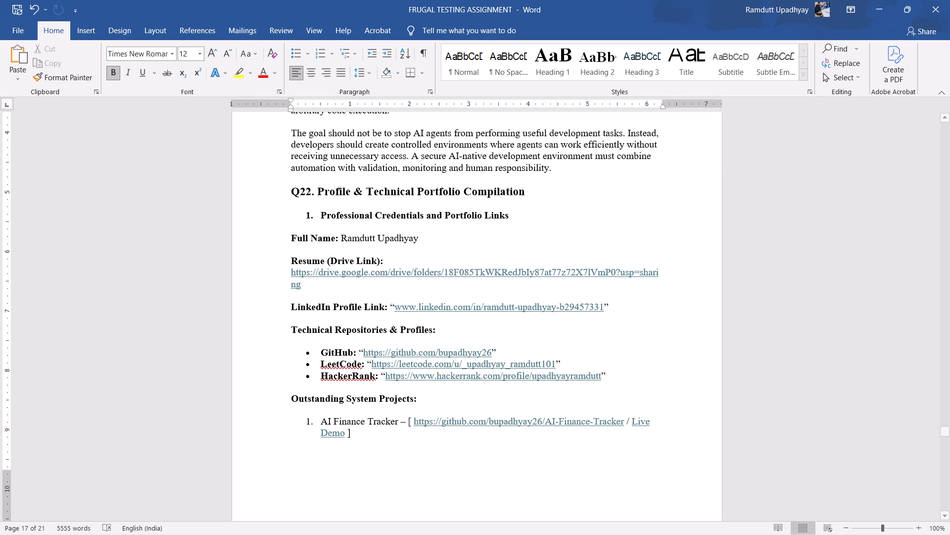
{"action": "key", "text": "shift+quotedbl"}
{"action": "key", "text": "Down"}
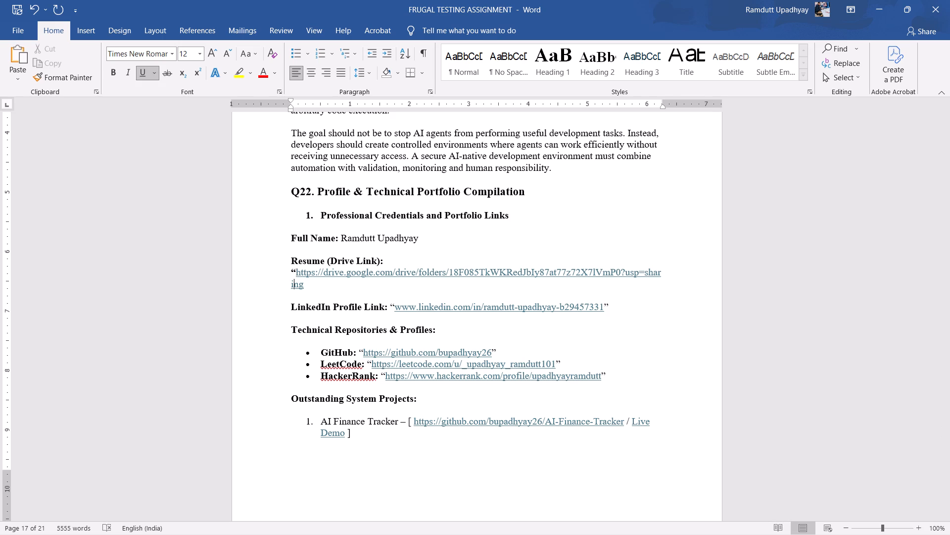
{"action": "key", "text": "Right"}
{"action": "key", "text": "Right"}
{"action": "key", "text": "shift+quotedbl"}
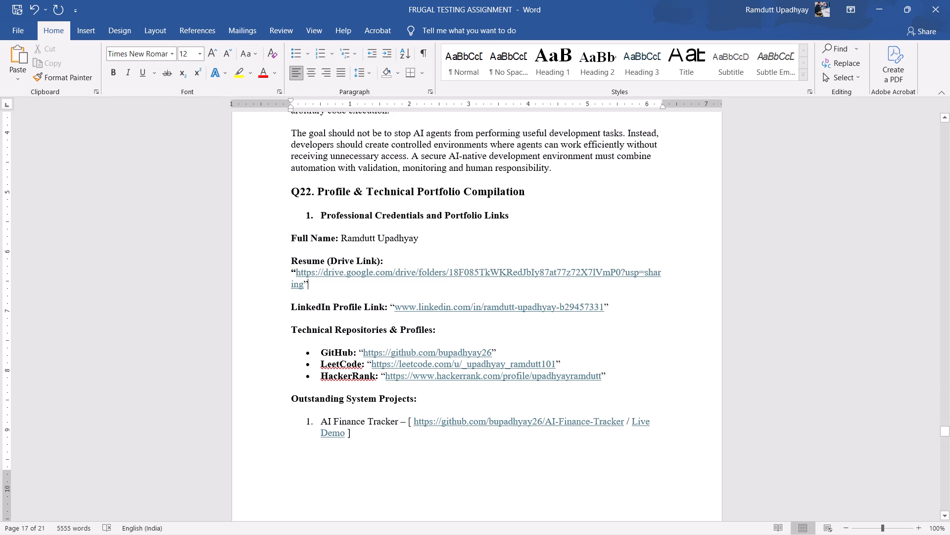
Start a new line below "Google Drive video link (2-3 minutes):" in the Q23 Video Evaluation Presentation section.
{"action": "scroll", "coordinate": [323, 331], "scroll_direction": "down", "scroll_amount": 2}
{"action": "scroll", "coordinate": [380, 307], "scroll_direction": "down", "scroll_amount": 15}
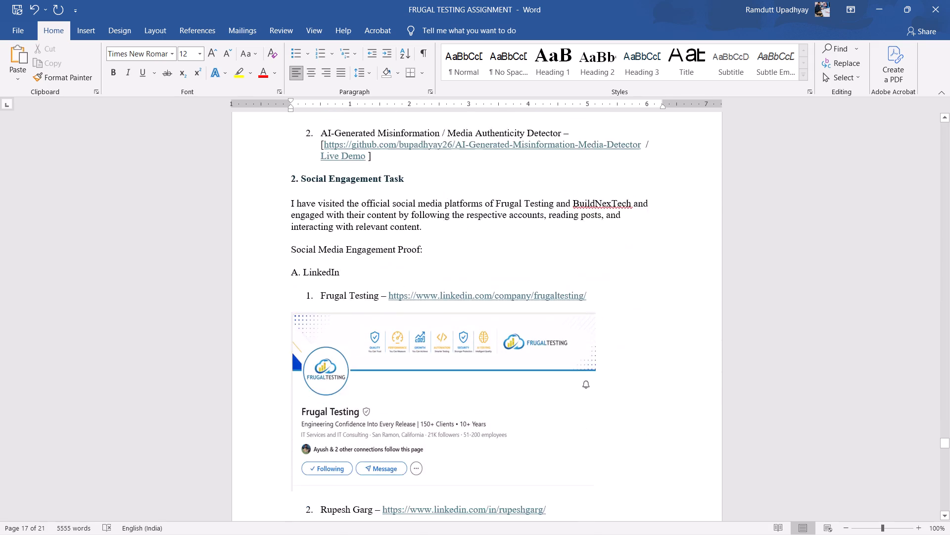
{"action": "scroll", "coordinate": [356, 312], "scroll_direction": "down", "scroll_amount": 20}
{"action": "scroll", "coordinate": [356, 312], "scroll_direction": "down", "scroll_amount": 20}
{"action": "scroll", "coordinate": [356, 312], "scroll_direction": "down", "scroll_amount": 4}
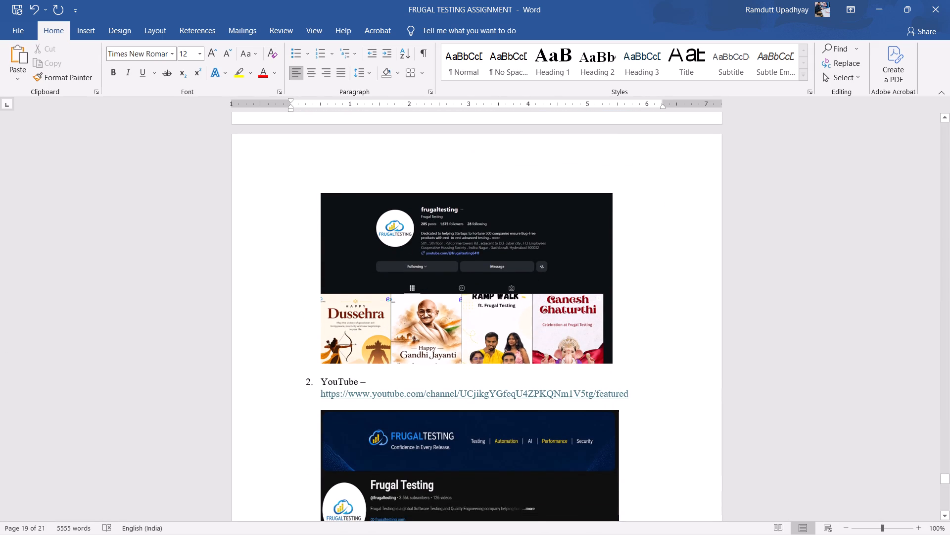
{"action": "scroll", "coordinate": [393, 282], "scroll_direction": "down", "scroll_amount": 6}
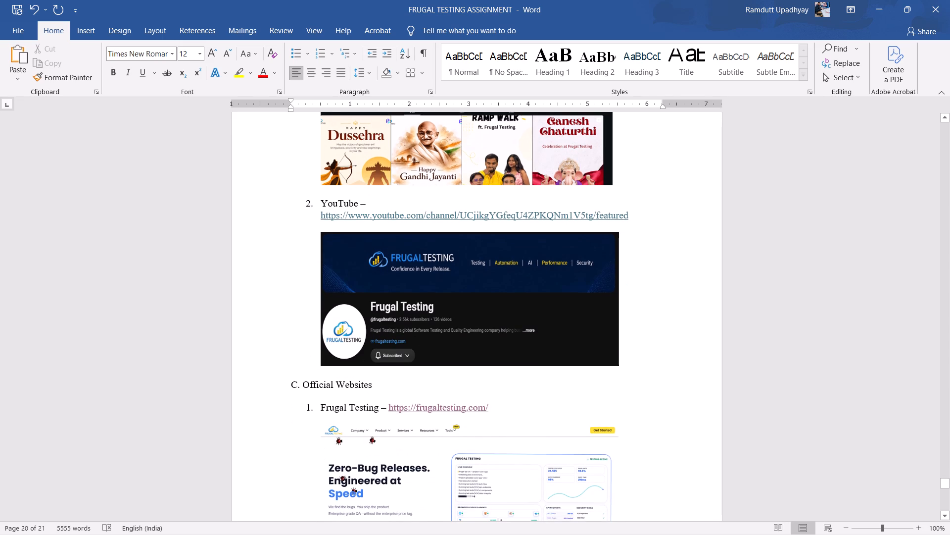
{"action": "scroll", "coordinate": [387, 296], "scroll_direction": "down", "scroll_amount": 20}
{"action": "scroll", "coordinate": [387, 296], "scroll_direction": "down", "scroll_amount": 5}
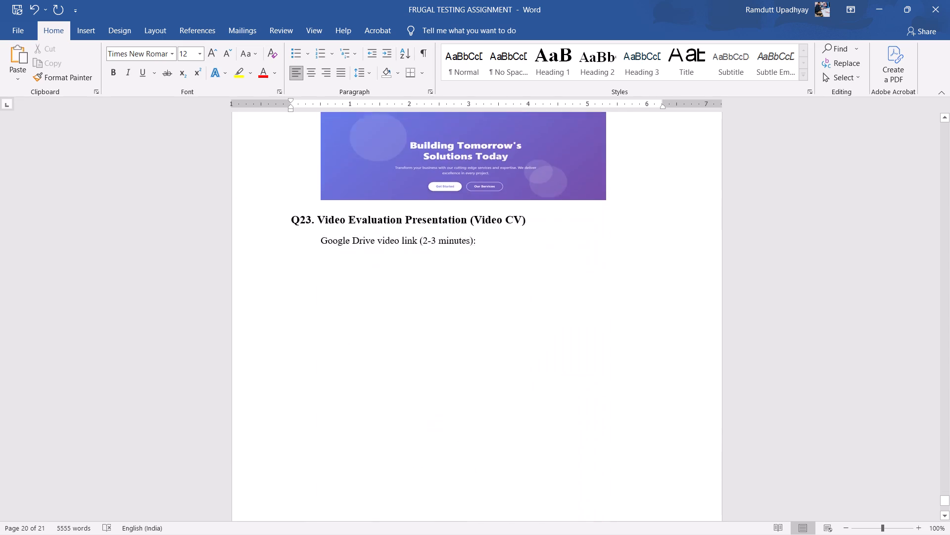
{"action": "scroll", "coordinate": [386, 267], "scroll_direction": "down", "scroll_amount": 4}
{"action": "scroll", "coordinate": [386, 266], "scroll_direction": "up", "scroll_amount": 5}
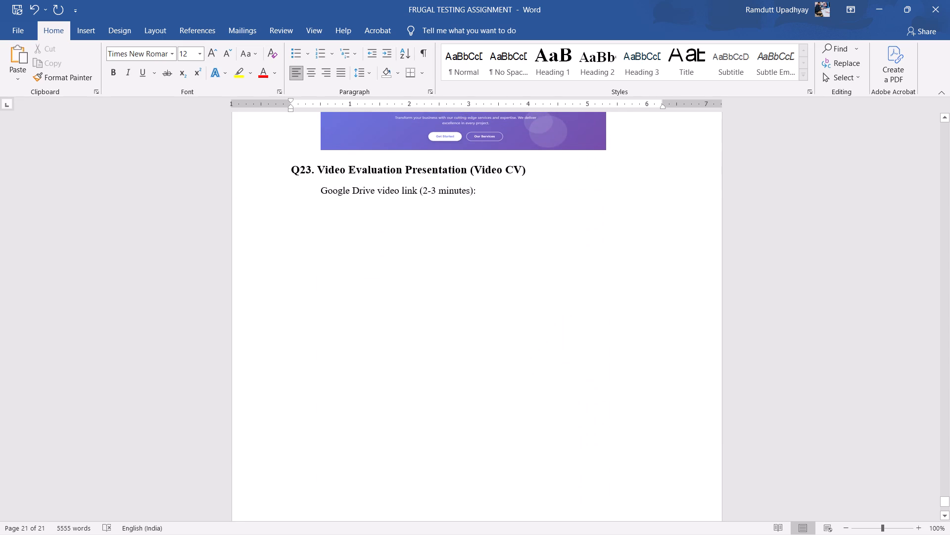
{"action": "left_click", "coordinate": [325, 206]}
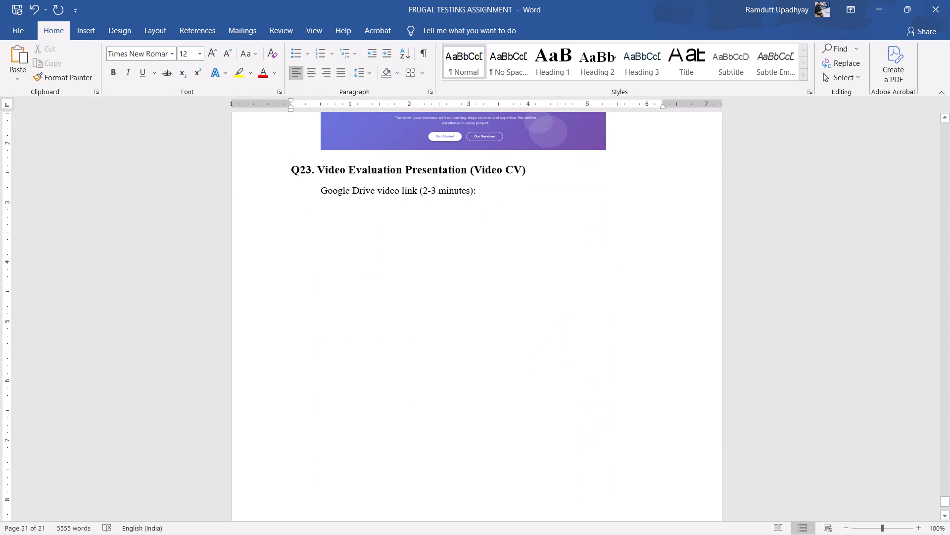
{"action": "left_click", "coordinate": [501, 191]}
{"action": "key", "text": "Return"}
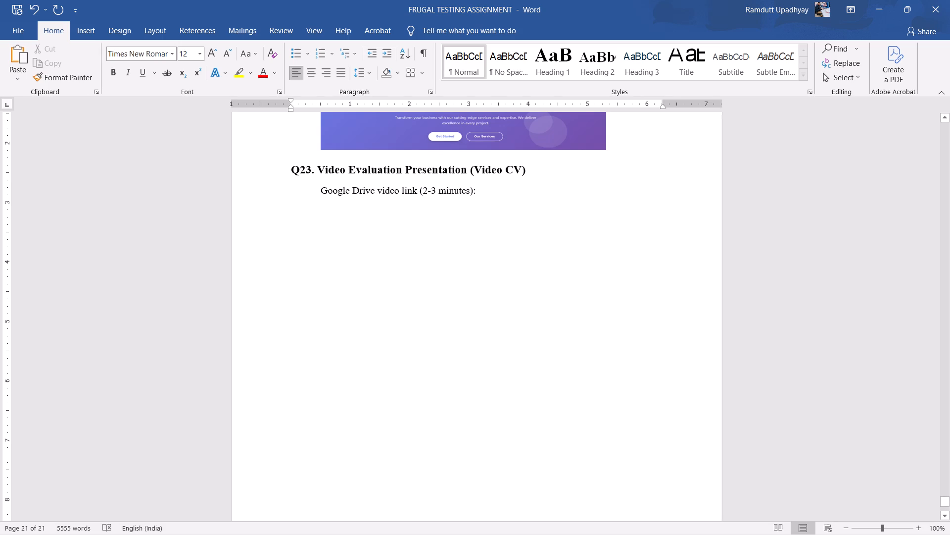
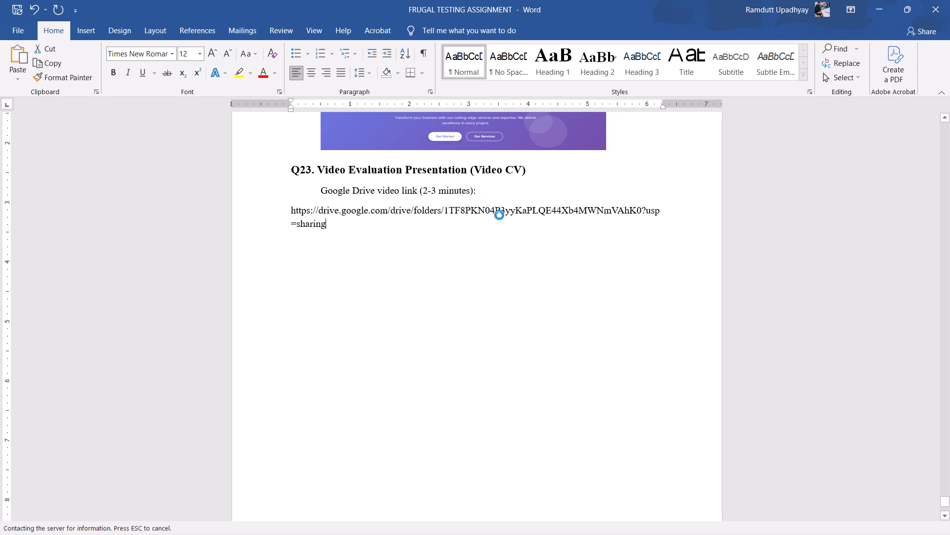
{"action": "left_click", "coordinate": [448, 180]}
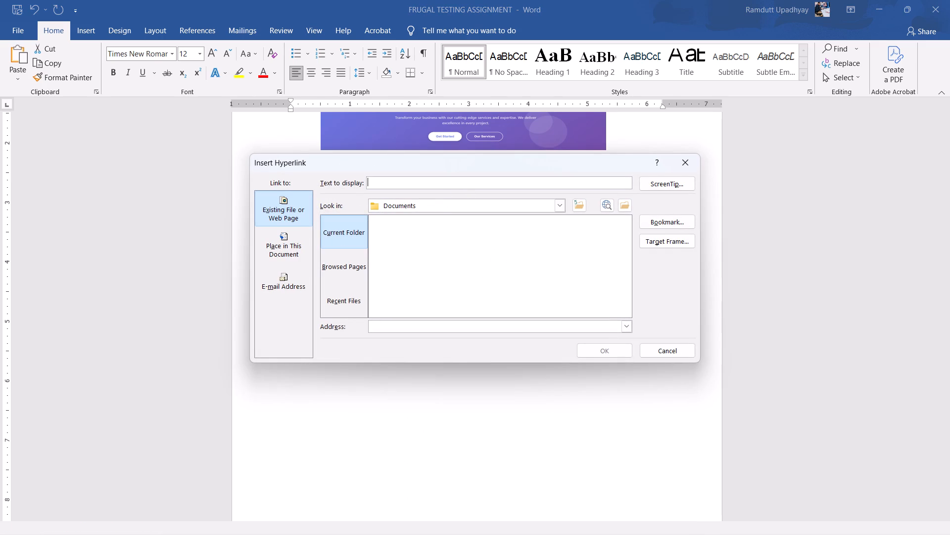
{"action": "key", "text": "ctrl+v"}
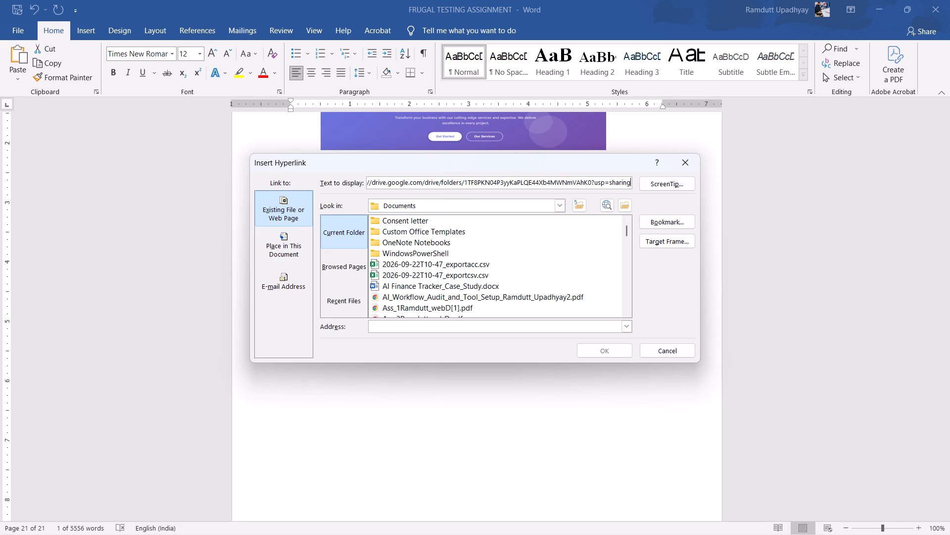
{"action": "left_click", "coordinate": [459, 324]}
{"action": "key", "text": "ctrl+v"}
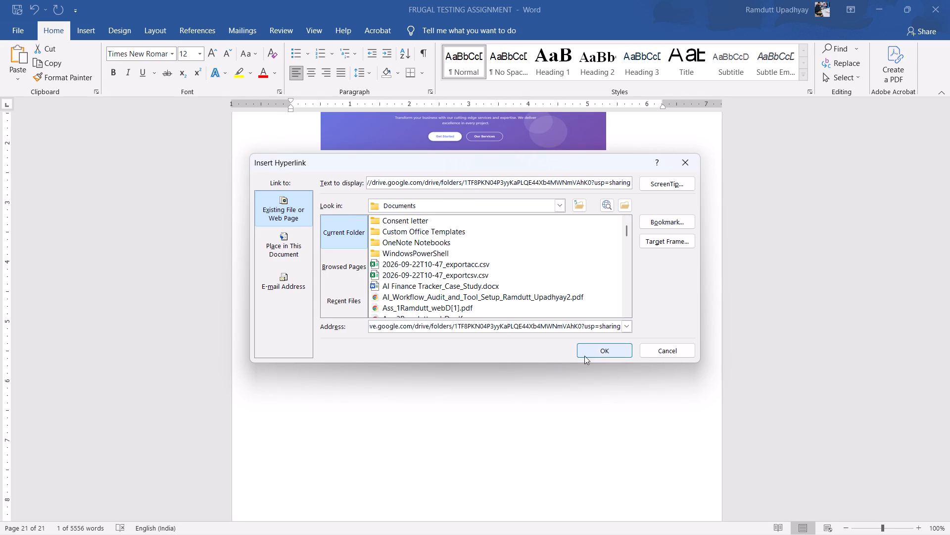
{"action": "left_click", "coordinate": [600, 349]}
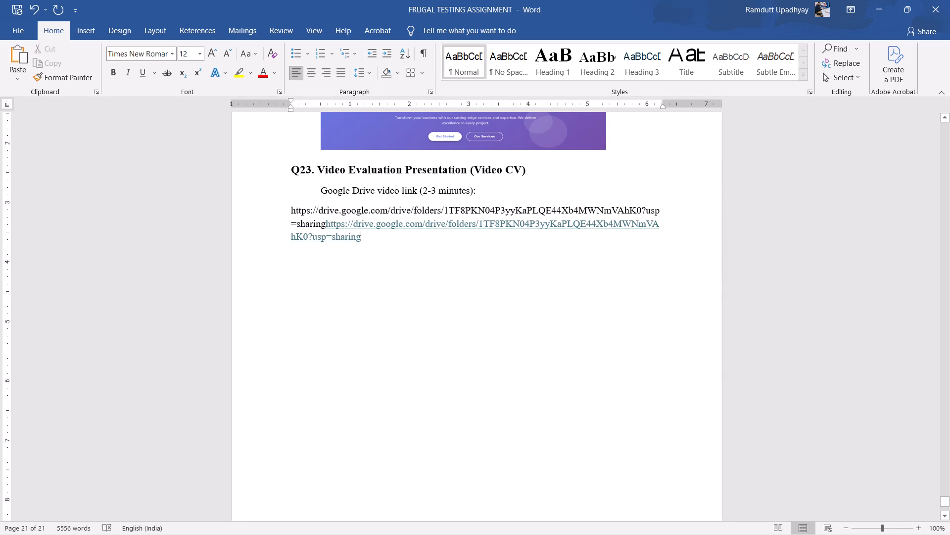
Delete the plain-text copy of the Drive folder link in Q23, keeping only the hyperlinked one.
{"action": "left_click_drag", "start_coordinate": [287, 207], "coordinate": [324, 226]}
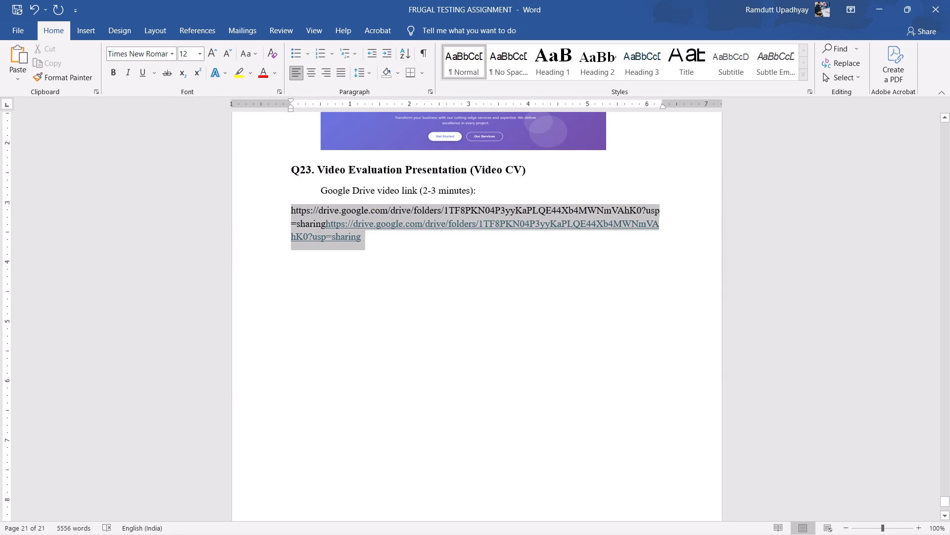
{"action": "left_click_drag", "start_coordinate": [324, 226], "coordinate": [325, 224]}
{"action": "left_click", "coordinate": [325, 225]}
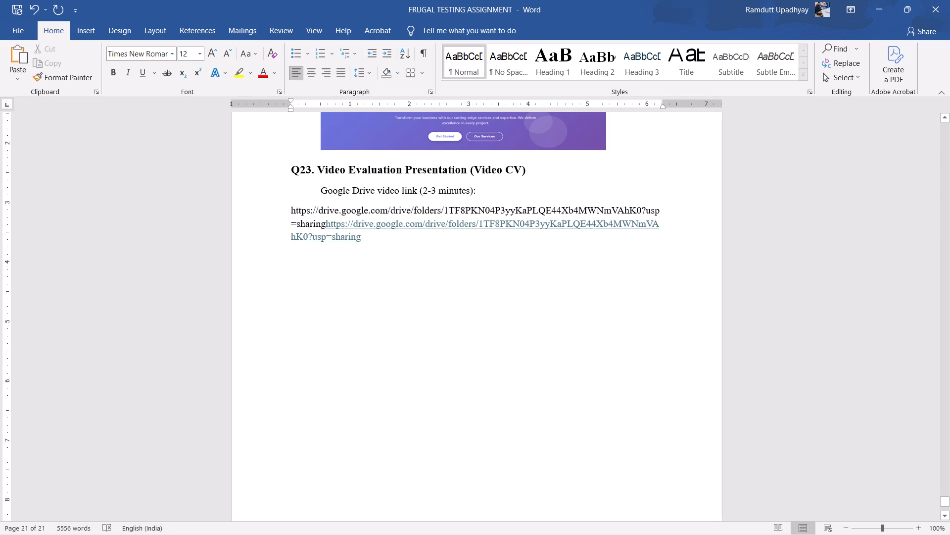
{"action": "key", "text": "shift+Up"}
{"action": "key", "text": "shift+Left"}
{"action": "key", "text": "shift+Left"}
{"action": "key", "text": "shift+Left"}
{"action": "key", "text": "shift+Left"}
{"action": "key", "text": "shift+Left"}
{"action": "key", "text": "shift+Left"}
{"action": "key", "text": "shift+Left"}
{"action": "key", "text": "shift+Left"}
{"action": "key", "text": "shift+Left"}
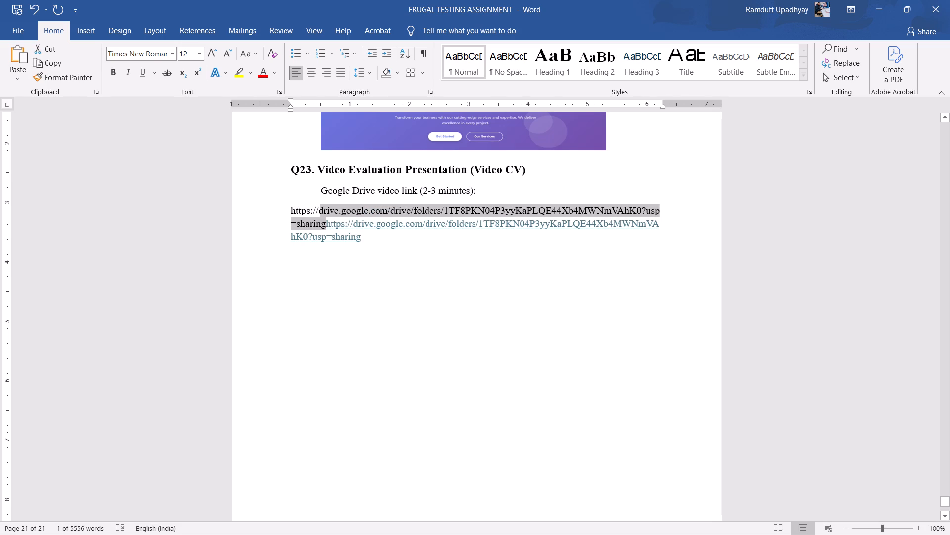
{"action": "key", "text": "shift+Left"}
{"action": "key", "text": "BackSpace"}
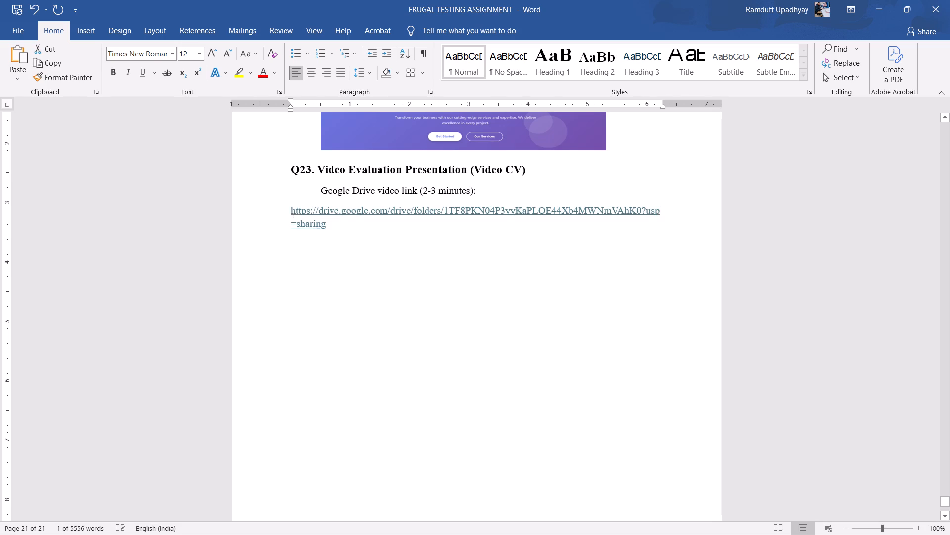
Enclose the Q23 video Drive hyperlink in double quotation marks.
{"action": "key", "text": "shift+quotedbl"}
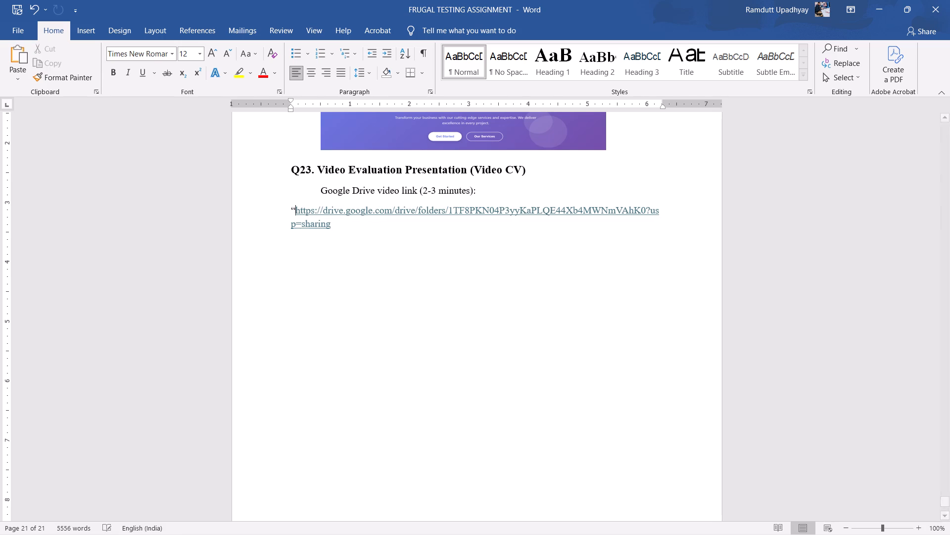
{"action": "key", "text": "Down"}
{"action": "key", "text": "Down"}
{"action": "key", "text": "Right"}
{"action": "key", "text": "Right"}
{"action": "key", "text": "Right"}
{"action": "key", "text": "Right"}
{"action": "key", "text": "Right"}
{"action": "key", "text": "Right"}
{"action": "key", "text": "Right"}
{"action": "key", "text": "Right"}
{"action": "key", "text": "Right"}
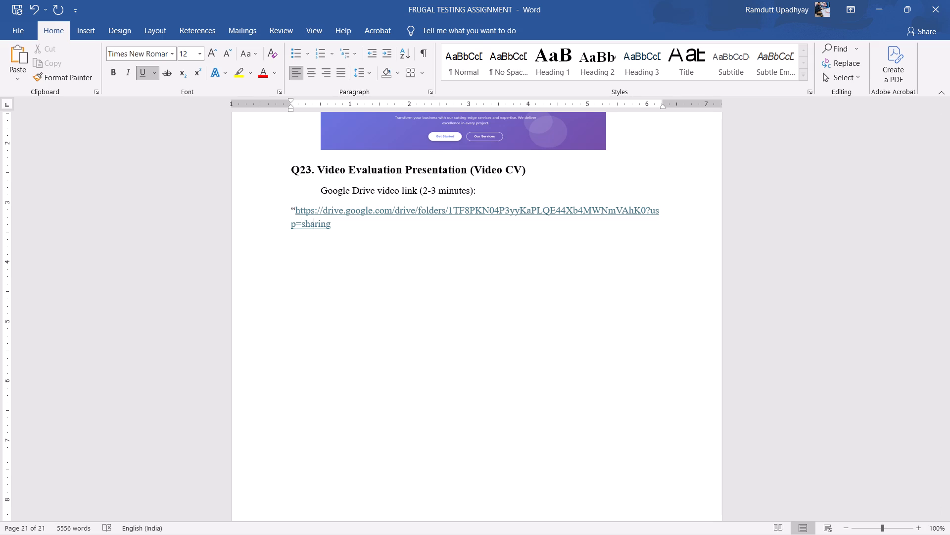
{"action": "key", "text": "shift+quotedbl"}
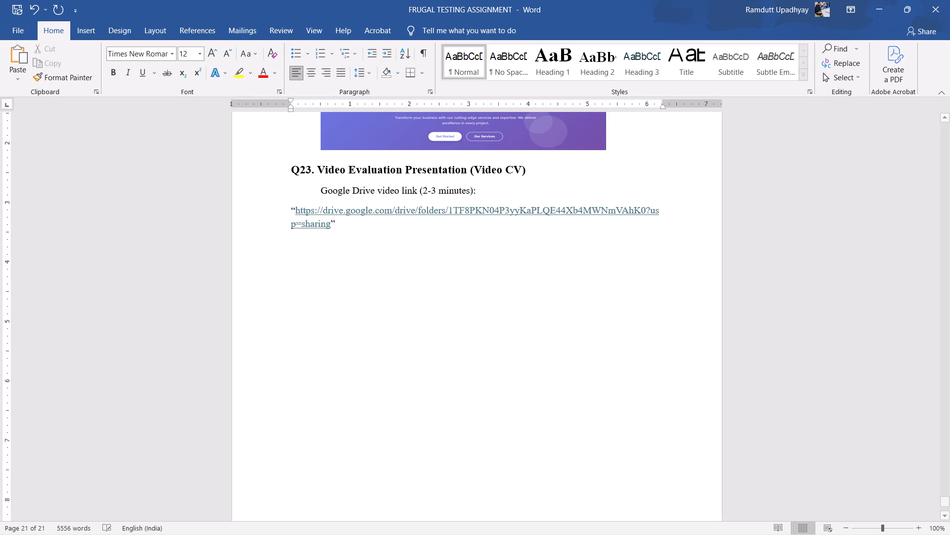
Open the Q23 video hyperlink in Chrome to check the Drive folder, close its tab, and return to the Word document.
{"action": "left_click", "coordinate": [510, 206], "text": "ctrl"}
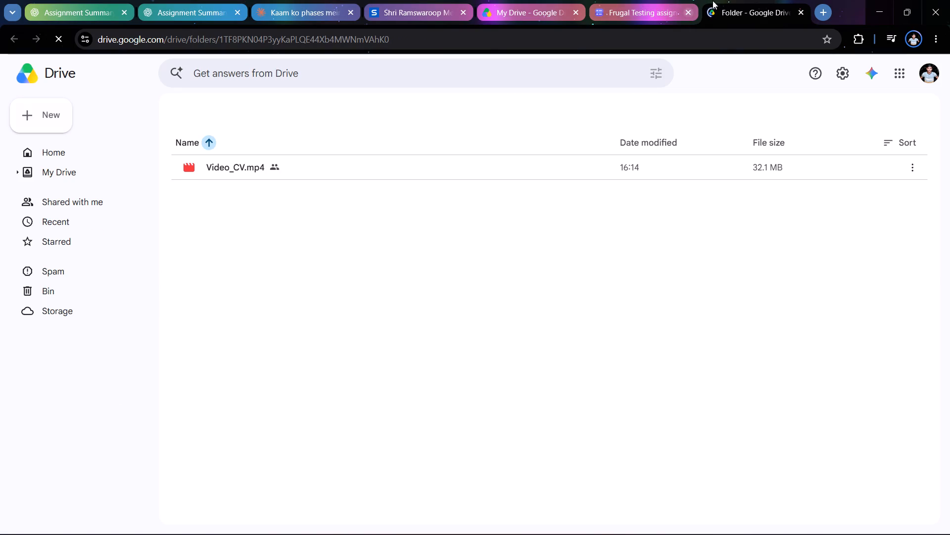
{"action": "left_click", "coordinate": [798, 9]}
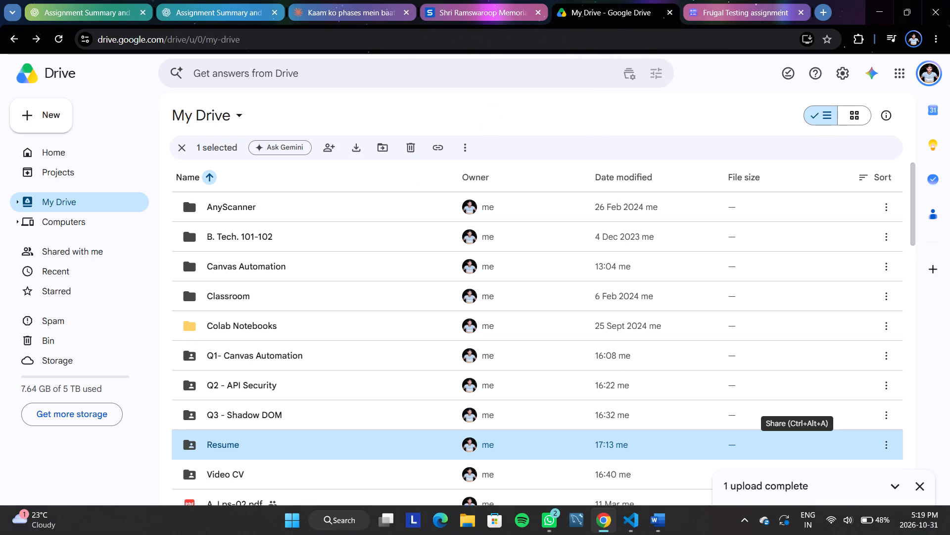
{"action": "left_click", "coordinate": [662, 525]}
{"action": "left_click", "coordinate": [464, 390]}
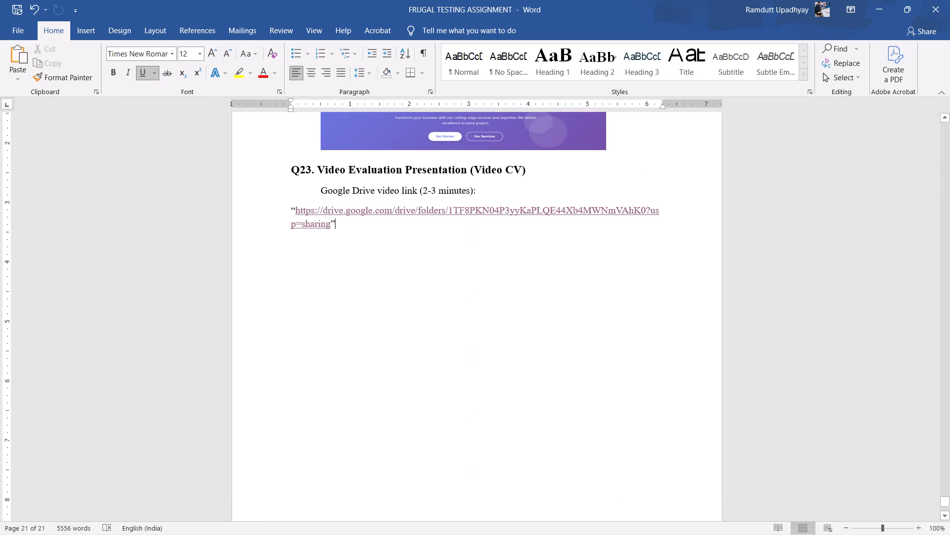
Save the assignment document.
{"action": "key", "text": "ctrl+s"}
{"action": "key", "text": "ctrl+s"}
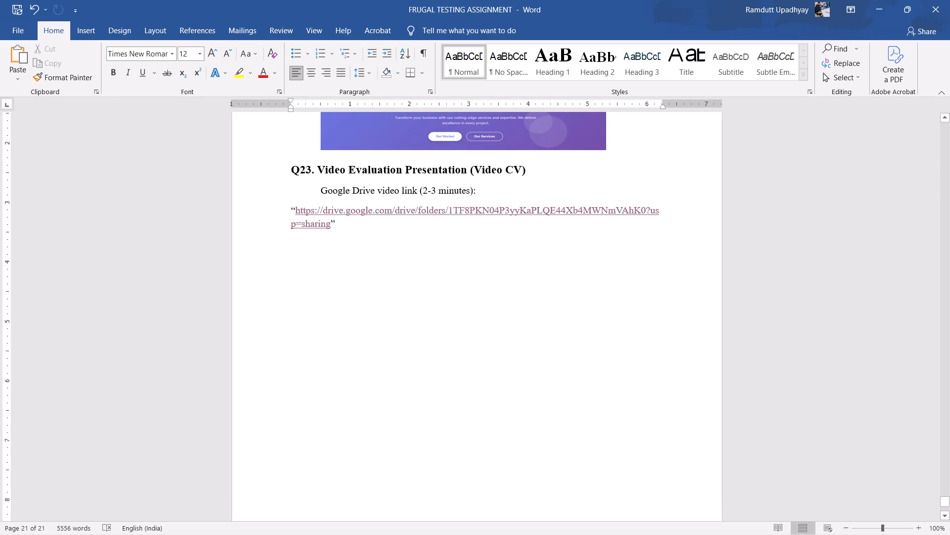
{"action": "key", "text": "ctrl+s"}
Delete the placeholder "[Paste your Q1 Google Drive Folder Link Here]" under Q1 in Section A.
{"action": "scroll", "coordinate": [455, 414], "scroll_direction": "up", "scroll_amount": 6}
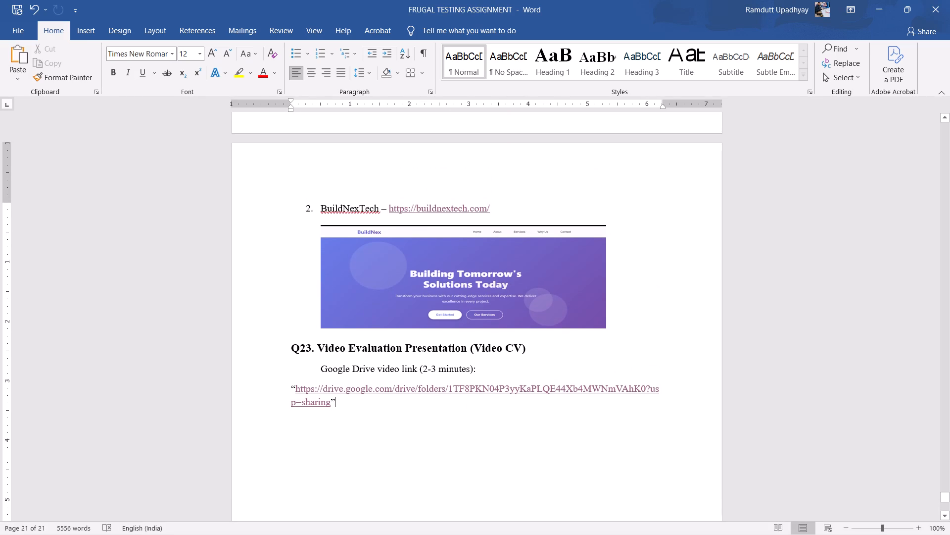
{"action": "scroll", "coordinate": [455, 415], "scroll_direction": "up", "scroll_amount": 6}
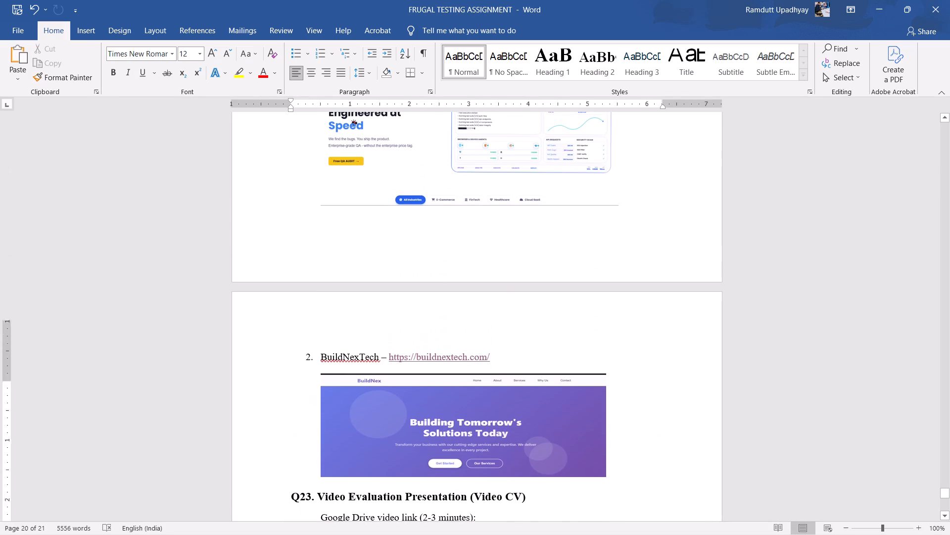
{"action": "scroll", "coordinate": [455, 415], "scroll_direction": "up", "scroll_amount": 20}
{"action": "scroll", "coordinate": [455, 415], "scroll_direction": "up", "scroll_amount": 15}
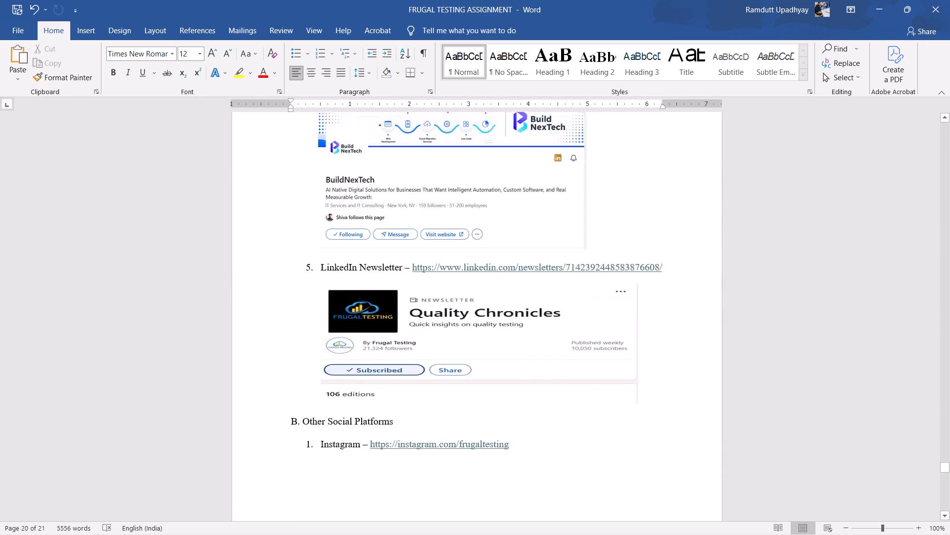
{"action": "scroll", "coordinate": [455, 346], "scroll_direction": "up", "scroll_amount": 11}
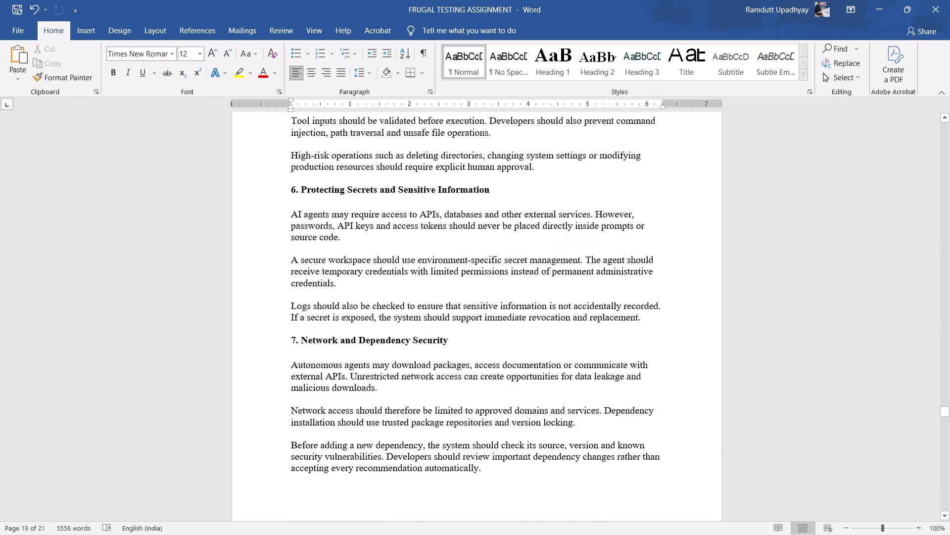
{"action": "scroll", "coordinate": [455, 344], "scroll_direction": "up", "scroll_amount": 7}
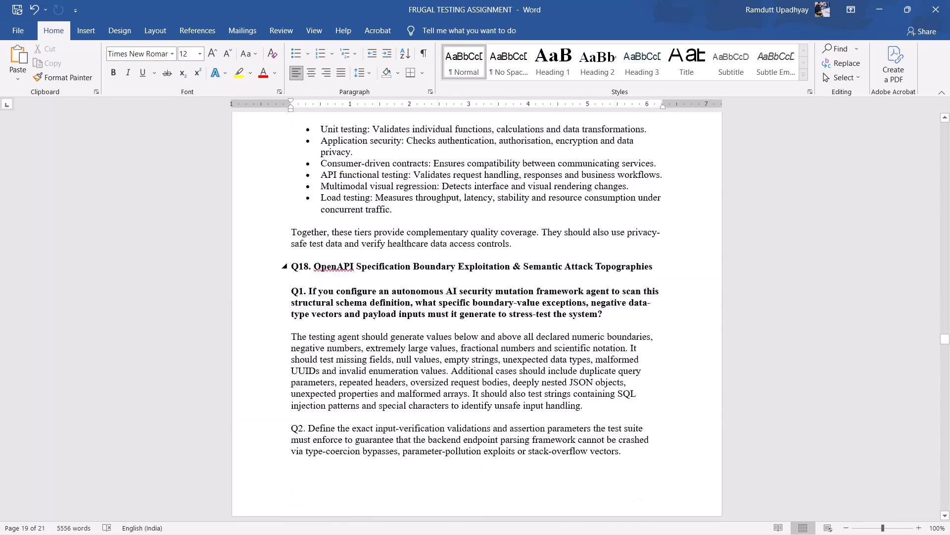
{"action": "scroll", "coordinate": [455, 344], "scroll_direction": "up", "scroll_amount": 6}
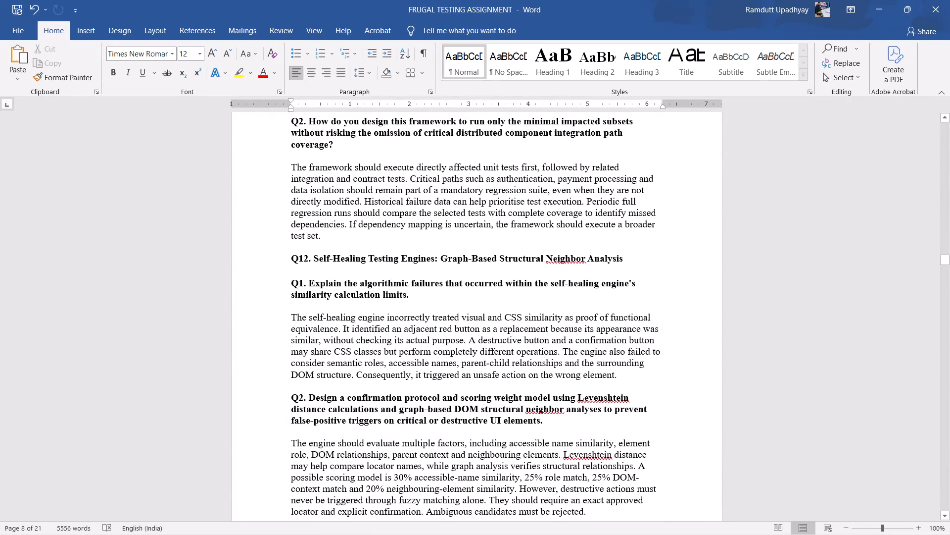
{"action": "scroll", "coordinate": [448, 345], "scroll_direction": "up", "scroll_amount": 6}
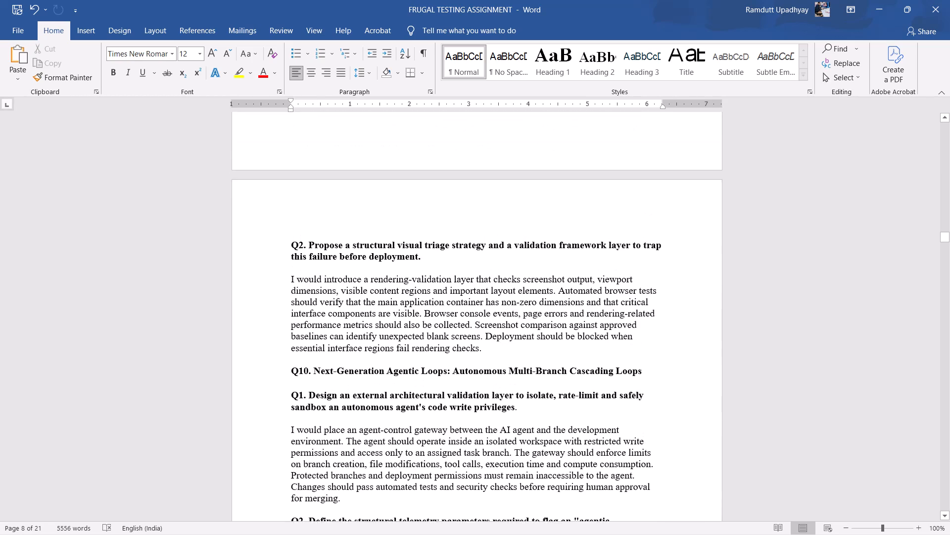
{"action": "scroll", "coordinate": [448, 345], "scroll_direction": "up", "scroll_amount": 7}
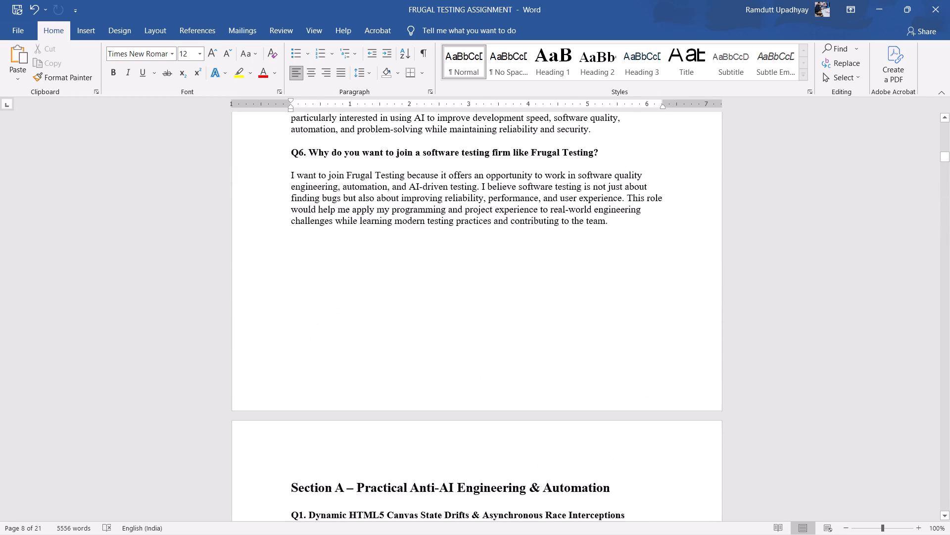
{"action": "scroll", "coordinate": [452, 345], "scroll_direction": "up", "scroll_amount": 1}
{"action": "scroll", "coordinate": [452, 345], "scroll_direction": "down", "scroll_amount": 1}
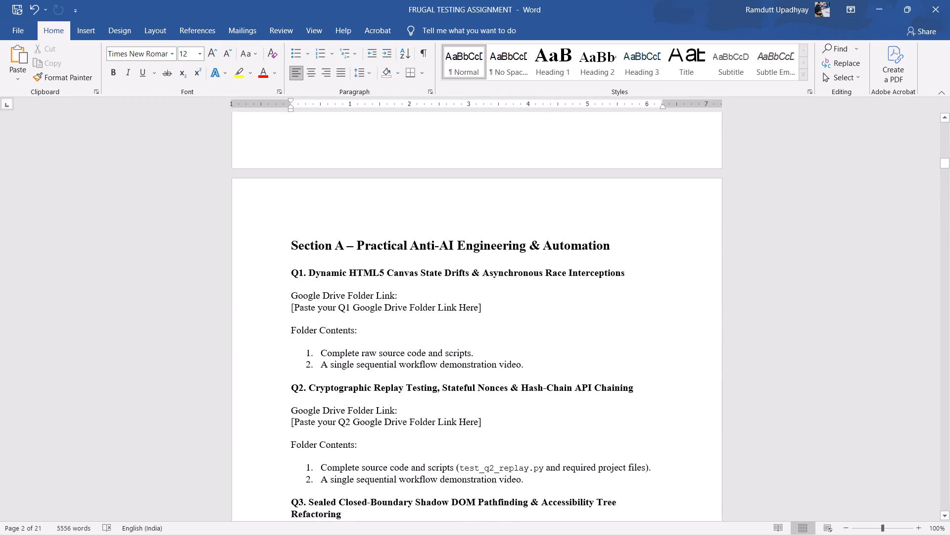
{"action": "scroll", "coordinate": [457, 365], "scroll_direction": "down", "scroll_amount": 1}
{"action": "scroll", "coordinate": [332, 313], "scroll_direction": "up", "scroll_amount": 1}
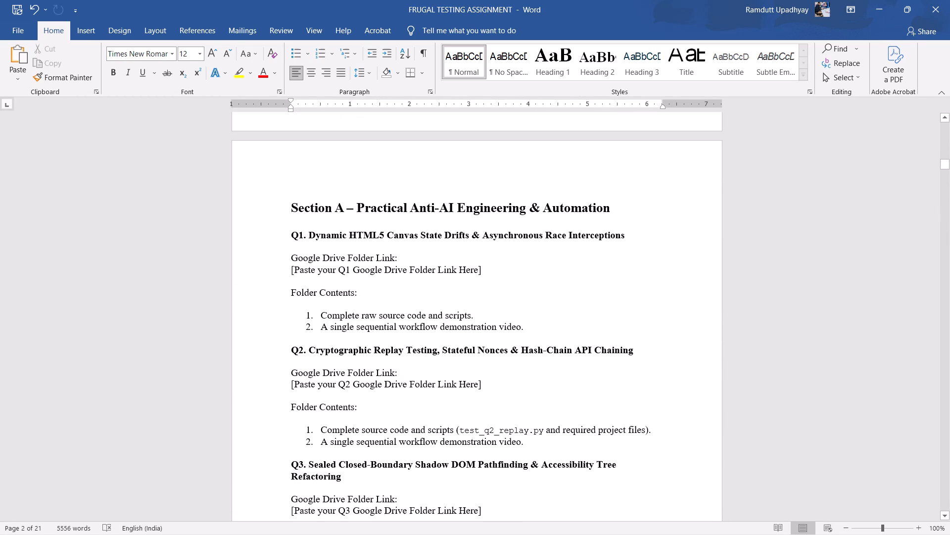
{"action": "left_click_drag", "start_coordinate": [290, 265], "coordinate": [490, 276]}
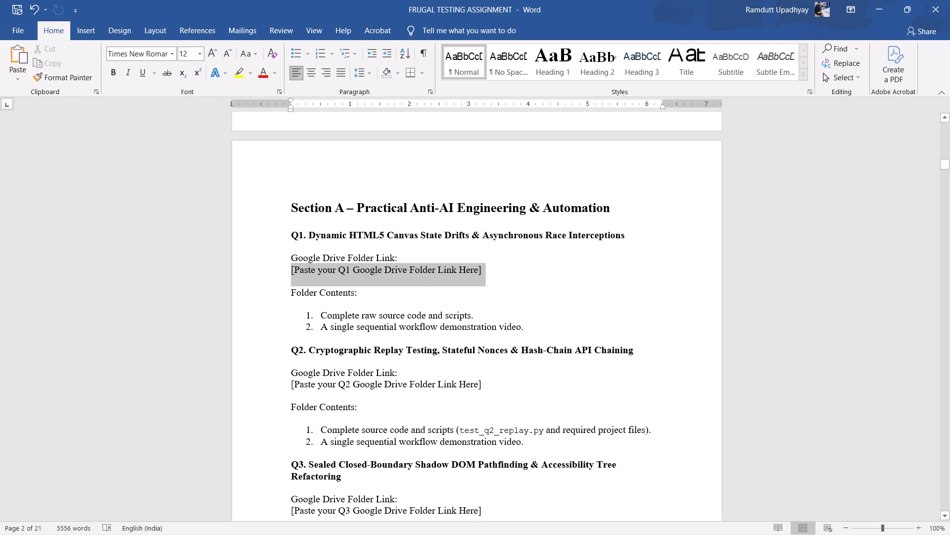
{"action": "left_click_drag", "start_coordinate": [490, 276], "coordinate": [491, 277]}
{"action": "key", "text": "BackSpace"}
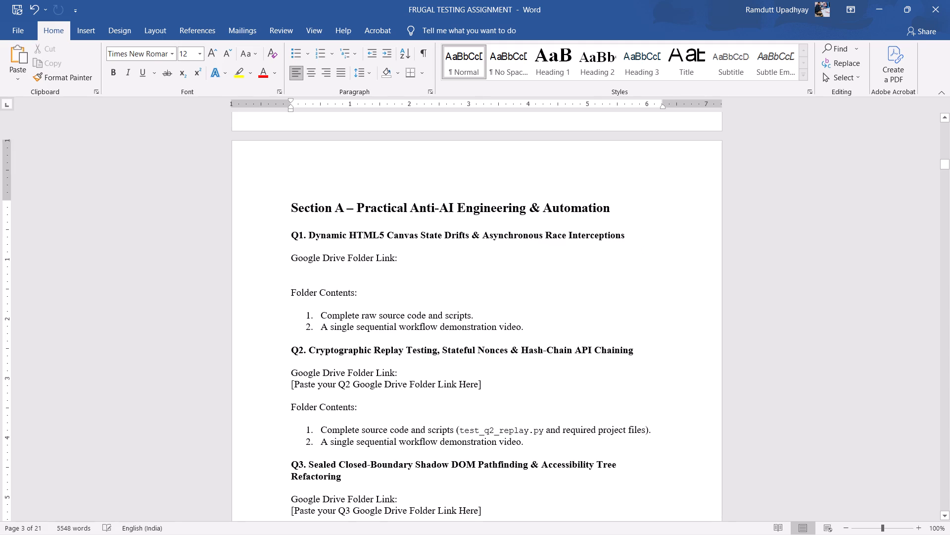
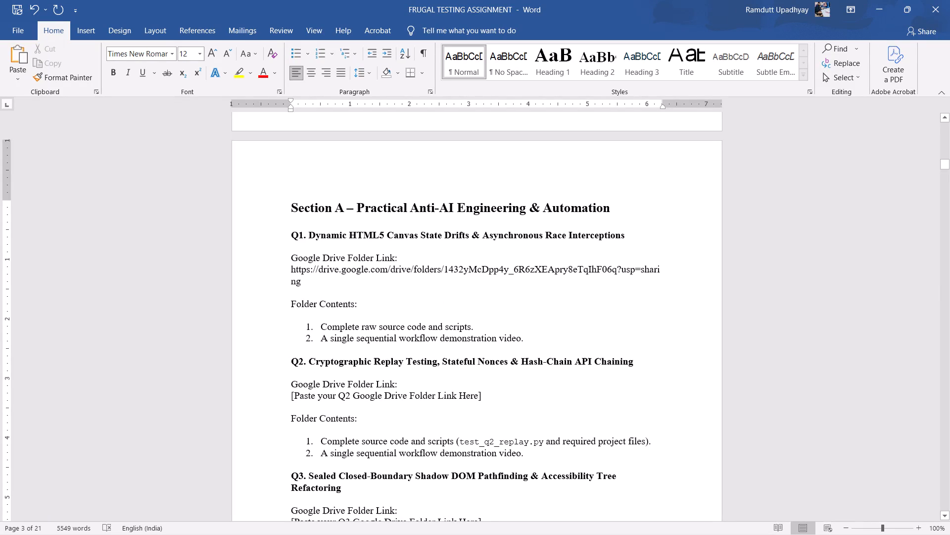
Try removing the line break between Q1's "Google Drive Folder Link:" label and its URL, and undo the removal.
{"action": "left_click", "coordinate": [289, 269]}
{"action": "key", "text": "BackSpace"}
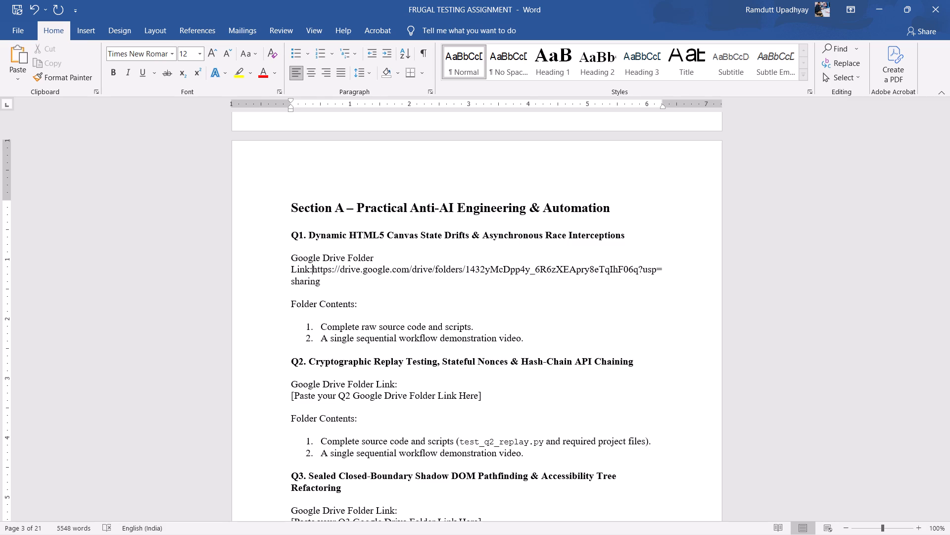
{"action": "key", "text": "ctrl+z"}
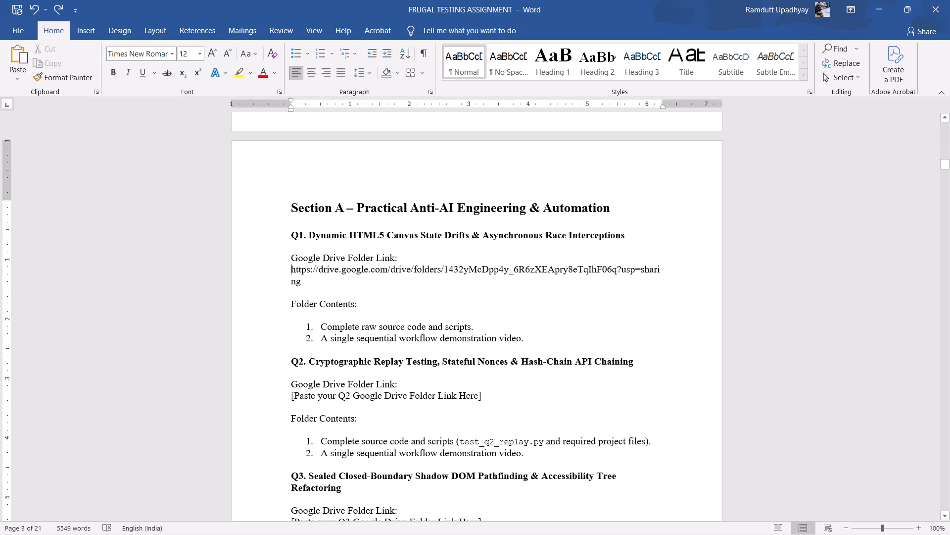
Undo the Q1 link paste, replace the line break after "Google Drive Folder Link:" with a space, and paste the copied Drive folder URL again.
{"action": "key", "text": "ctrl+z"}
{"action": "key", "text": "BackSpace"}
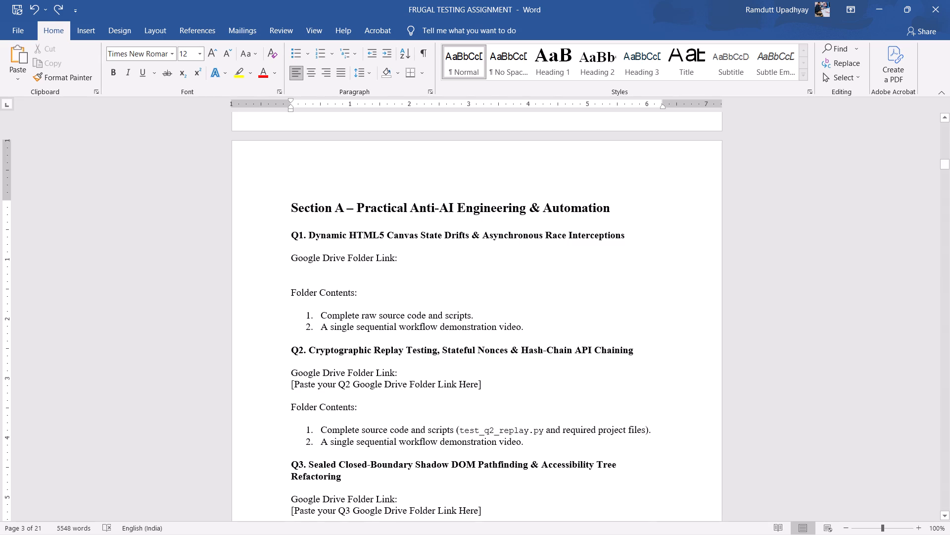
{"action": "key", "text": "space"}
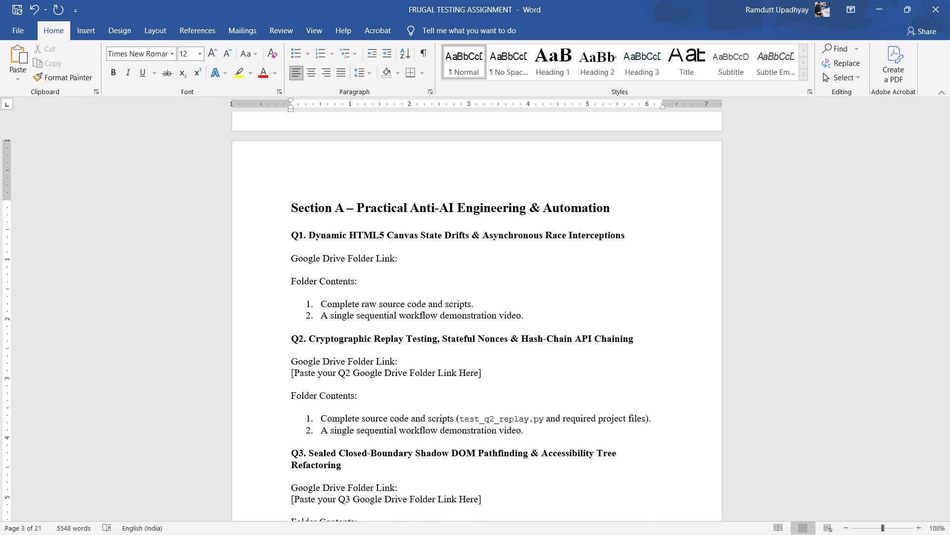
{"action": "key", "text": "ctrl+v"}
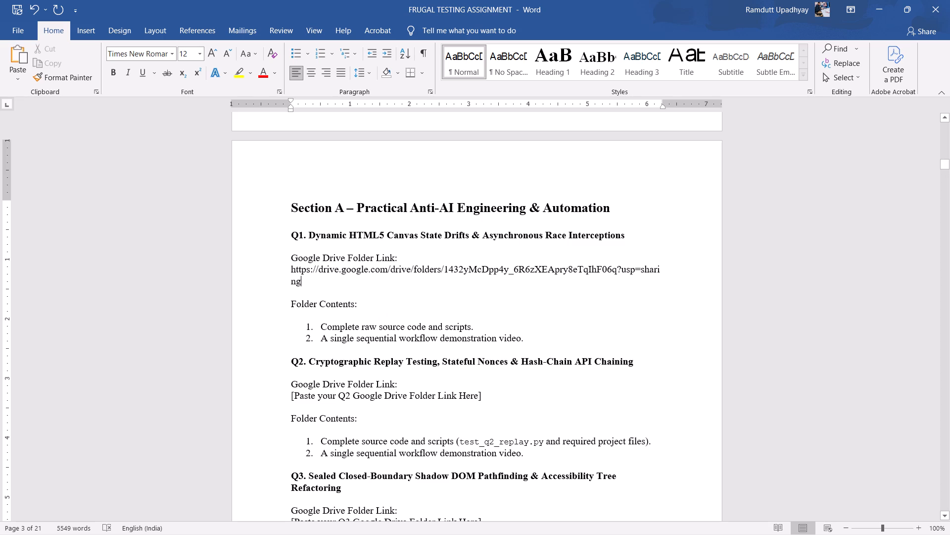
Select the pasted Google Drive folder URL under Q1 in Section A.
{"action": "left_click_drag", "start_coordinate": [285, 267], "coordinate": [301, 281]}
Turn the selected Google Drive folder URL under Q1 in Section A into a hyperlink to that same address.
{"action": "left_click_drag", "start_coordinate": [301, 281], "coordinate": [306, 290]}
{"action": "right_click", "coordinate": [321, 289]}
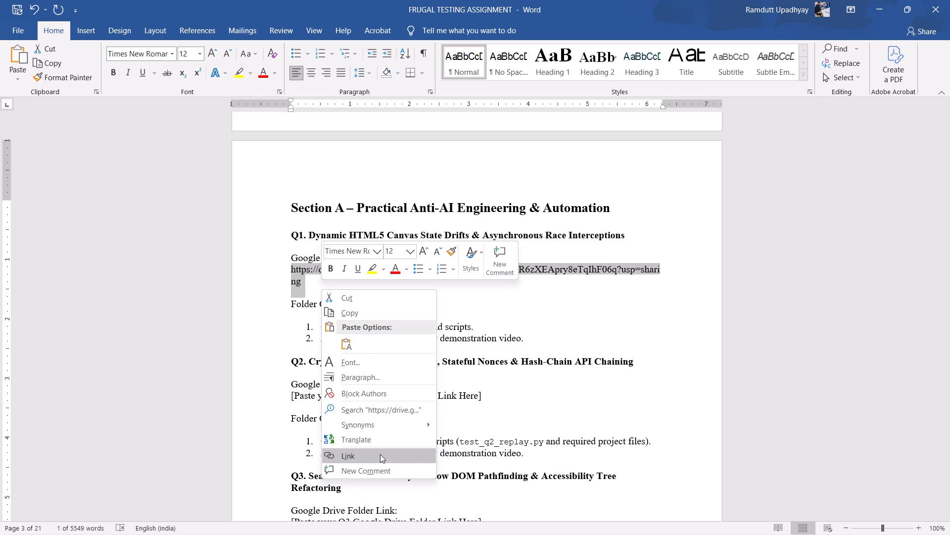
{"action": "left_click", "coordinate": [379, 452]}
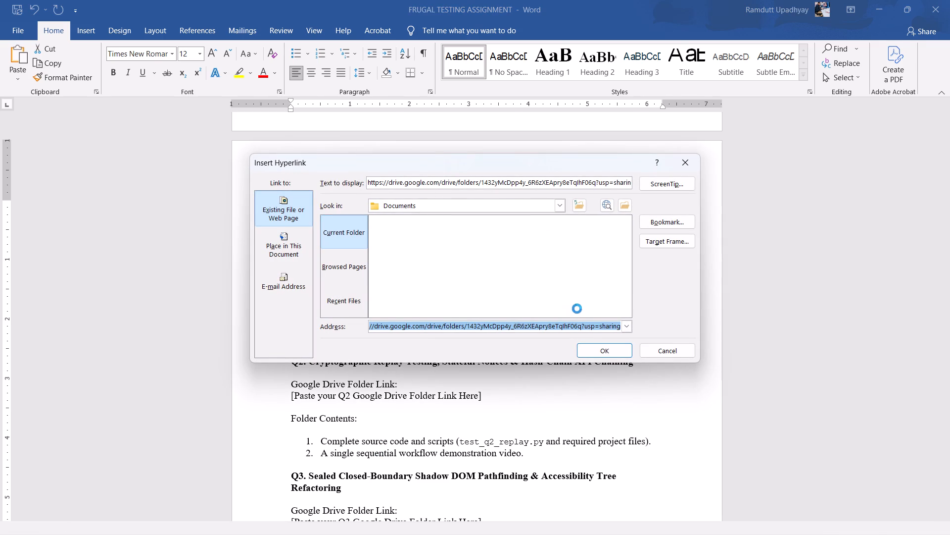
{"action": "left_click", "coordinate": [602, 349]}
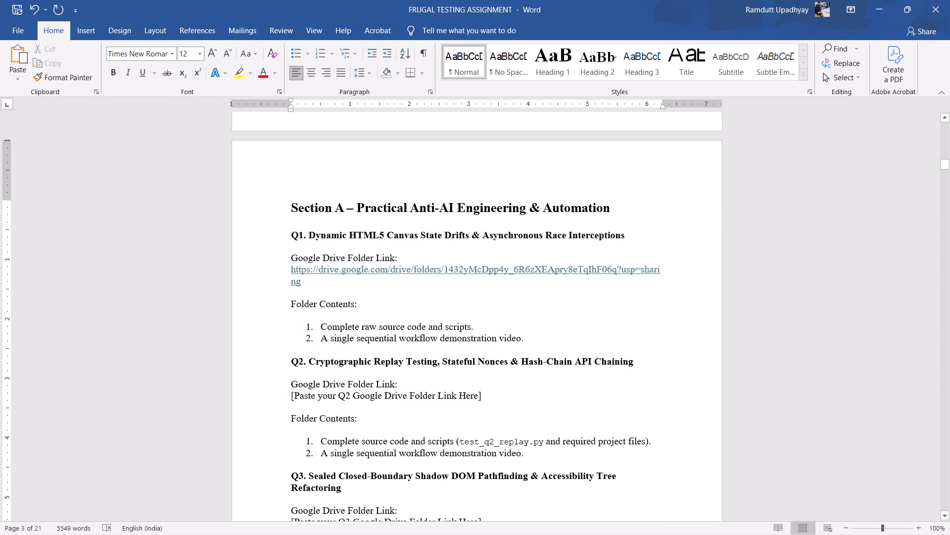
Enclose the hyperlinked Google Drive folder URL under Q1 in double quotation marks.
{"action": "left_click", "coordinate": [285, 267]}
{"action": "key", "text": "shift+quotedbl"}
{"action": "key", "text": "Down"}
{"action": "key", "text": "Right"}
{"action": "key", "text": "Right"}
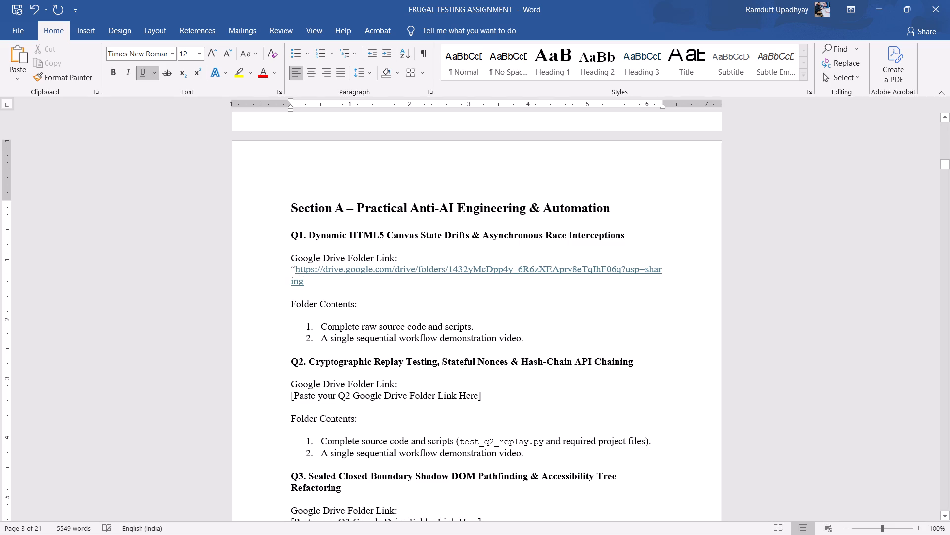
{"action": "key", "text": "shift+quotedbl"}
Delete the placeholder "[Paste your Q2 Google Drive Folder Link Here]" and replace the line break after Q2's "Google Drive Folder Link:" label with a space.
{"action": "scroll", "coordinate": [387, 322], "scroll_direction": "down", "scroll_amount": 5}
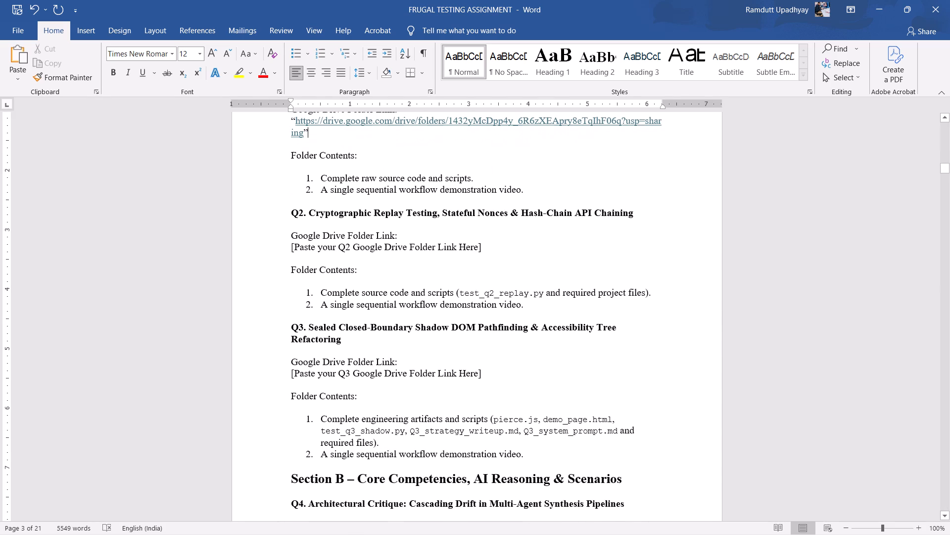
{"action": "left_click_drag", "start_coordinate": [282, 247], "coordinate": [448, 256]}
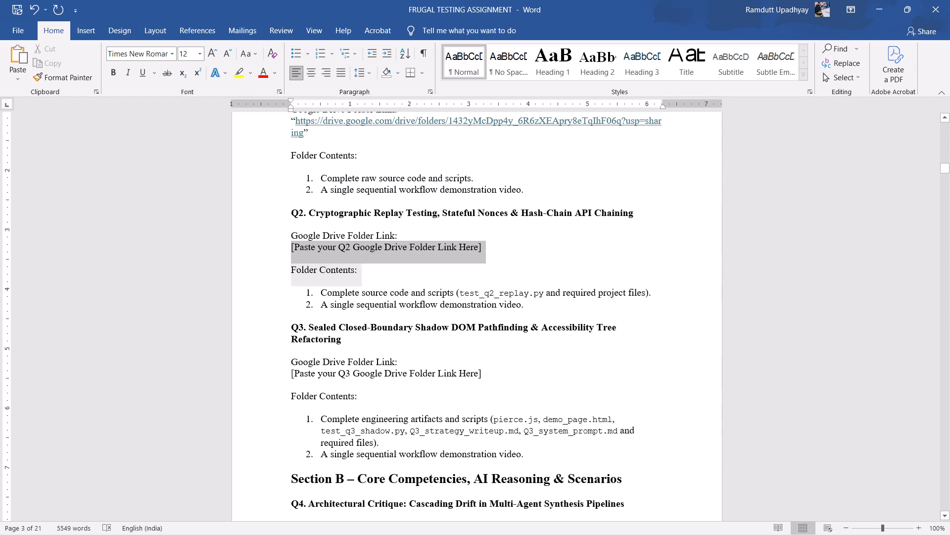
{"action": "left_click_drag", "start_coordinate": [448, 256], "coordinate": [475, 247]}
{"action": "key", "text": "BackSpace"}
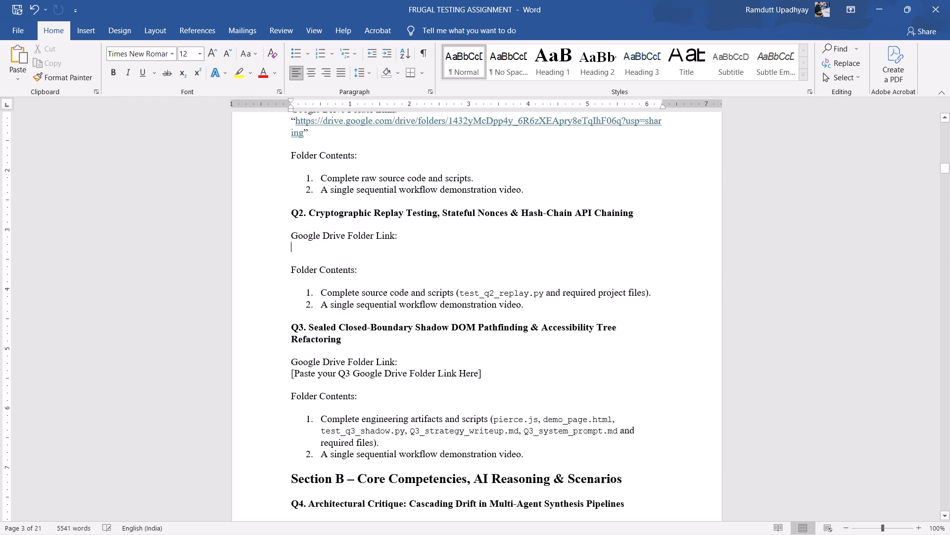
{"action": "key", "text": "BackSpace"}
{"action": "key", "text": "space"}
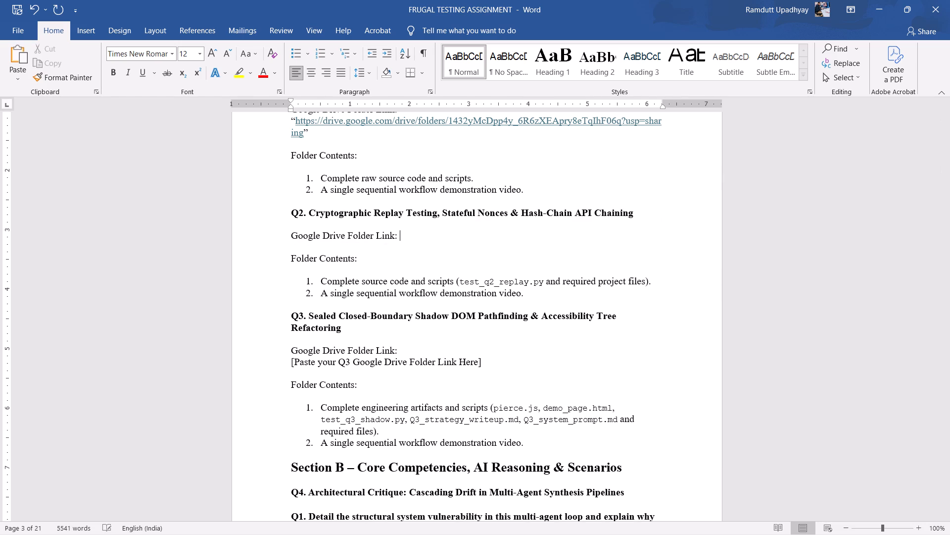
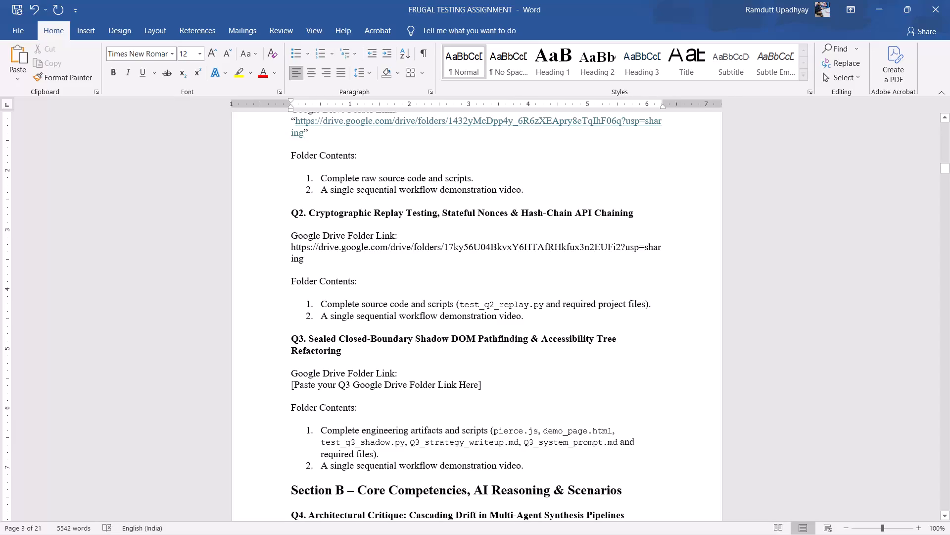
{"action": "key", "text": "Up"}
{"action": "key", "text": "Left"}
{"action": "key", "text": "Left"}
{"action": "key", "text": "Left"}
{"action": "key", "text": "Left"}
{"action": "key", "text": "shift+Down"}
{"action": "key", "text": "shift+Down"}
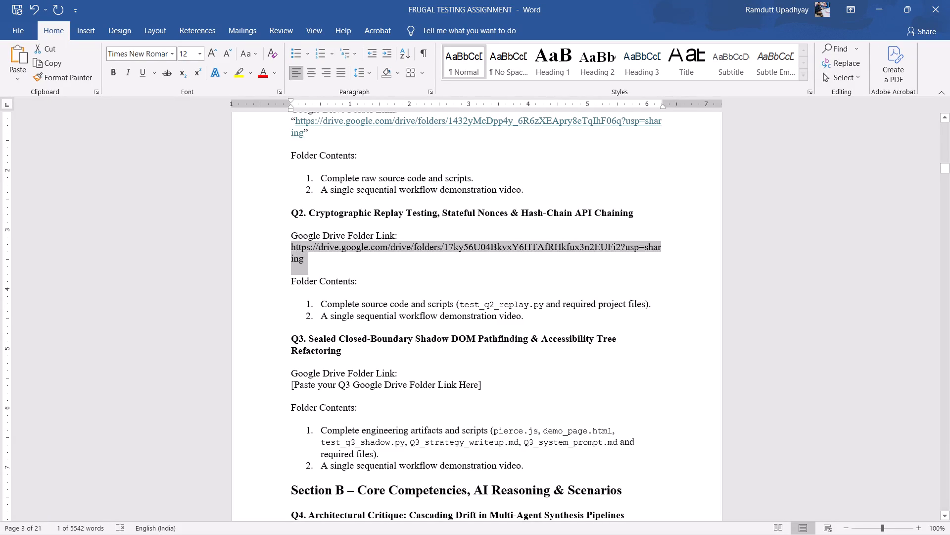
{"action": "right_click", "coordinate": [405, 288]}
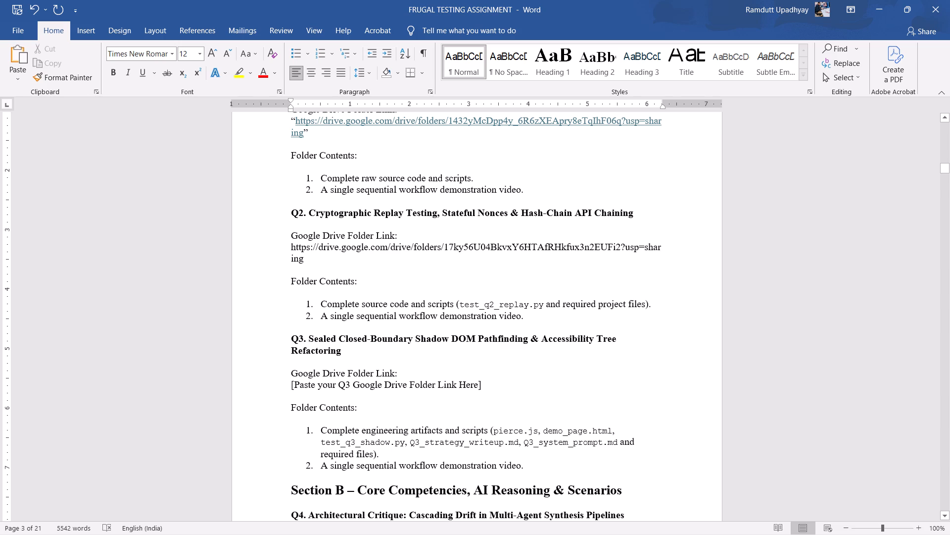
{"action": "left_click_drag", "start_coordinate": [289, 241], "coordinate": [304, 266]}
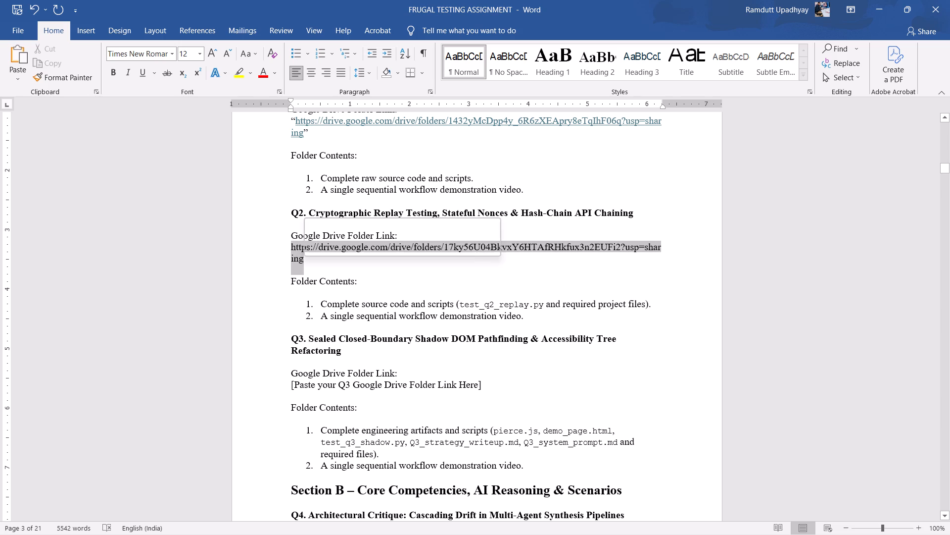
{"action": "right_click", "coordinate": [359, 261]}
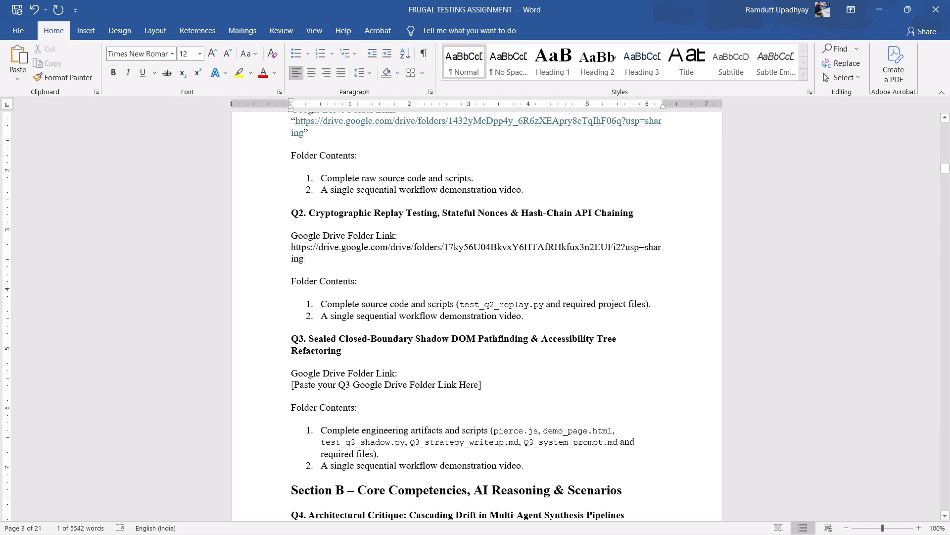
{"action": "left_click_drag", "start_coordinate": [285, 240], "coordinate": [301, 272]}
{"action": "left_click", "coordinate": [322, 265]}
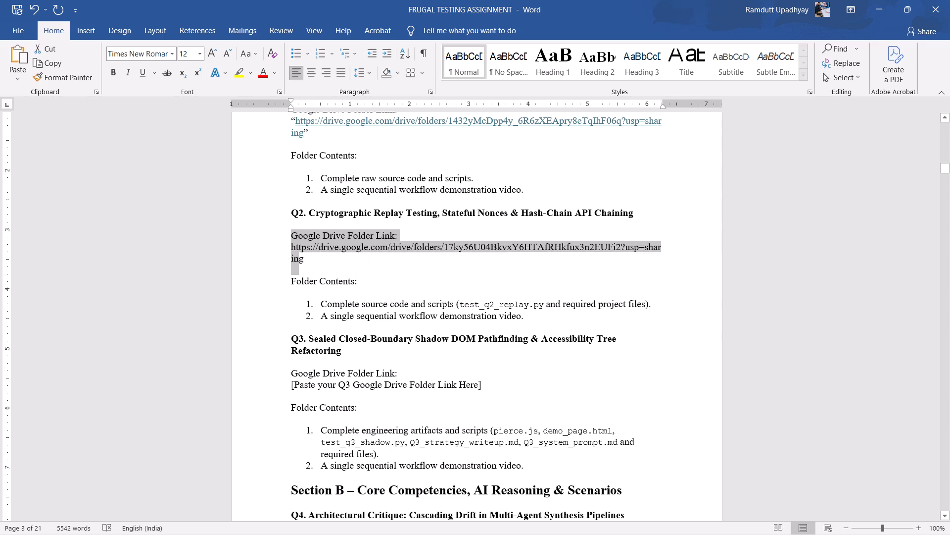
Turn the plain-text Google Drive folder URL under Q2 in Section A into a hyperlink.
{"action": "left_click_drag", "start_coordinate": [288, 248], "coordinate": [310, 265]}
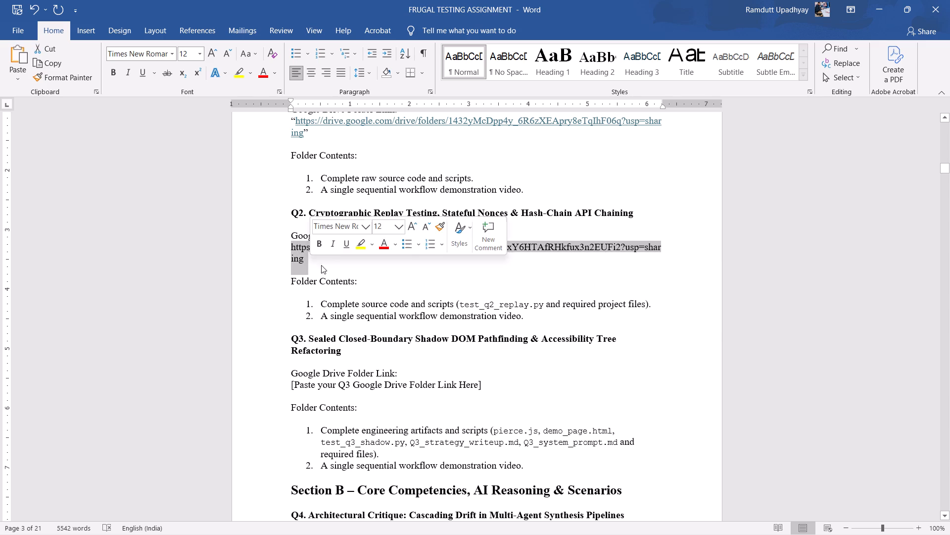
{"action": "right_click", "coordinate": [337, 258]}
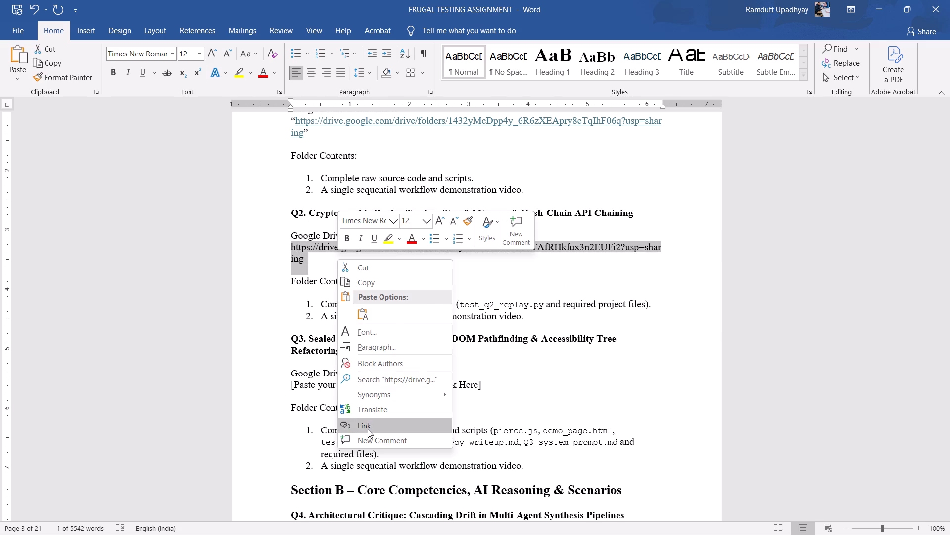
Turn the selected Google Drive folder URL under Q2 into a hyperlink to that same address.
{"action": "left_click", "coordinate": [368, 429]}
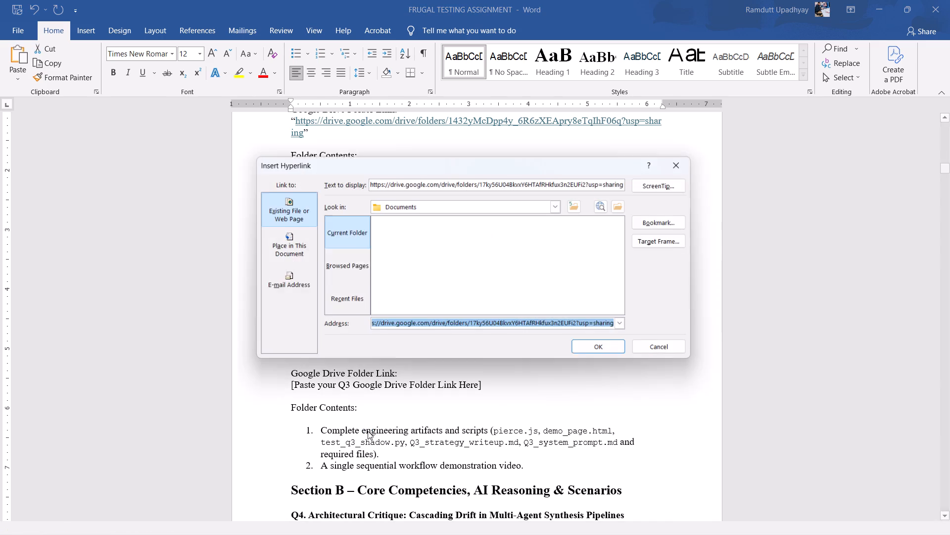
{"action": "left_click", "coordinate": [604, 351]}
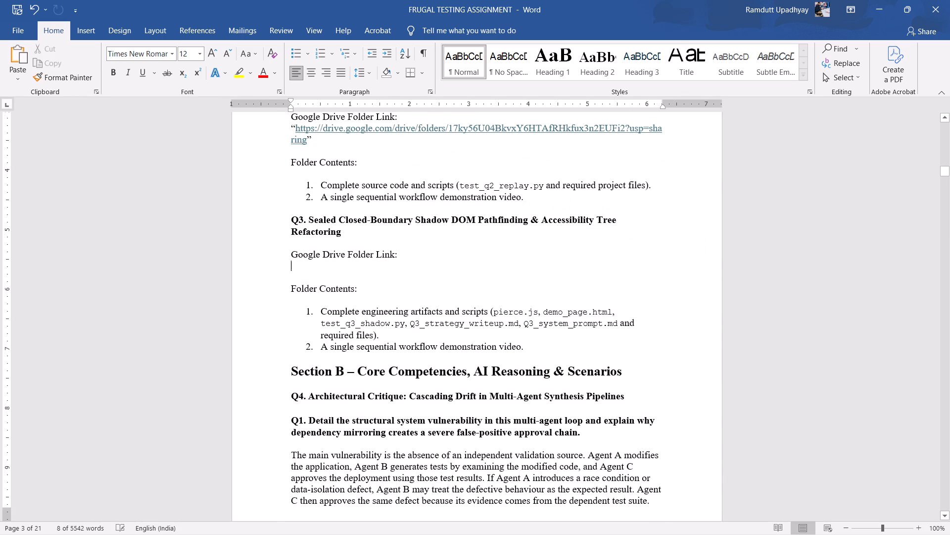
{"action": "key", "text": "BackSpace"}
{"action": "key", "text": "space"}
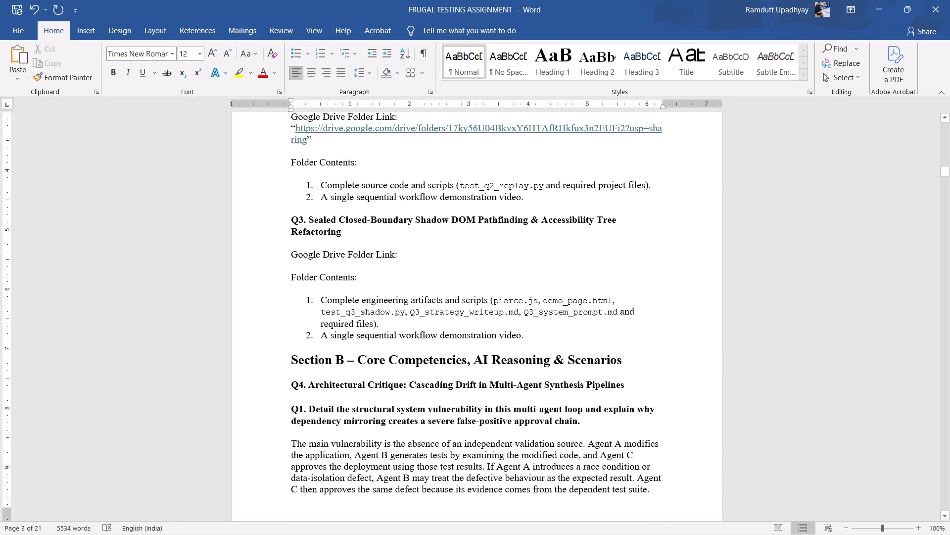
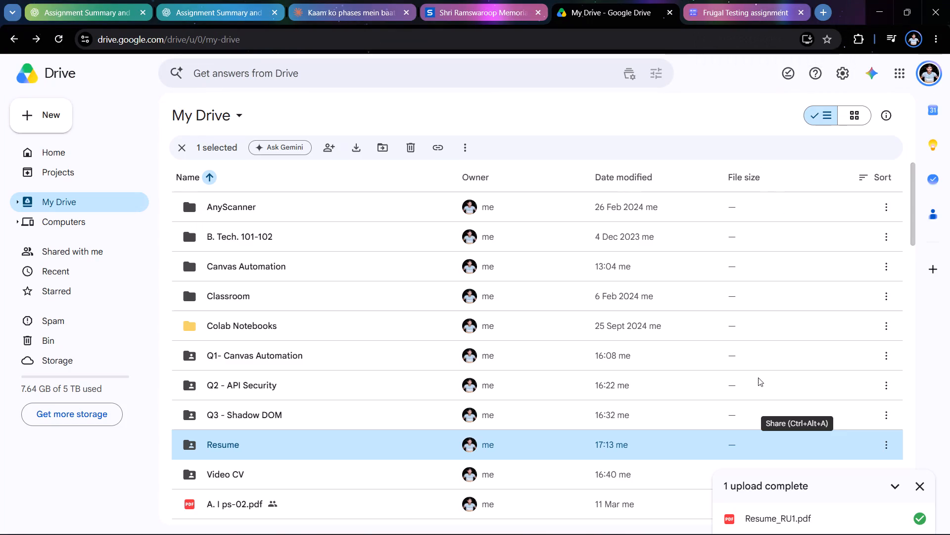
Switch to the Word assignment and paste the copied Google Drive folder URL after Q3's "Google Drive Folder Link:" label.
{"action": "left_click", "coordinate": [661, 527]}
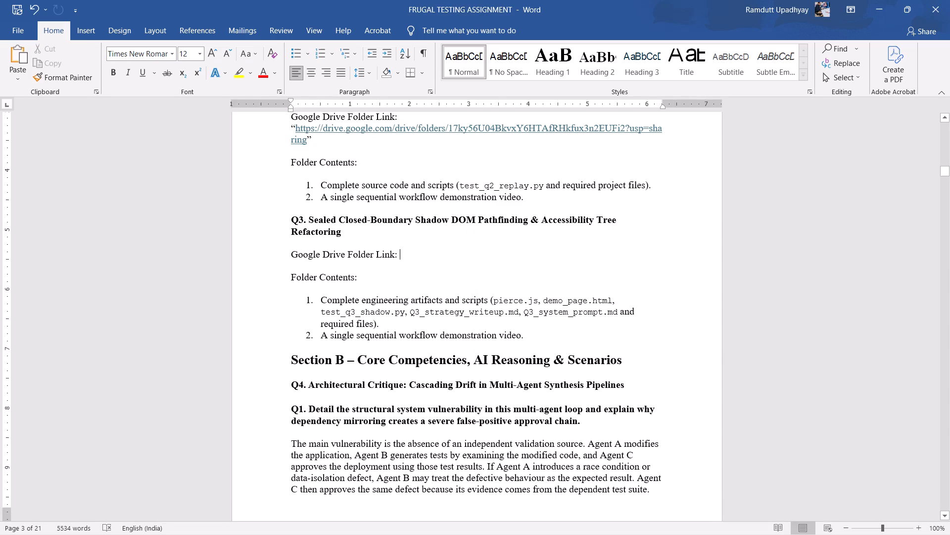
{"action": "key", "text": "ctrl+v"}
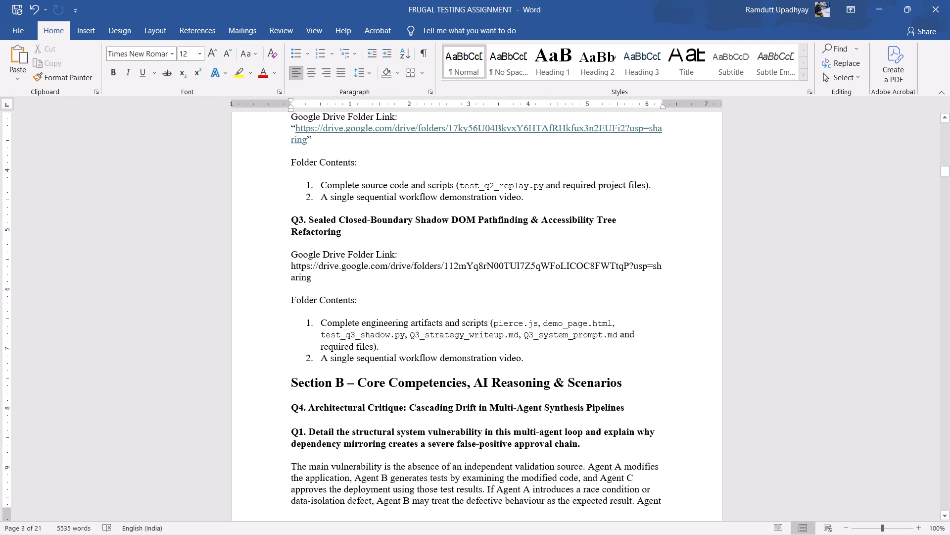
Turn the pasted Google Drive folder URL under Q3 into a hyperlink to that same address.
{"action": "left_click_drag", "start_coordinate": [289, 265], "coordinate": [316, 278]}
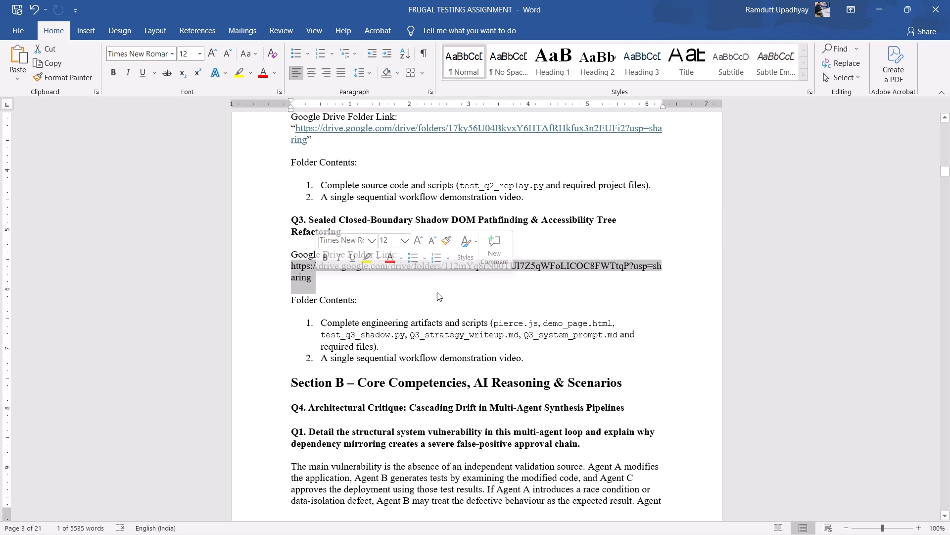
{"action": "right_click", "coordinate": [450, 294]}
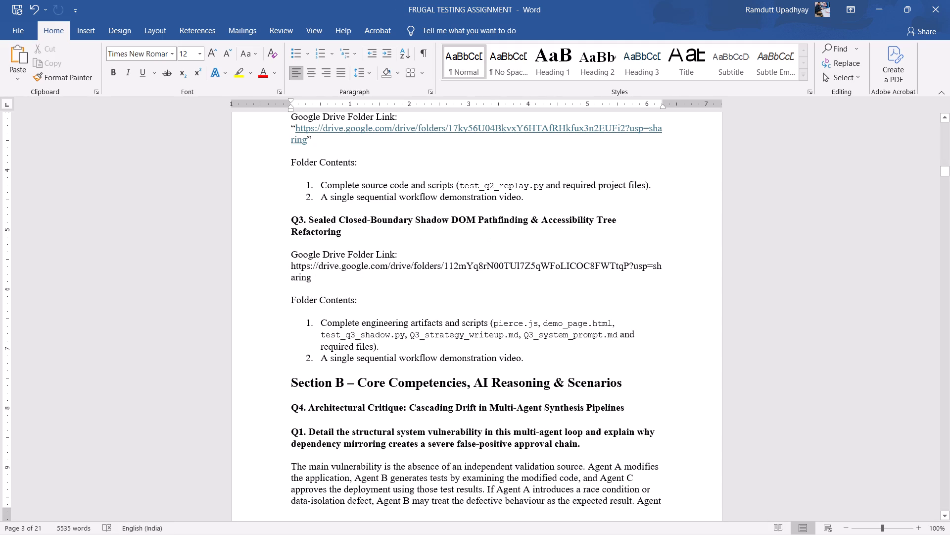
{"action": "left_click_drag", "start_coordinate": [281, 263], "coordinate": [309, 281]}
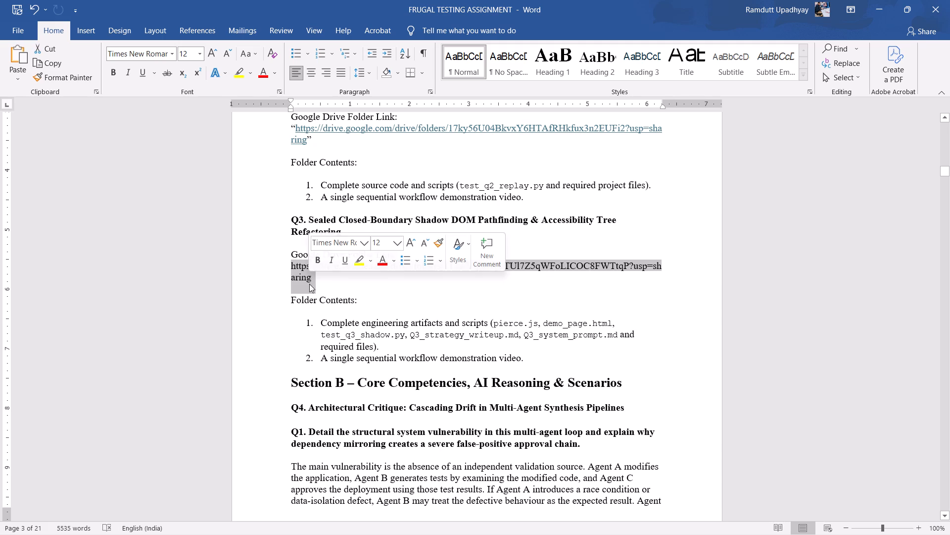
{"action": "right_click", "coordinate": [335, 277]}
{"action": "left_click", "coordinate": [378, 442]}
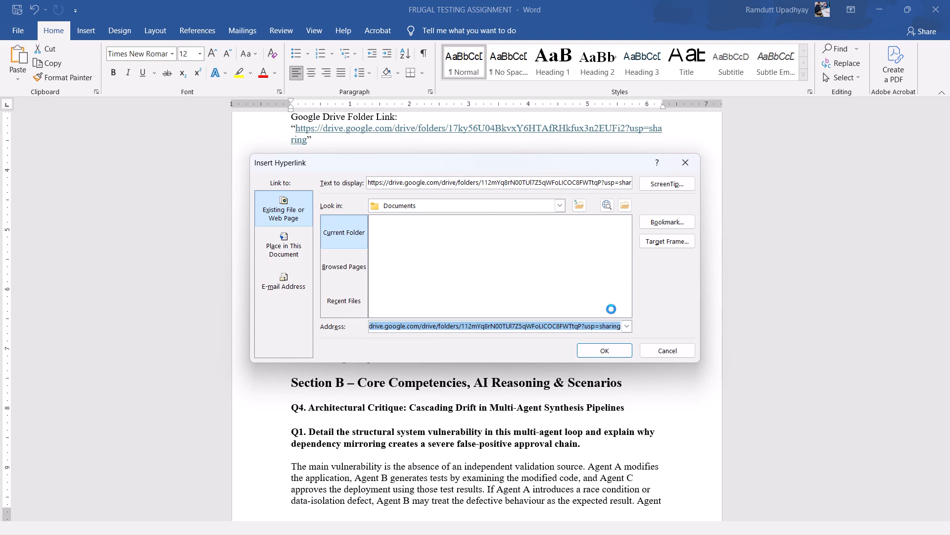
{"action": "left_click", "coordinate": [600, 351]}
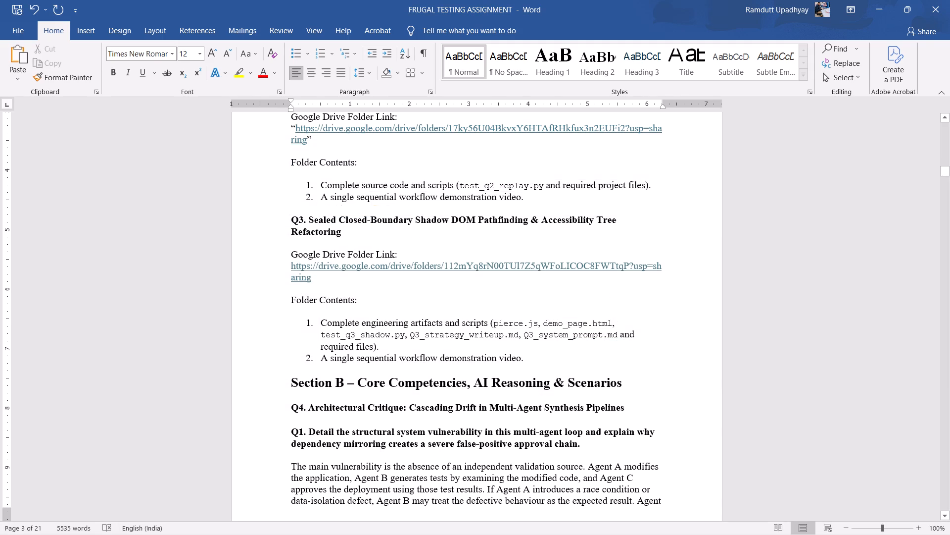
Enclose the hyperlinked Q3 Google Drive folder URL in double quotation marks, one after it and one before it.
{"action": "key", "text": "shift+quotedbl"}
{"action": "key", "text": "Up"}
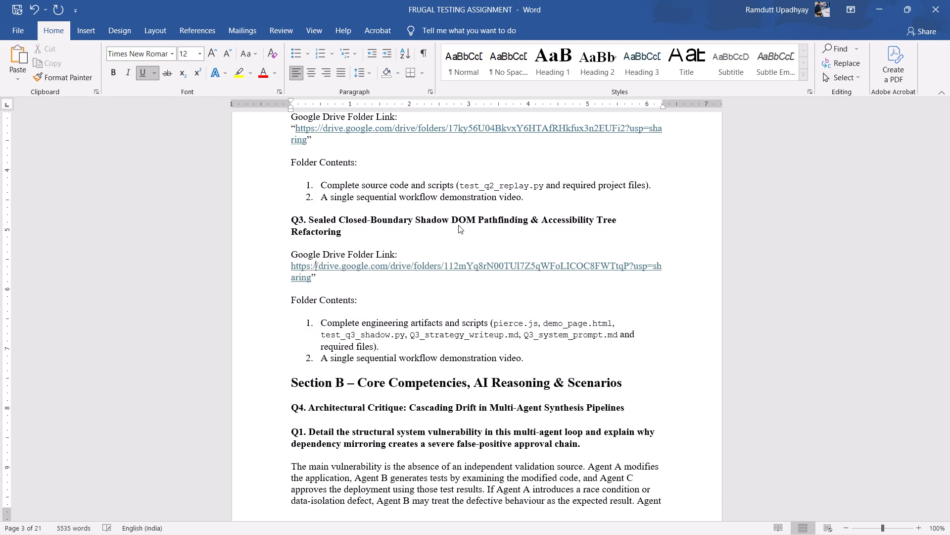
{"action": "key", "text": "Left"}
{"action": "key", "text": "Left"}
{"action": "key", "text": "Left"}
{"action": "key", "text": "Left"}
{"action": "key", "text": "Left"}
{"action": "key", "text": "Left"}
{"action": "key", "text": "Left"}
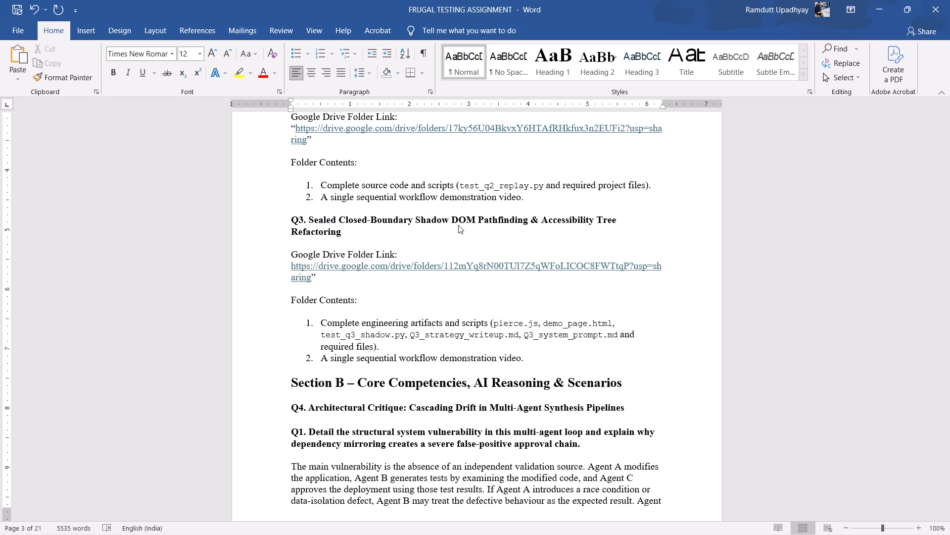
{"action": "key", "text": "shift+quotedbl"}
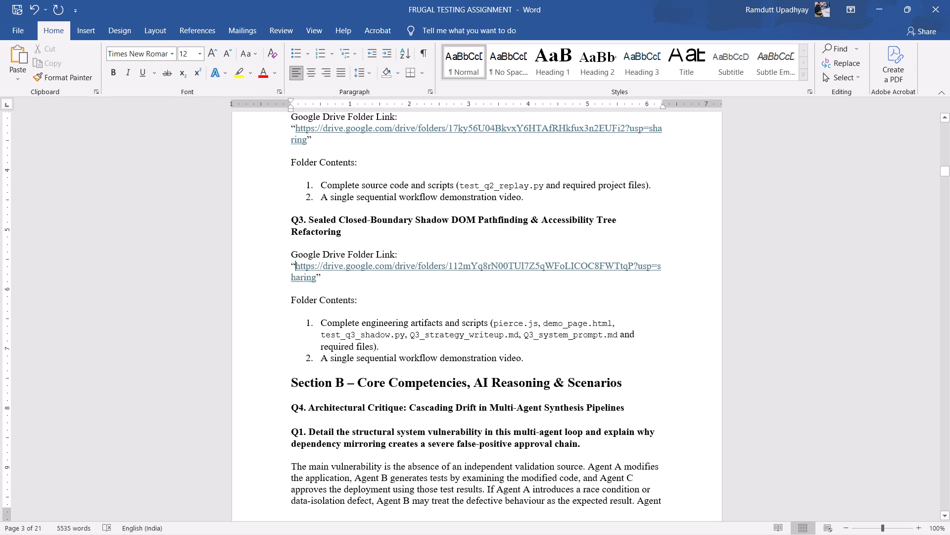
Review the rest of the assignment from Section B to Q23, checking the Q22 profile, portfolio and project links.
{"action": "scroll", "coordinate": [344, 291], "scroll_direction": "down", "scroll_amount": 1}
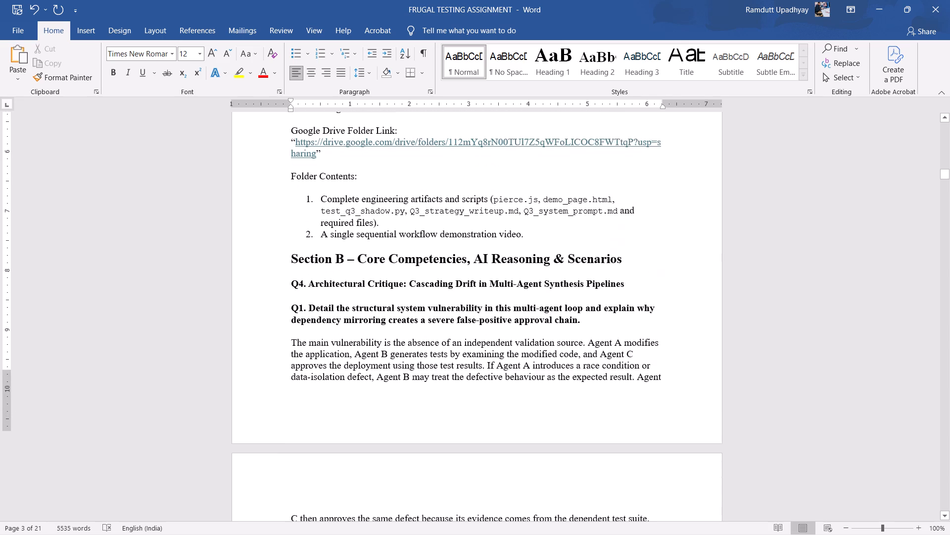
{"action": "scroll", "coordinate": [344, 291], "scroll_direction": "down", "scroll_amount": 12}
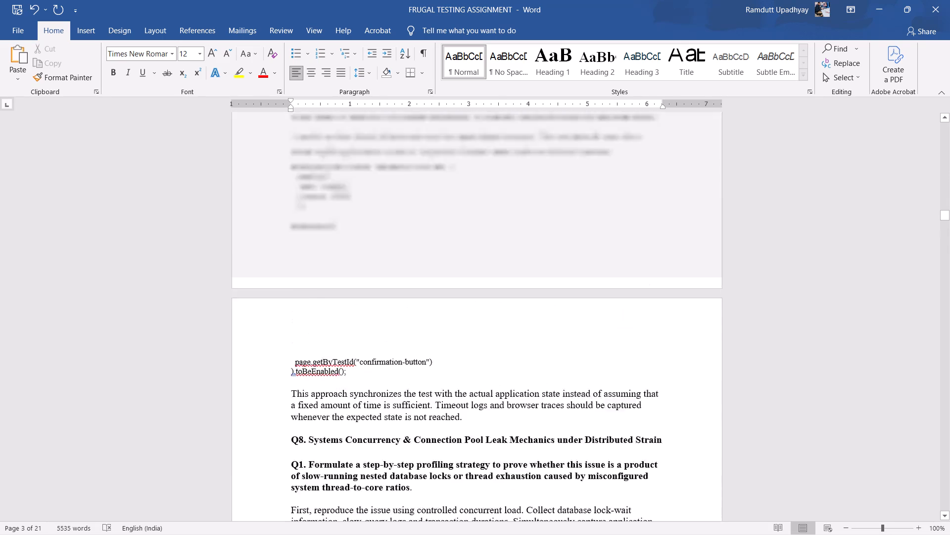
{"action": "scroll", "coordinate": [344, 291], "scroll_direction": "down", "scroll_amount": 13}
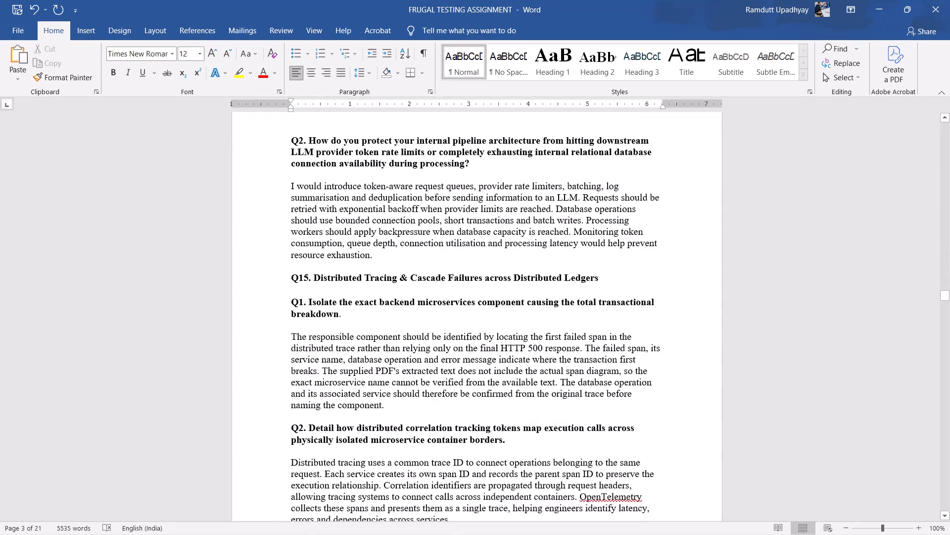
{"action": "scroll", "coordinate": [344, 291], "scroll_direction": "down", "scroll_amount": 13}
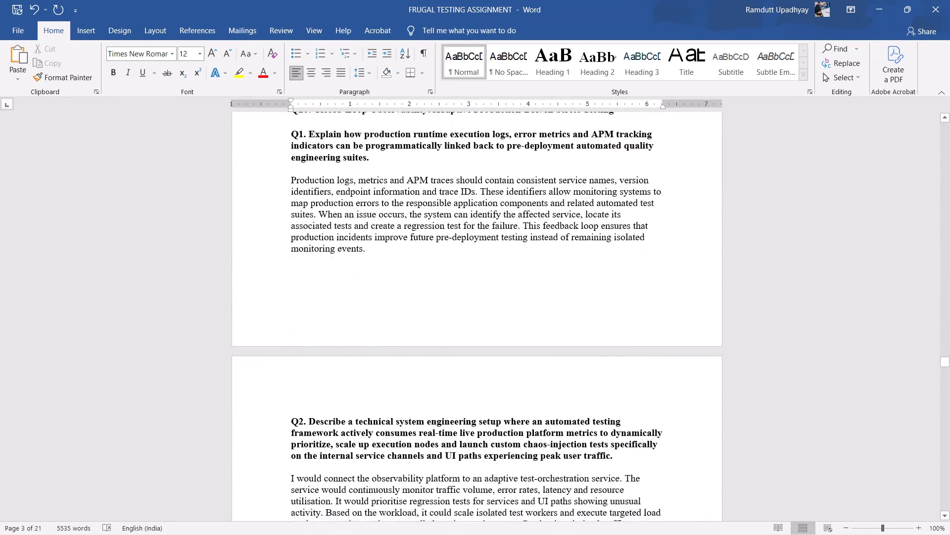
{"action": "scroll", "coordinate": [344, 291], "scroll_direction": "down", "scroll_amount": 9}
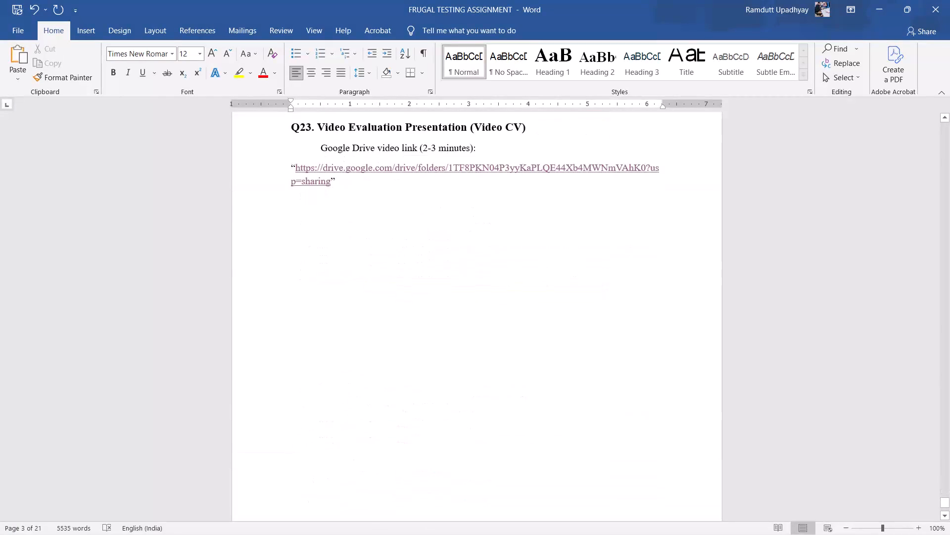
{"action": "scroll", "coordinate": [344, 291], "scroll_direction": "up", "scroll_amount": 10}
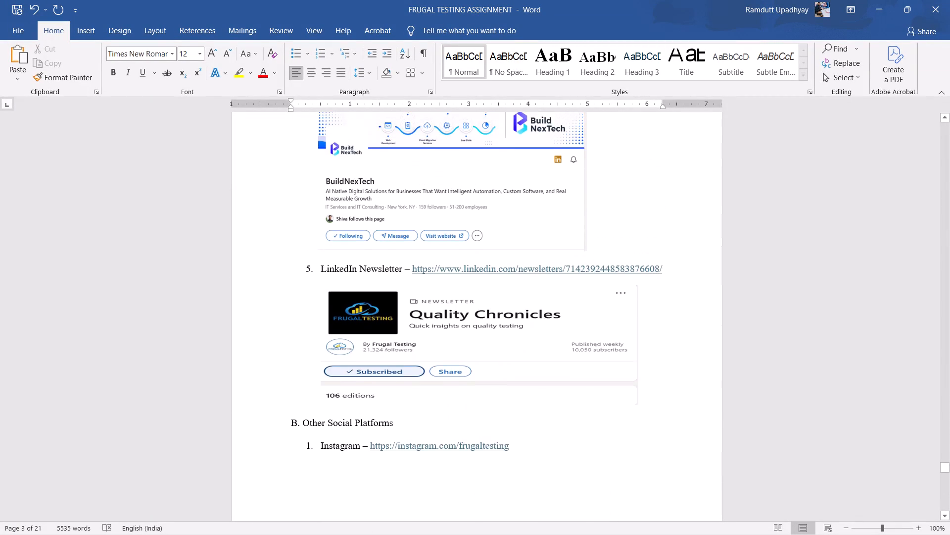
{"action": "scroll", "coordinate": [344, 291], "scroll_direction": "up", "scroll_amount": 7}
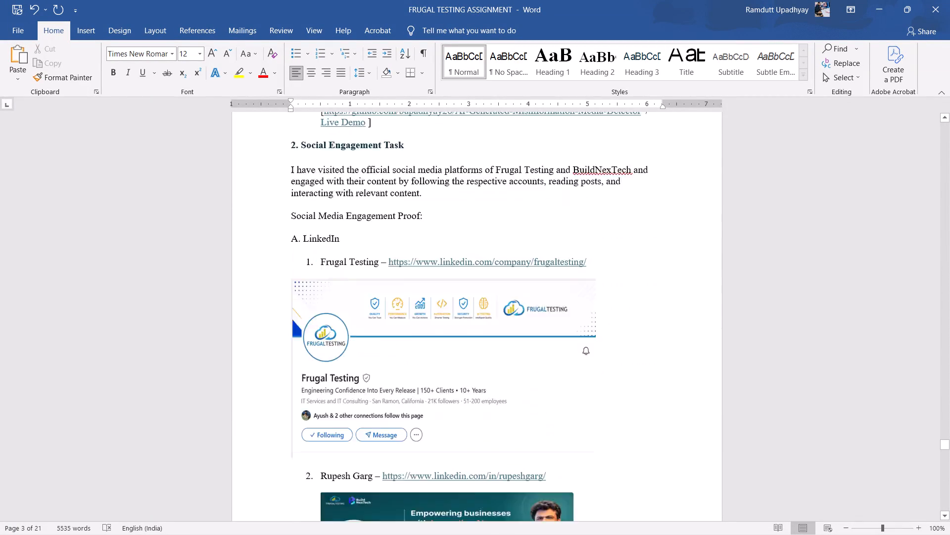
{"action": "scroll", "coordinate": [344, 291], "scroll_direction": "up", "scroll_amount": 4}
{"action": "scroll", "coordinate": [344, 291], "scroll_direction": "down", "scroll_amount": 1}
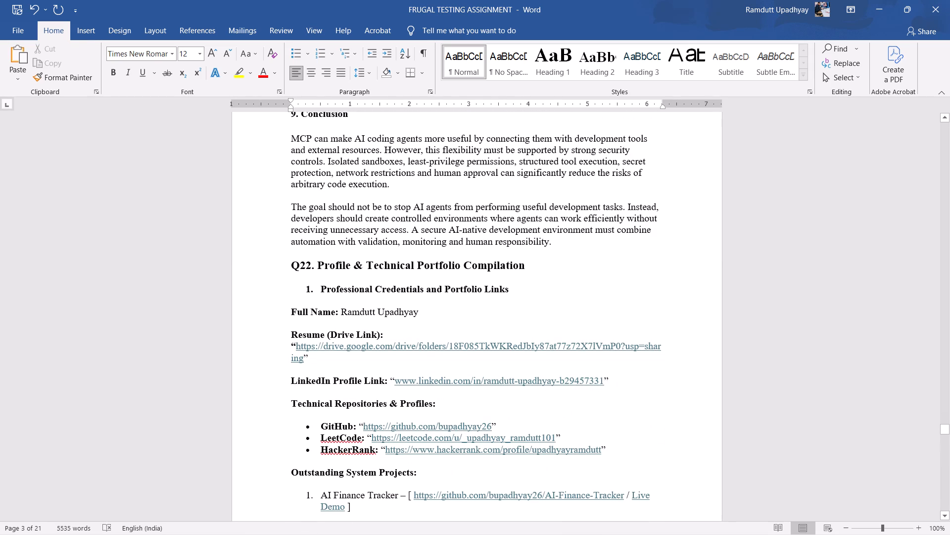
{"action": "scroll", "coordinate": [344, 291], "scroll_direction": "down", "scroll_amount": 1}
{"action": "scroll", "coordinate": [199, 404], "scroll_direction": "down", "scroll_amount": 1}
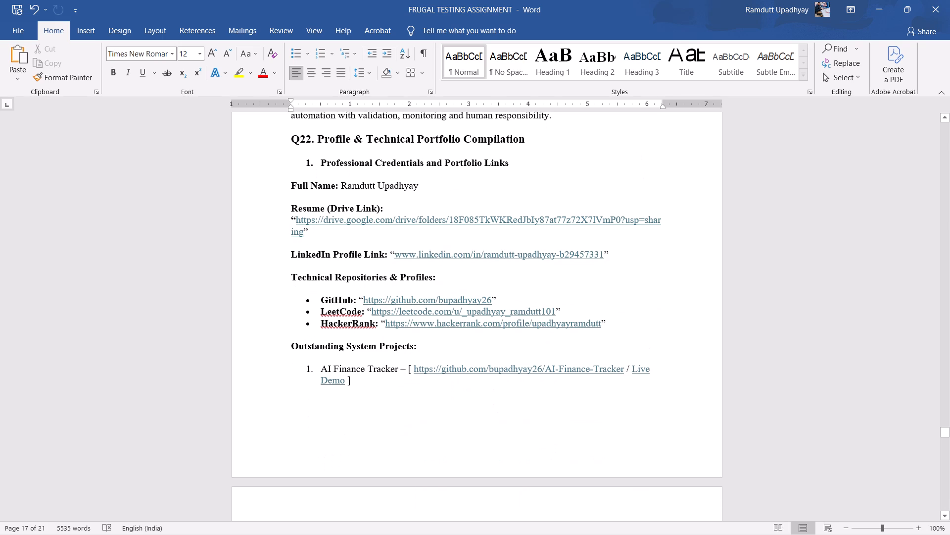
{"action": "scroll", "coordinate": [199, 404], "scroll_direction": "down", "scroll_amount": 2}
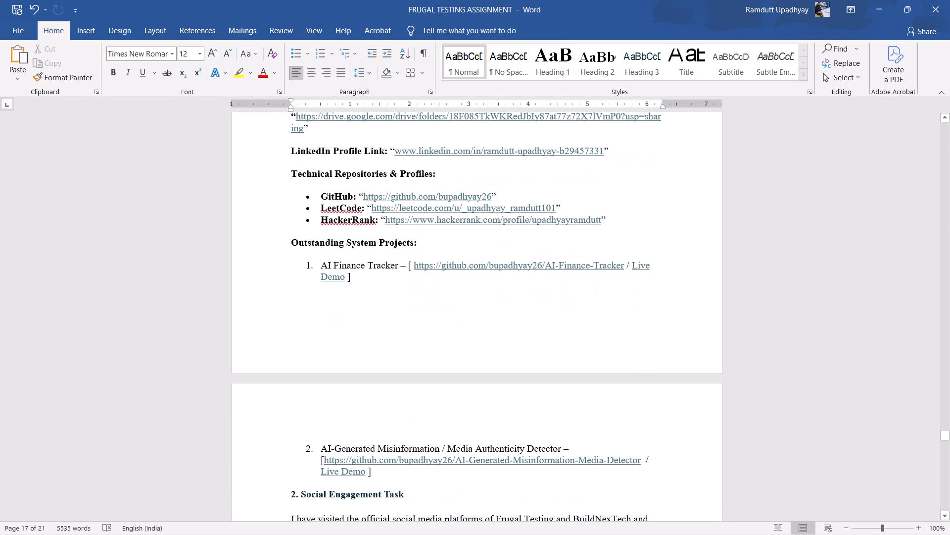
{"action": "scroll", "coordinate": [199, 404], "scroll_direction": "down", "scroll_amount": 1}
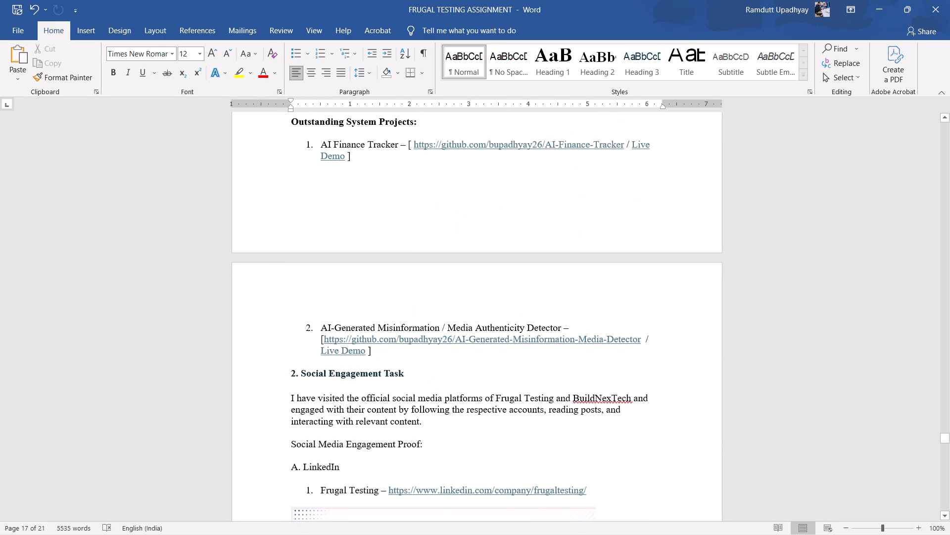
{"action": "scroll", "coordinate": [199, 404], "scroll_direction": "right", "scroll_amount": 1}
Set the font colour of the "2. Social Engagement Task" heading to Automatic.
{"action": "scroll", "coordinate": [199, 404], "scroll_direction": "down", "scroll_amount": 1}
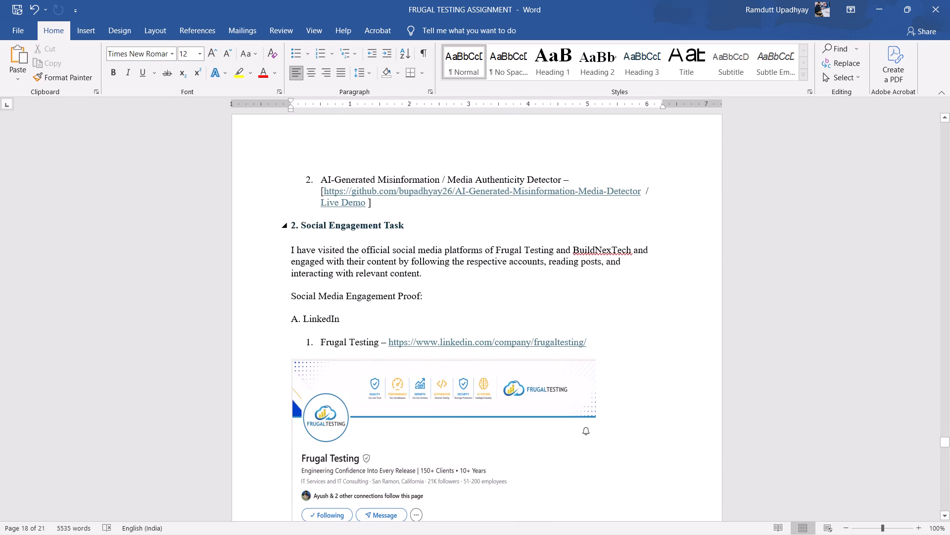
{"action": "left_click_drag", "start_coordinate": [292, 223], "coordinate": [401, 228]}
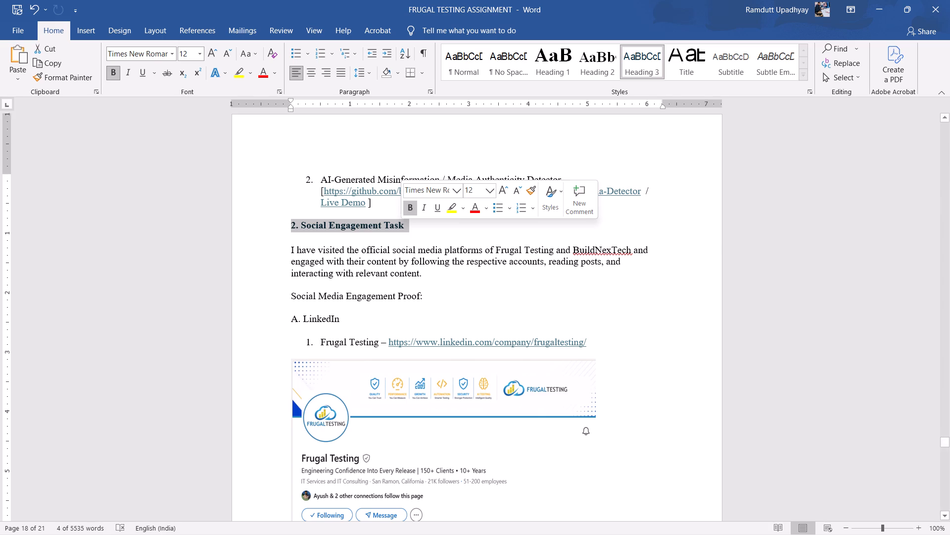
{"action": "left_click", "coordinate": [274, 72]}
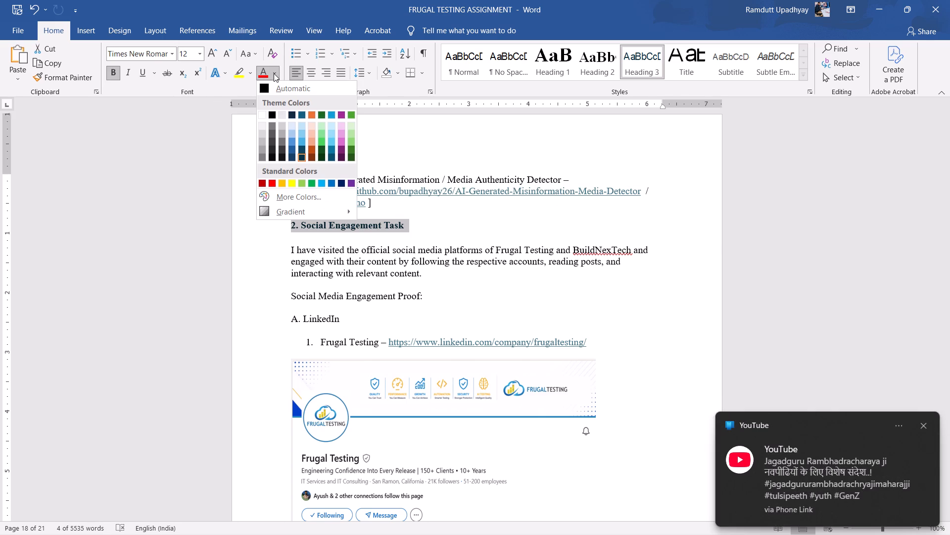
{"action": "left_click", "coordinate": [264, 86]}
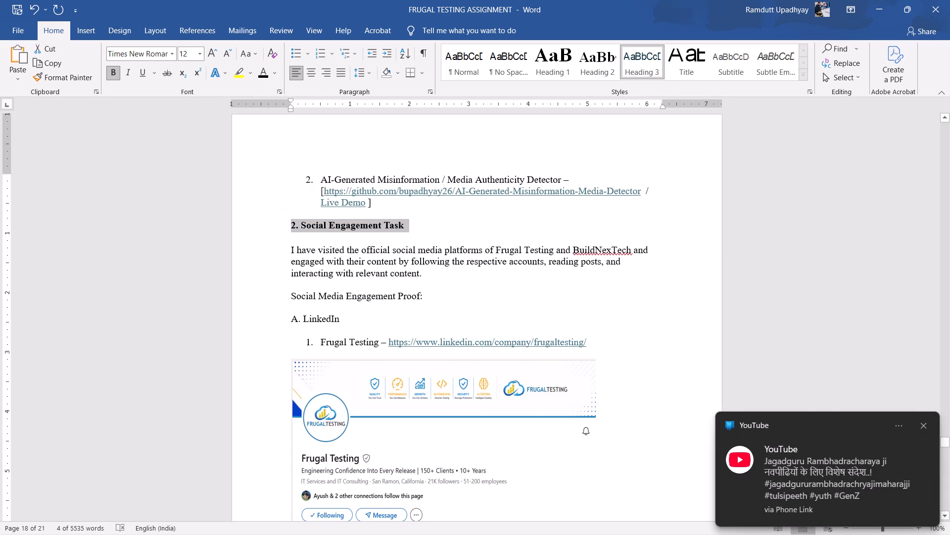
Apply the automatic font colour and bold to the "Social Media Engagement Proof:" line under the Social Engagement Task heading.
{"action": "scroll", "coordinate": [270, 309], "scroll_direction": "down", "scroll_amount": 1}
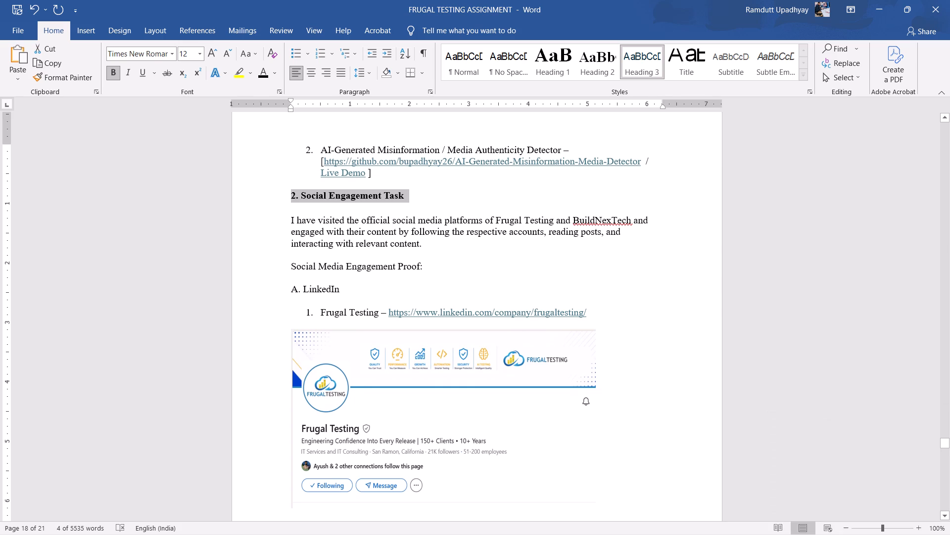
{"action": "scroll", "coordinate": [304, 314], "scroll_direction": "up", "scroll_amount": 10}
{"action": "scroll", "coordinate": [294, 300], "scroll_direction": "down", "scroll_amount": 6}
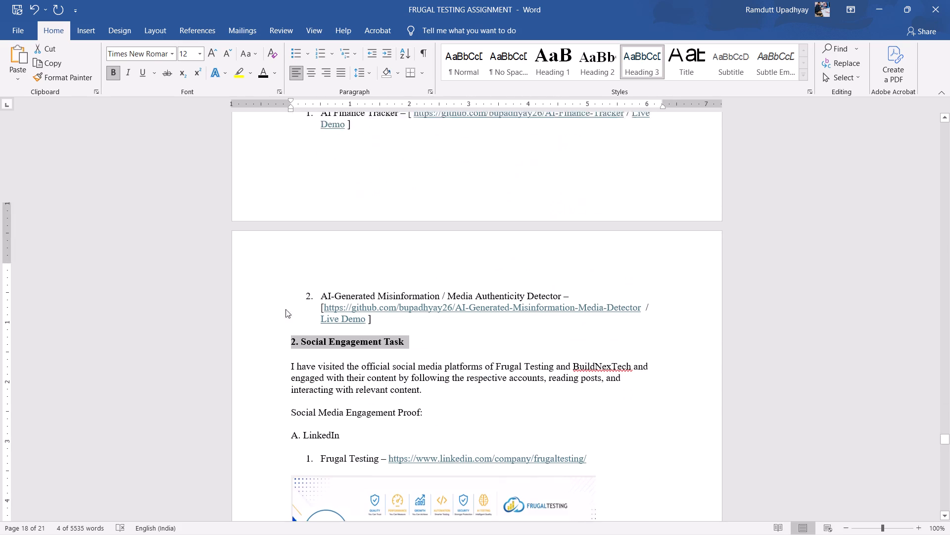
{"action": "left_click_drag", "start_coordinate": [289, 386], "coordinate": [438, 383]}
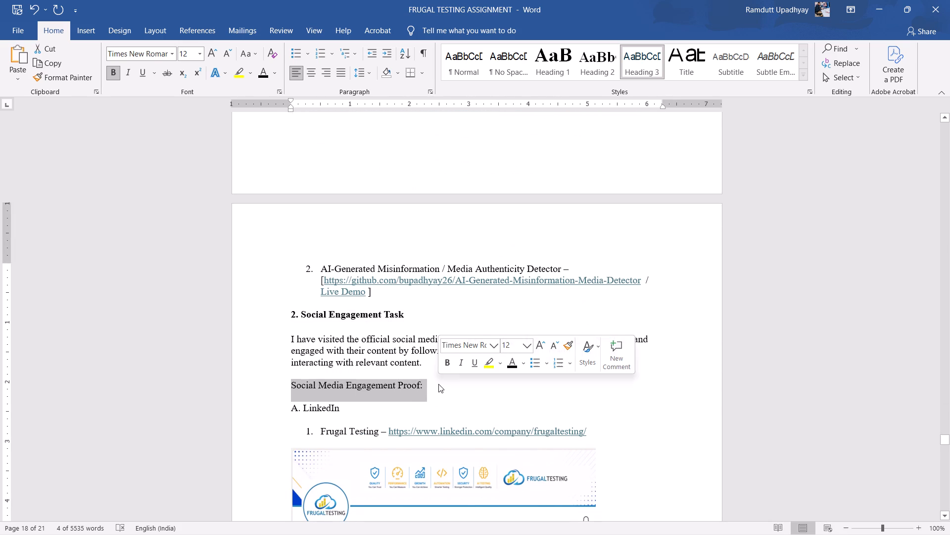
{"action": "left_click", "coordinate": [507, 363]}
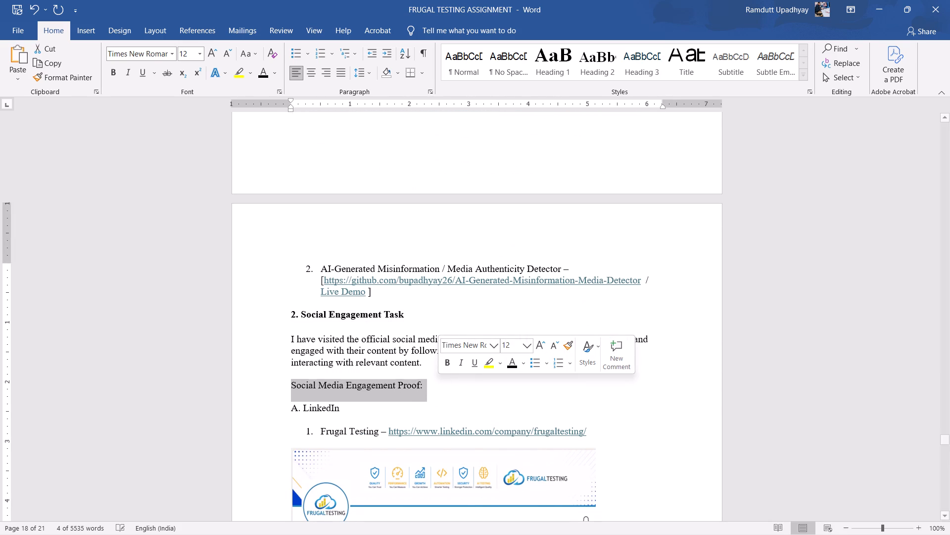
{"action": "left_click", "coordinate": [446, 367]}
{"action": "left_click", "coordinate": [249, 391]}
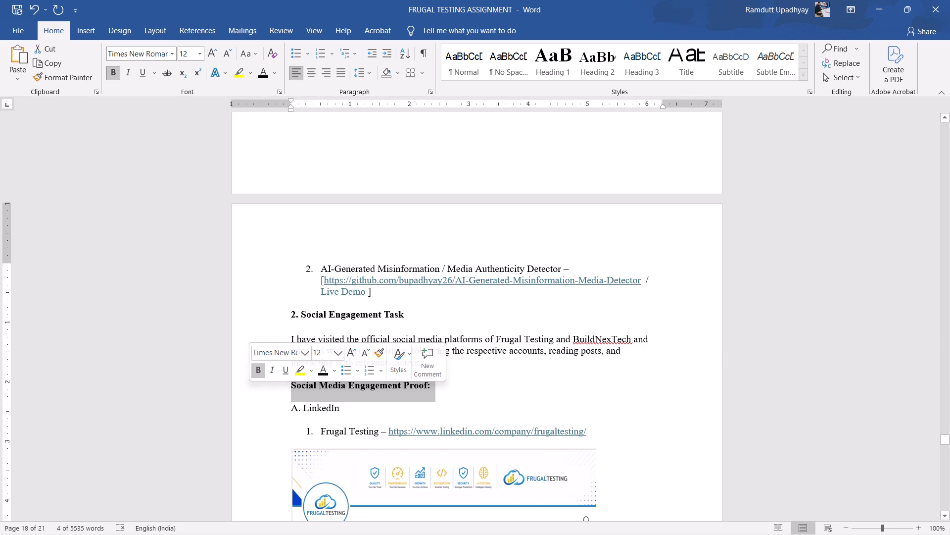
Examine the social media engagement links and screenshots through the official websites and the Q23 video link at the document's end.
{"action": "scroll", "coordinate": [584, 387], "scroll_direction": "down", "scroll_amount": 17}
{"action": "scroll", "coordinate": [557, 415], "scroll_direction": "down", "scroll_amount": 6}
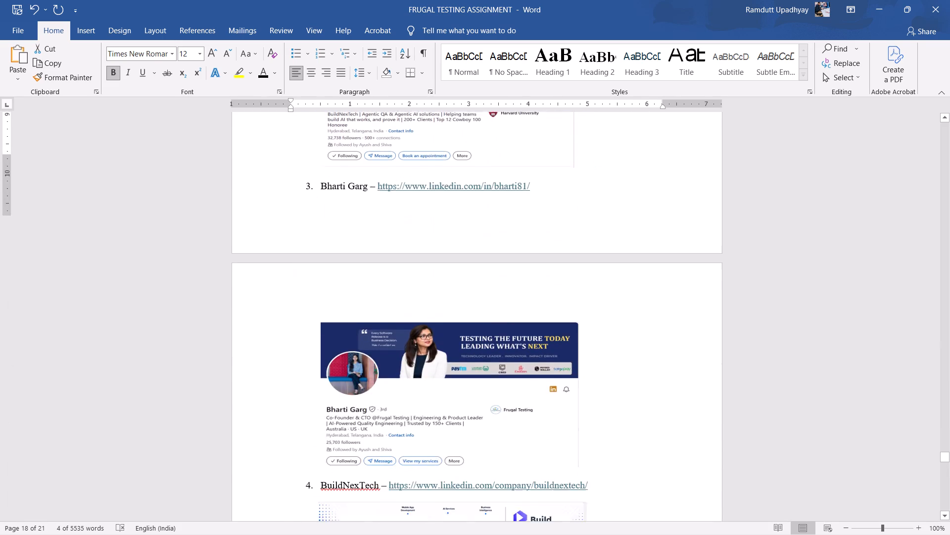
{"action": "scroll", "coordinate": [557, 415], "scroll_direction": "down", "scroll_amount": 19}
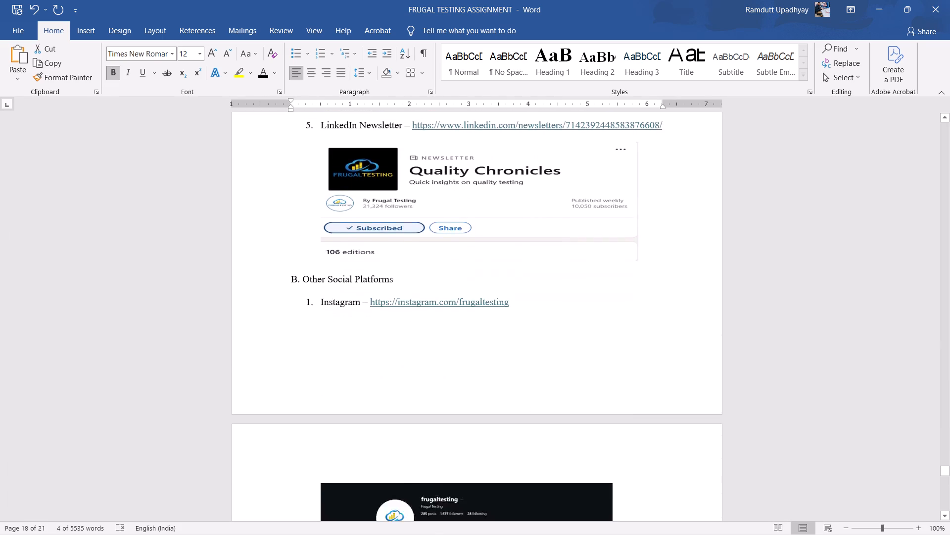
{"action": "scroll", "coordinate": [557, 416], "scroll_direction": "down", "scroll_amount": 17}
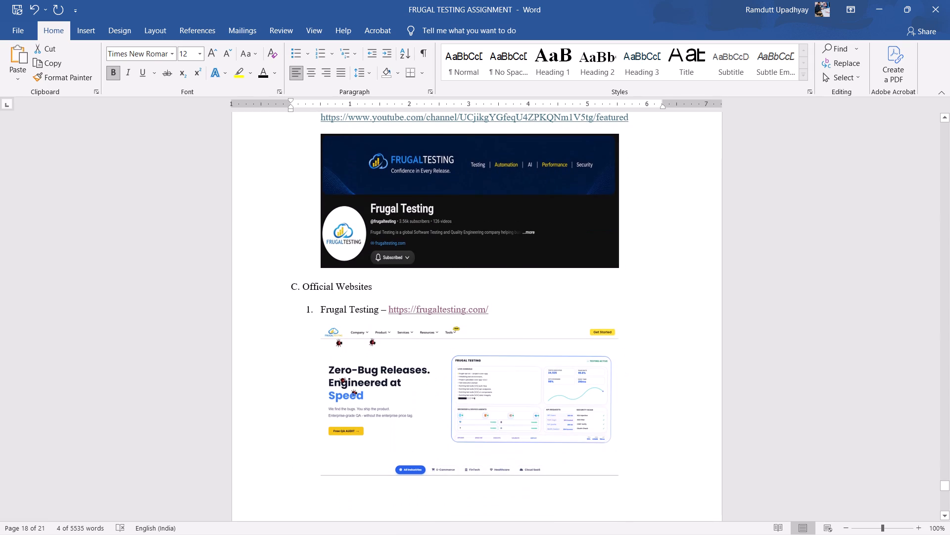
{"action": "scroll", "coordinate": [557, 416], "scroll_direction": "down", "scroll_amount": 15}
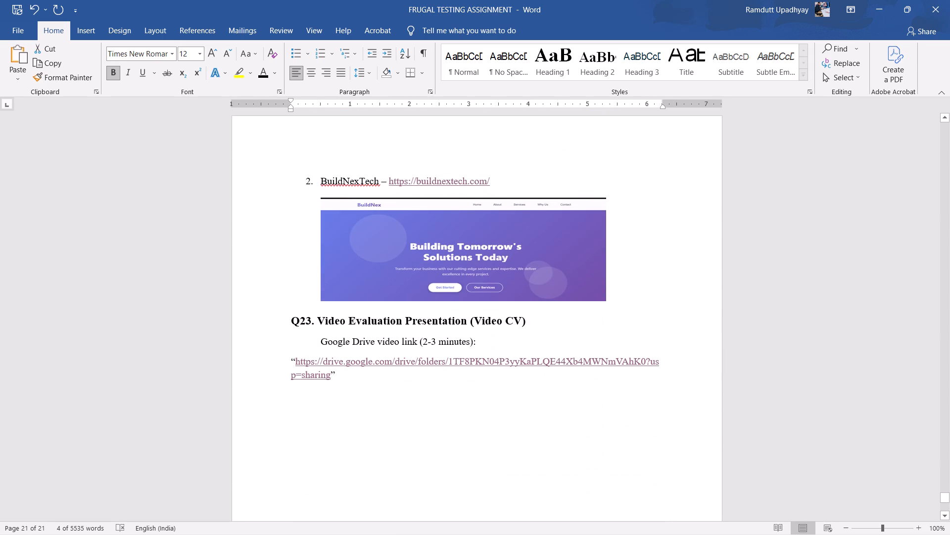
Review the assignment backwards from Q23 through the social engagement, Q22 and earlier answers to Section 0.
{"action": "scroll", "coordinate": [423, 417], "scroll_direction": "up", "scroll_amount": 18}
{"action": "scroll", "coordinate": [386, 396], "scroll_direction": "up", "scroll_amount": 2}
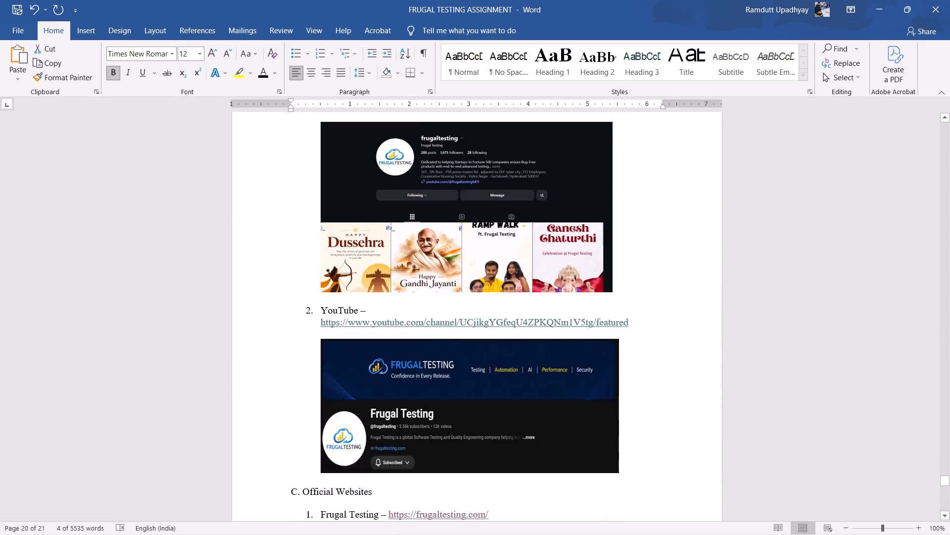
{"action": "scroll", "coordinate": [384, 398], "scroll_direction": "up", "scroll_amount": 13}
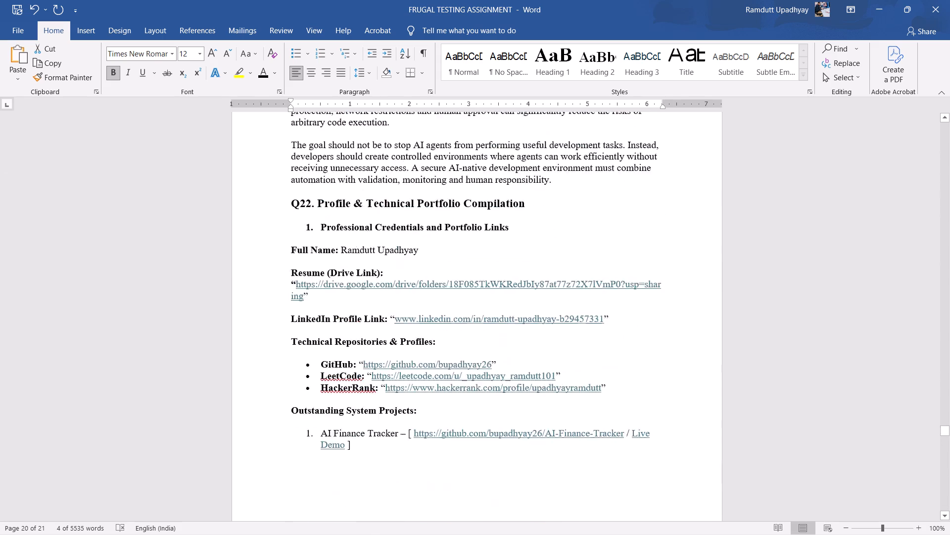
{"action": "scroll", "coordinate": [366, 412], "scroll_direction": "up", "scroll_amount": 2}
{"action": "scroll", "coordinate": [364, 412], "scroll_direction": "down", "scroll_amount": 1, "text": "ctrl"}
{"action": "scroll", "coordinate": [364, 412], "scroll_direction": "up", "scroll_amount": 1, "text": "ctrl"}
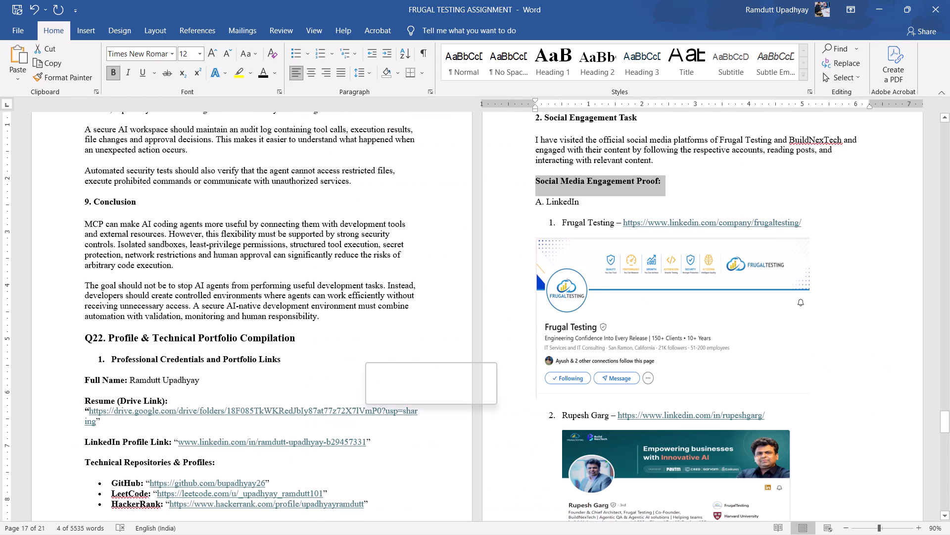
{"action": "scroll", "coordinate": [363, 411], "scroll_direction": "right", "scroll_amount": 1}
{"action": "scroll", "coordinate": [369, 412], "scroll_direction": "up", "scroll_amount": 2, "text": "ctrl"}
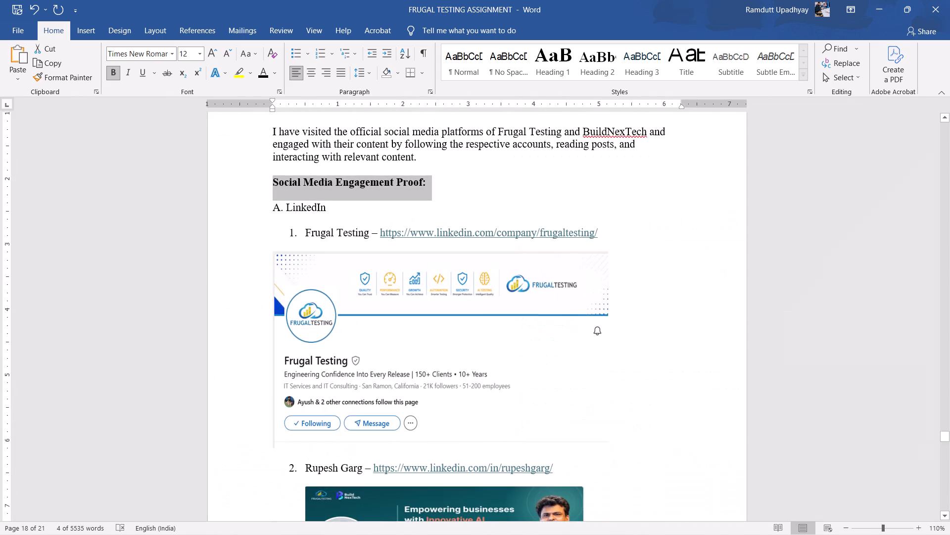
{"action": "scroll", "coordinate": [369, 412], "scroll_direction": "up", "scroll_amount": 3}
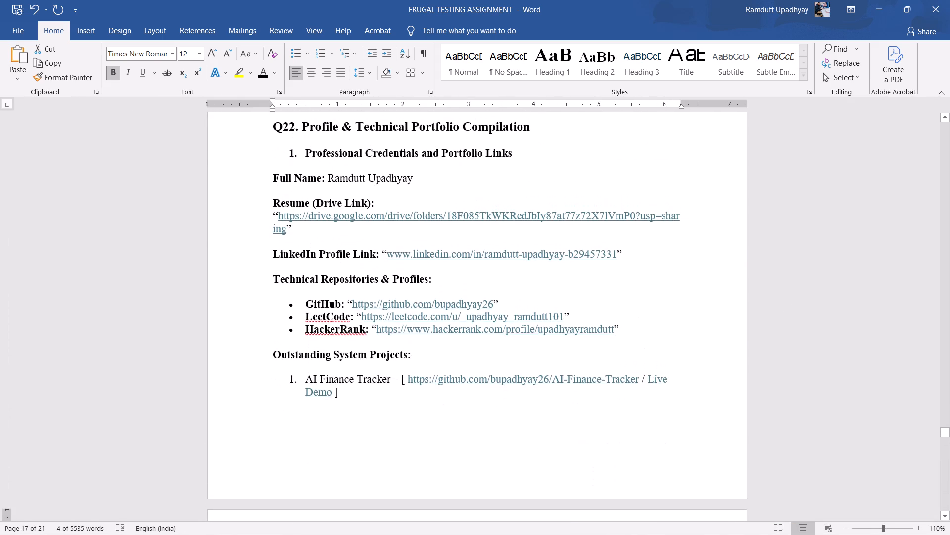
{"action": "scroll", "coordinate": [369, 412], "scroll_direction": "down", "scroll_amount": 2, "text": "ctrl"}
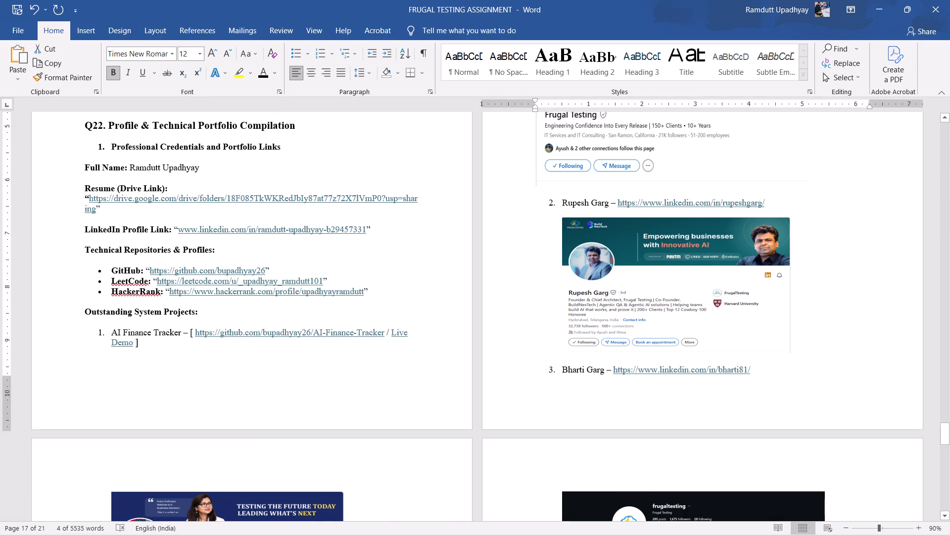
{"action": "scroll", "coordinate": [381, 417], "scroll_direction": "up", "scroll_amount": 1, "text": "ctrl"}
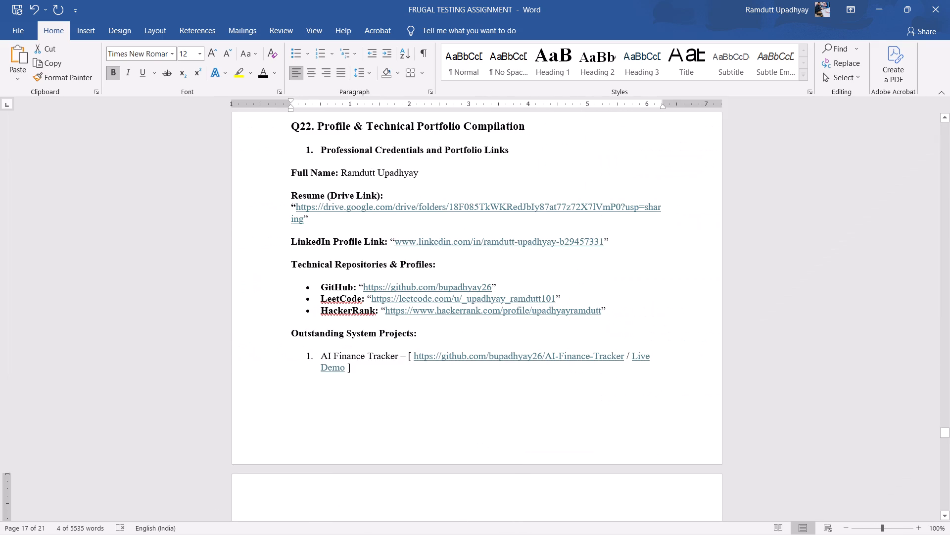
{"action": "scroll", "coordinate": [381, 417], "scroll_direction": "up", "scroll_amount": 7}
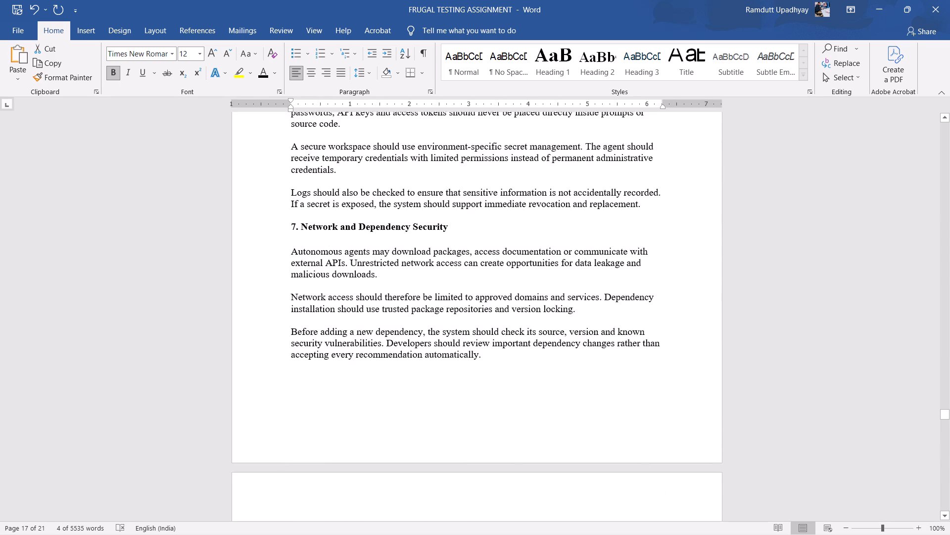
{"action": "scroll", "coordinate": [381, 417], "scroll_direction": "up", "scroll_amount": 2}
{"action": "scroll", "coordinate": [381, 417], "scroll_direction": "down", "scroll_amount": 1, "text": "ctrl"}
{"action": "scroll", "coordinate": [381, 417], "scroll_direction": "up", "scroll_amount": 1, "text": "ctrl"}
{"action": "scroll", "coordinate": [381, 417], "scroll_direction": "down", "scroll_amount": 1, "text": "ctrl"}
{"action": "scroll", "coordinate": [381, 417], "scroll_direction": "up", "scroll_amount": 1, "text": "ctrl"}
{"action": "scroll", "coordinate": [381, 417], "scroll_direction": "right", "scroll_amount": 1}
{"action": "scroll", "coordinate": [381, 417], "scroll_direction": "up", "scroll_amount": 3, "text": "ctrl"}
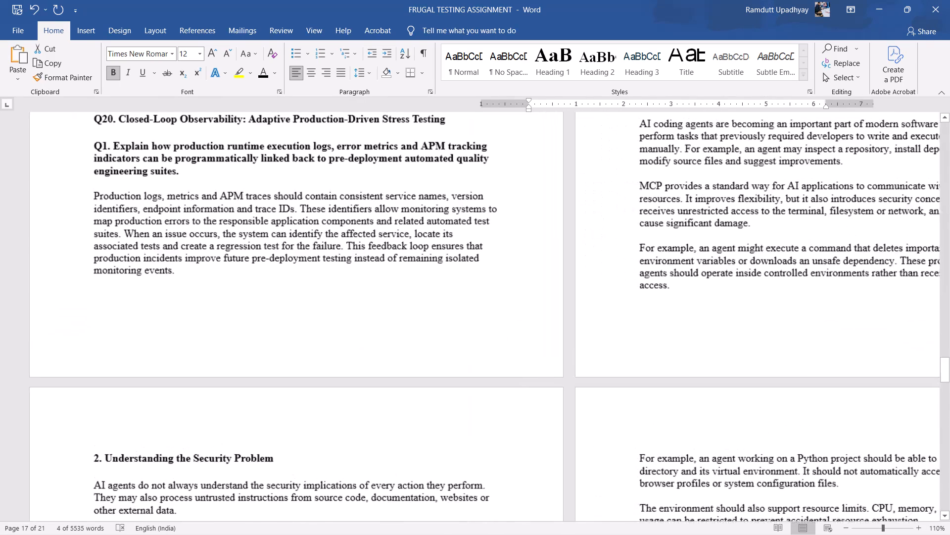
{"action": "scroll", "coordinate": [381, 417], "scroll_direction": "up", "scroll_amount": 15}
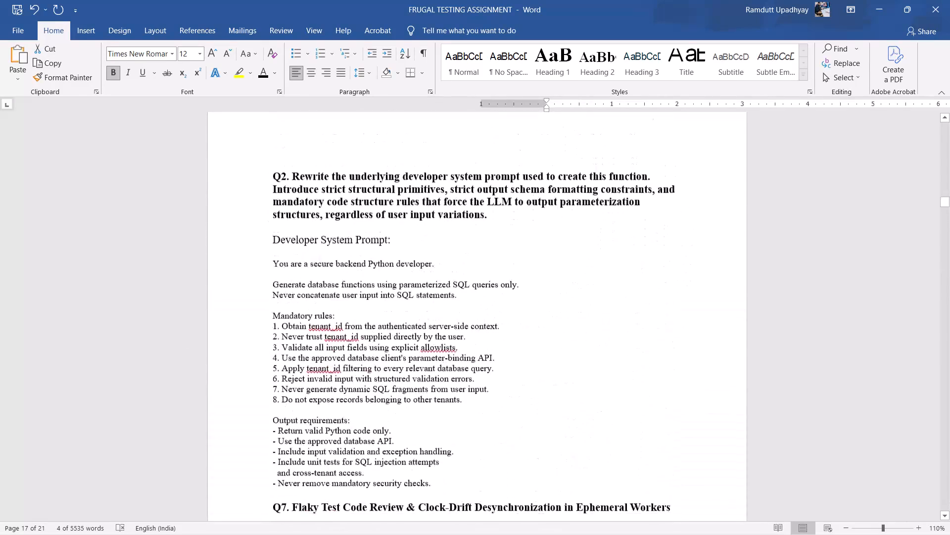
{"action": "scroll", "coordinate": [381, 417], "scroll_direction": "up", "scroll_amount": 12}
{"action": "scroll", "coordinate": [381, 417], "scroll_direction": "down", "scroll_amount": 4}
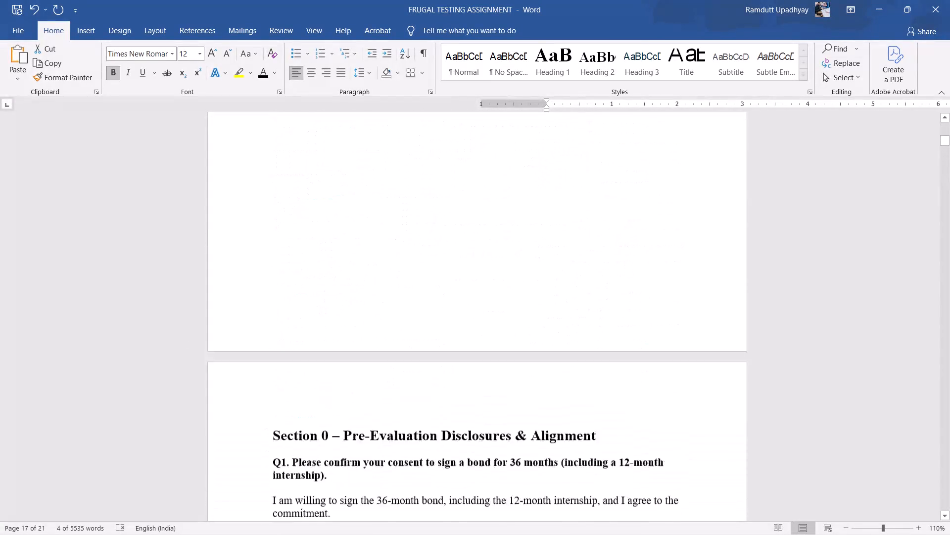
Open the Q2 Google Drive folder link in Section A to check its contents, and close its browser tab.
{"action": "scroll", "coordinate": [381, 417], "scroll_direction": "down", "scroll_amount": 6}
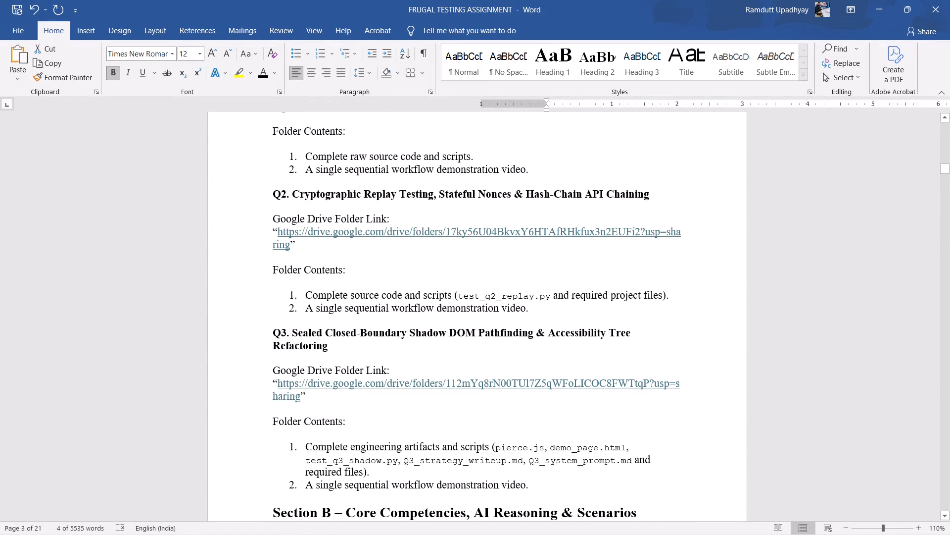
{"action": "left_click", "coordinate": [462, 230], "text": "ctrl"}
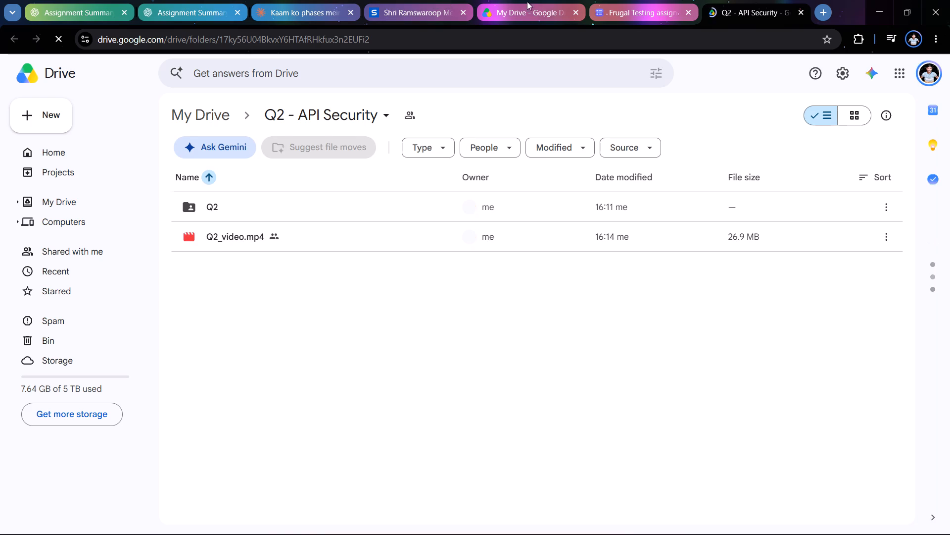
{"action": "left_click", "coordinate": [800, 12]}
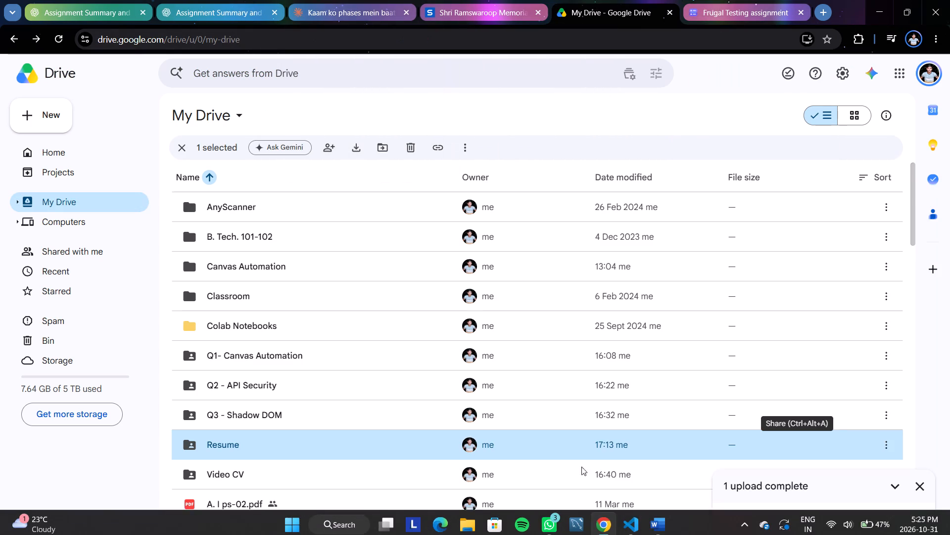
Close the "Kaam ko phases" tab and one of the two "Assignment Summary and Steps" tabs in the browser.
{"action": "left_click", "coordinate": [407, 13]}
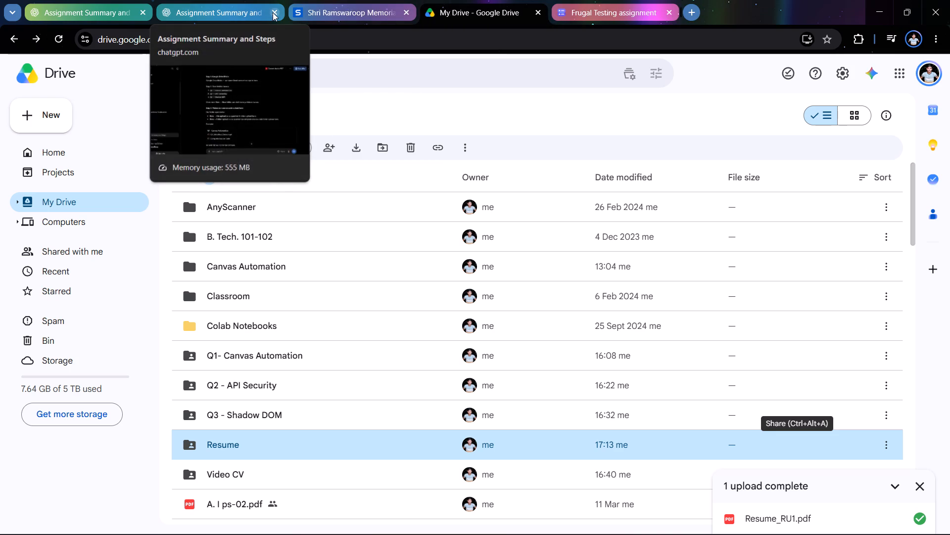
{"action": "left_click", "coordinate": [142, 10]}
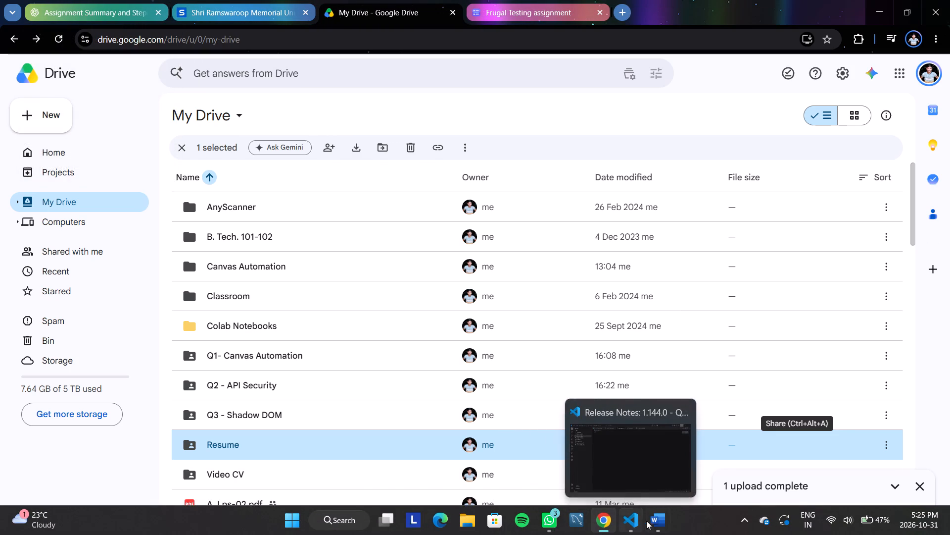
Return to Word and open the Q1 Google Drive folder link in Section A to check its contents, closing its tab.
{"action": "left_click", "coordinate": [653, 520]}
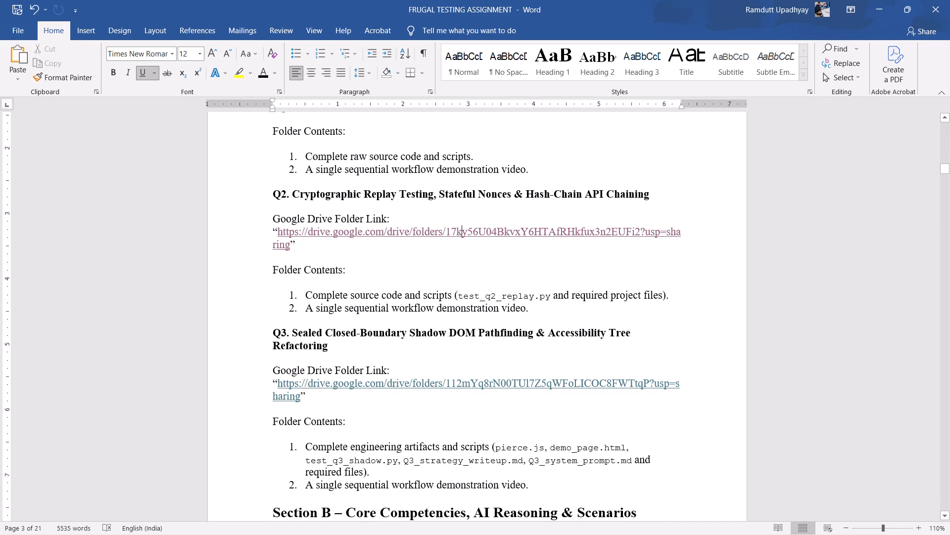
{"action": "scroll", "coordinate": [306, 287], "scroll_direction": "up", "scroll_amount": 3}
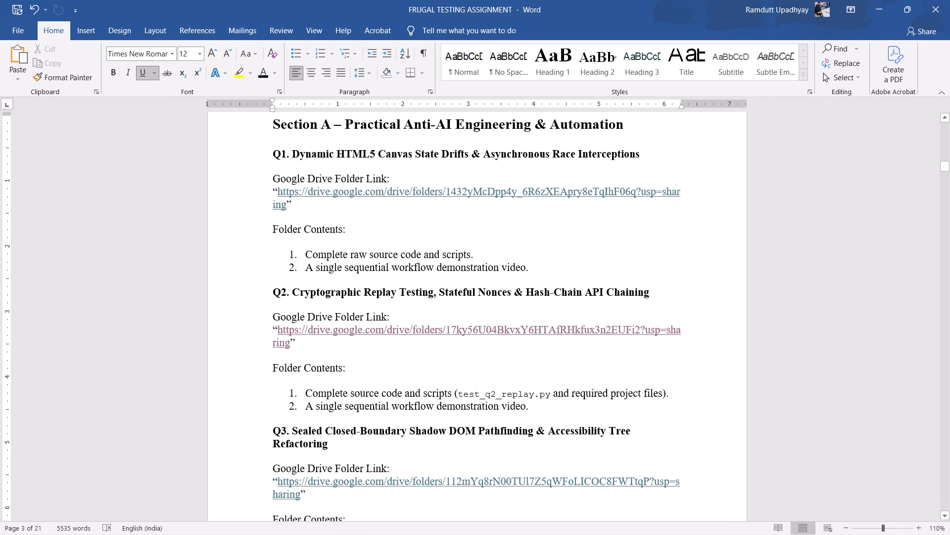
{"action": "left_click", "coordinate": [549, 192], "text": "ctrl"}
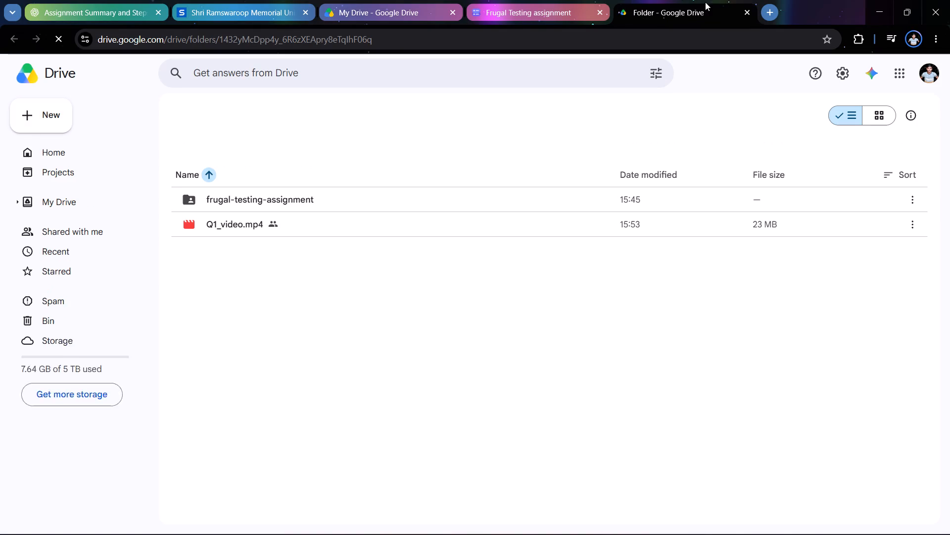
{"action": "left_click", "coordinate": [745, 14]}
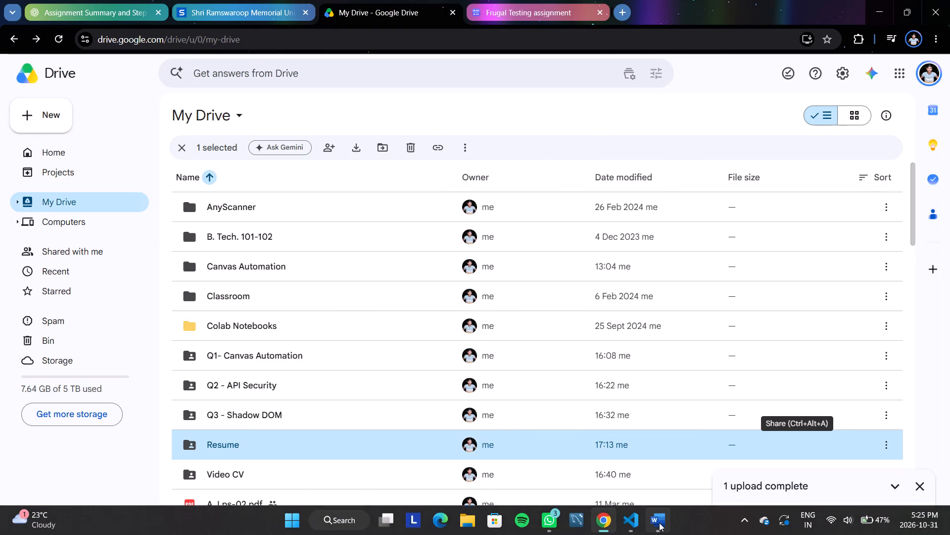
Switch back to Word and save the assignment document.
{"action": "left_click", "coordinate": [659, 521]}
{"action": "key", "text": "ctrl+s"}
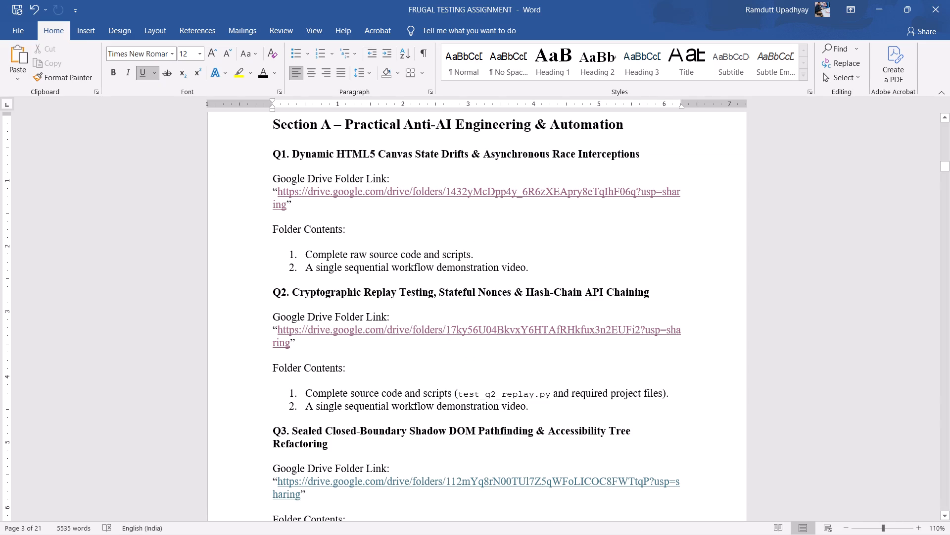
{"action": "left_click", "coordinate": [289, 366]}
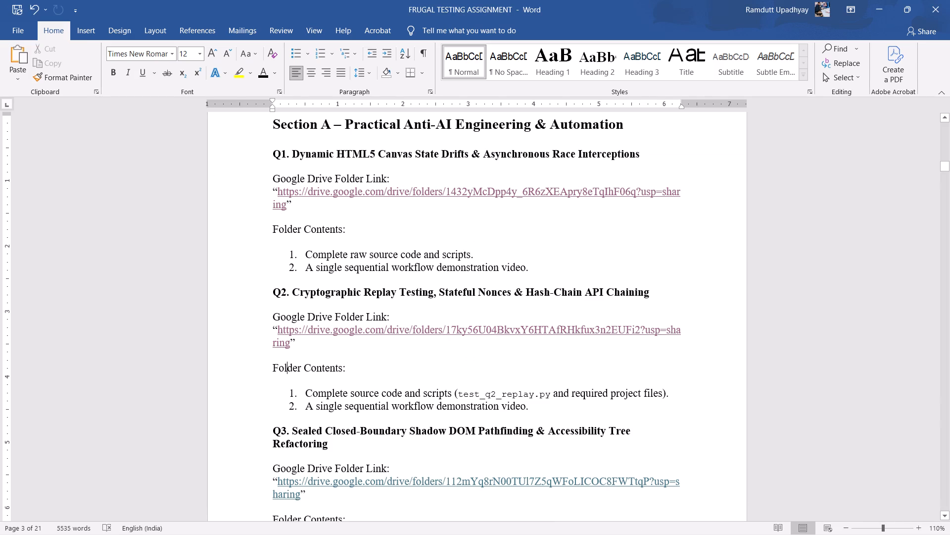
{"action": "key", "text": "ctrl+s"}
{"action": "key", "text": "ctrl+s"}
Examine the Section A questions with their Drive links and folder contents, and the Section 0 answers.
{"action": "scroll", "coordinate": [307, 346], "scroll_direction": "down", "scroll_amount": 1}
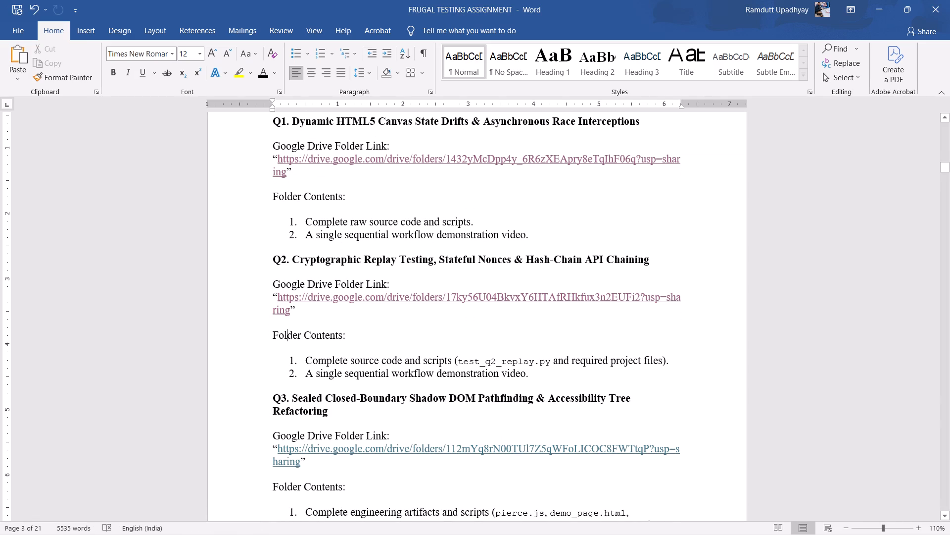
{"action": "scroll", "coordinate": [353, 356], "scroll_direction": "down", "scroll_amount": 4}
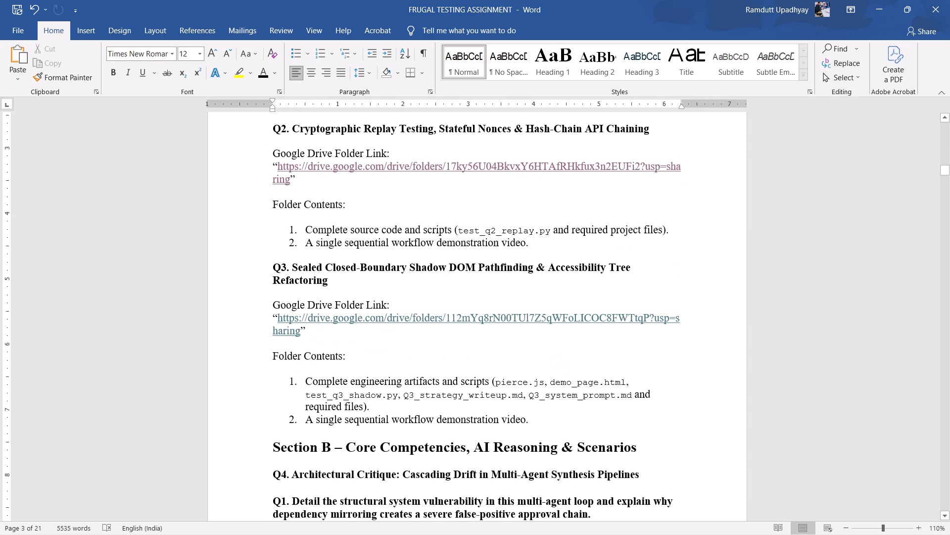
{"action": "scroll", "coordinate": [354, 354], "scroll_direction": "down", "scroll_amount": 2}
{"action": "scroll", "coordinate": [366, 334], "scroll_direction": "up", "scroll_amount": 7}
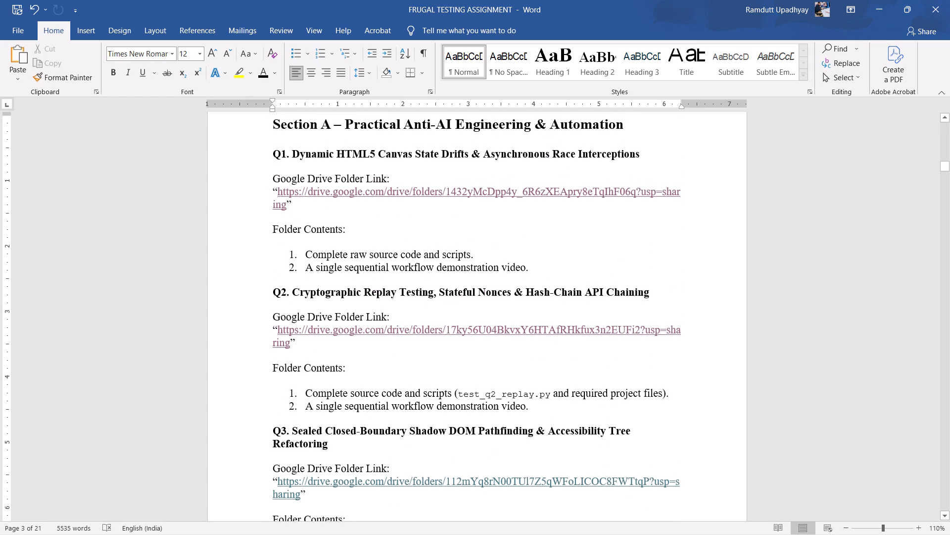
{"action": "scroll", "coordinate": [352, 346], "scroll_direction": "up", "scroll_amount": 2}
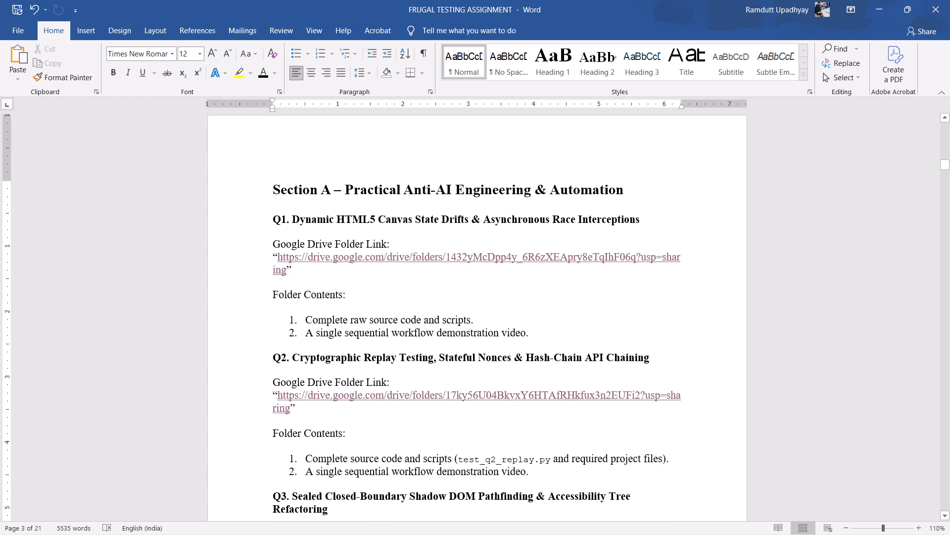
{"action": "scroll", "coordinate": [354, 348], "scroll_direction": "up", "scroll_amount": 4}
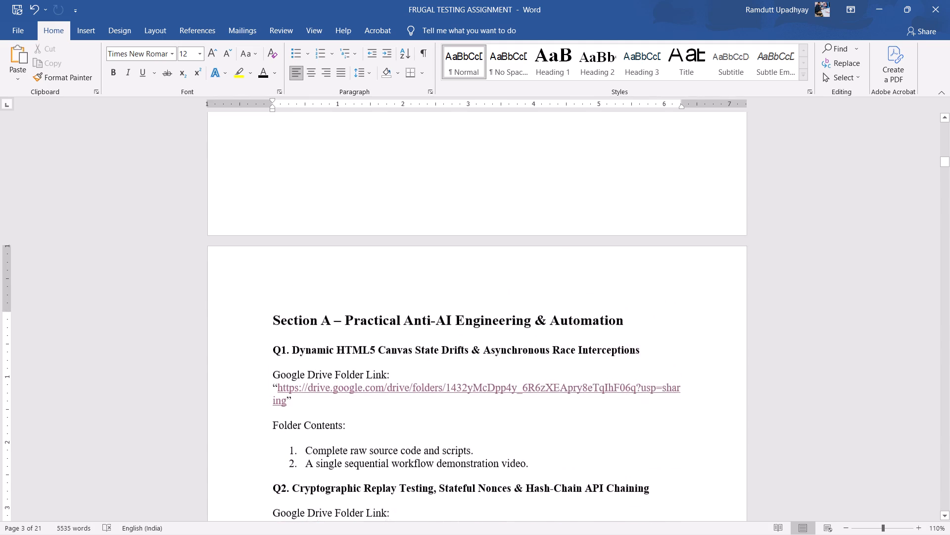
{"action": "scroll", "coordinate": [355, 349], "scroll_direction": "up", "scroll_amount": 13}
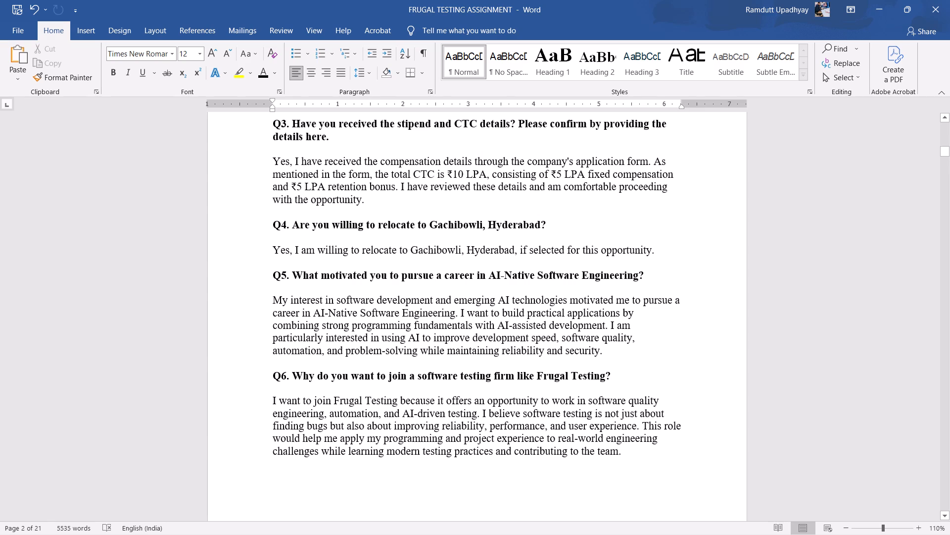
{"action": "scroll", "coordinate": [341, 298], "scroll_direction": "up", "scroll_amount": 10}
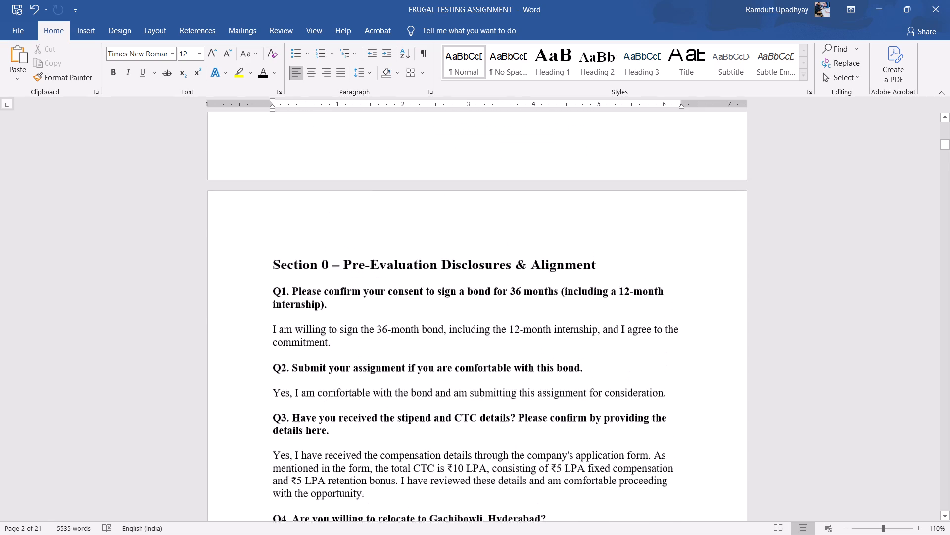
Add the text "Year – 2026-" on the cover page's B.Tech line, spaced across to sit beneath "Frugal Testing & BuildNexTech".
{"action": "scroll", "coordinate": [341, 297], "scroll_direction": "up", "scroll_amount": 19}
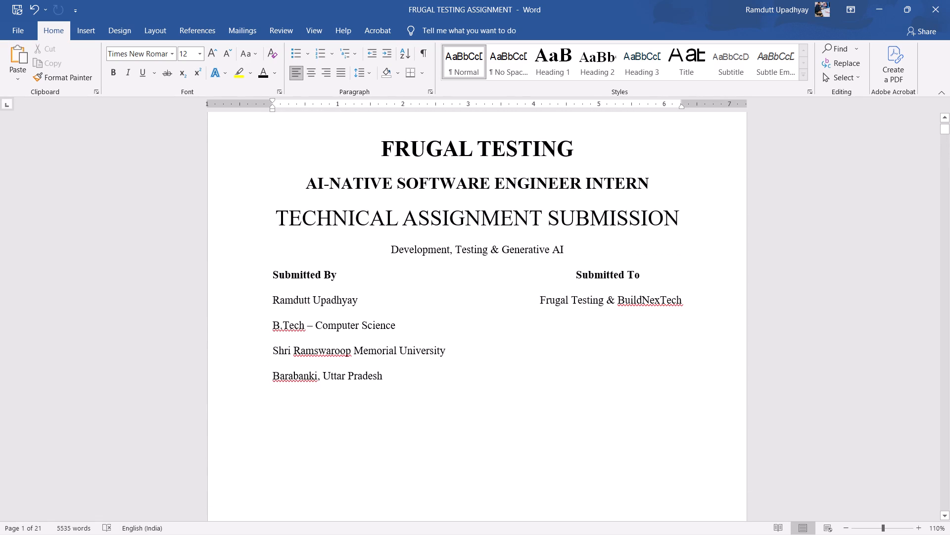
{"action": "left_click", "coordinate": [543, 315]}
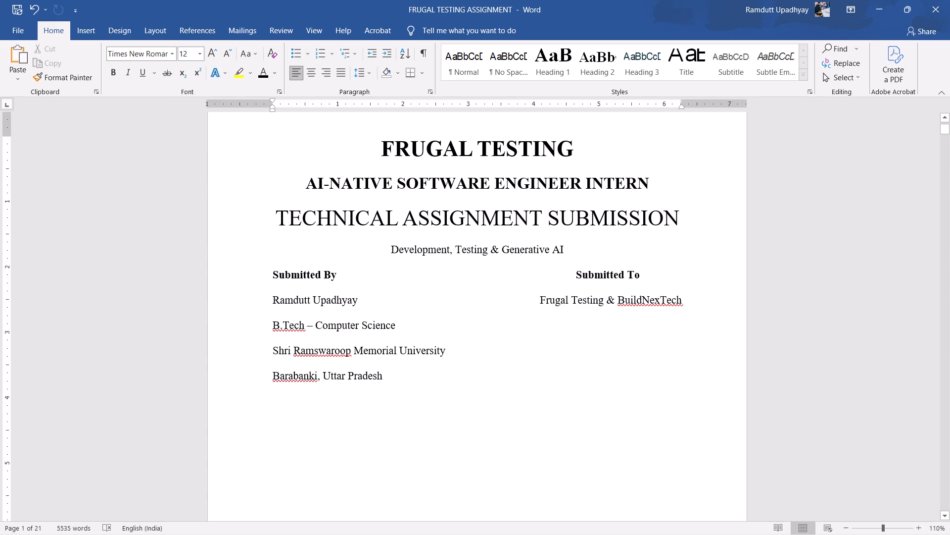
{"action": "left_click", "coordinate": [451, 321]}
{"action": "key", "text": "space"}
{"action": "key", "text": "space"}
{"action": "key", "text": "space"}
{"action": "key", "text": "space"}
{"action": "key", "text": "space"}
{"action": "key", "text": "space"}
{"action": "key", "text": "space"}
{"action": "key", "text": "space"}
{"action": "key", "text": "space"}
{"action": "key", "text": "space"}
{"action": "key", "text": "space"}
{"action": "key", "text": "space"}
{"action": "key", "text": "space"}
{"action": "key", "text": "space"}
{"action": "key", "text": "space"}
{"action": "key", "text": "space"}
{"action": "key", "text": "space"}
{"action": "key", "text": "space"}
{"action": "key", "text": "space"}
{"action": "key", "text": "space"}
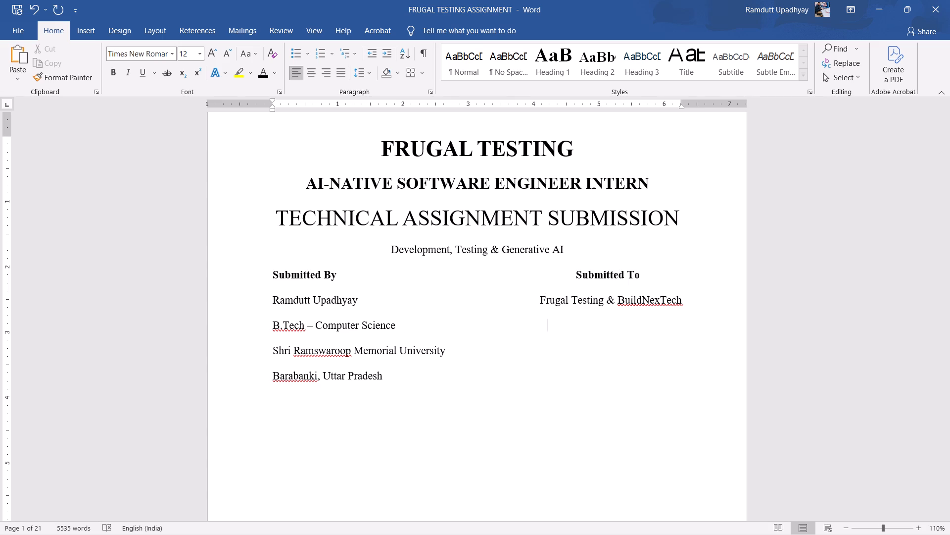
{"action": "key", "text": "BackSpace"}
{"action": "key", "text": "space"}
{"action": "type", "text": "Year"}
{"action": "key", "text": "space"}
{"action": "type", "text": "-"}
{"action": "key", "text": "space"}
{"action": "type", "text": "2026"}
{"action": "key", "text": "minus"}
Replace the dash after "Year" with a colon in the new line under Submitted To.
{"action": "key", "text": "Left"}
{"action": "key", "text": "Left"}
{"action": "key", "text": "Left"}
{"action": "key", "text": "Left"}
{"action": "key", "text": "Left"}
{"action": "key", "text": "Left"}
{"action": "key", "text": "Left"}
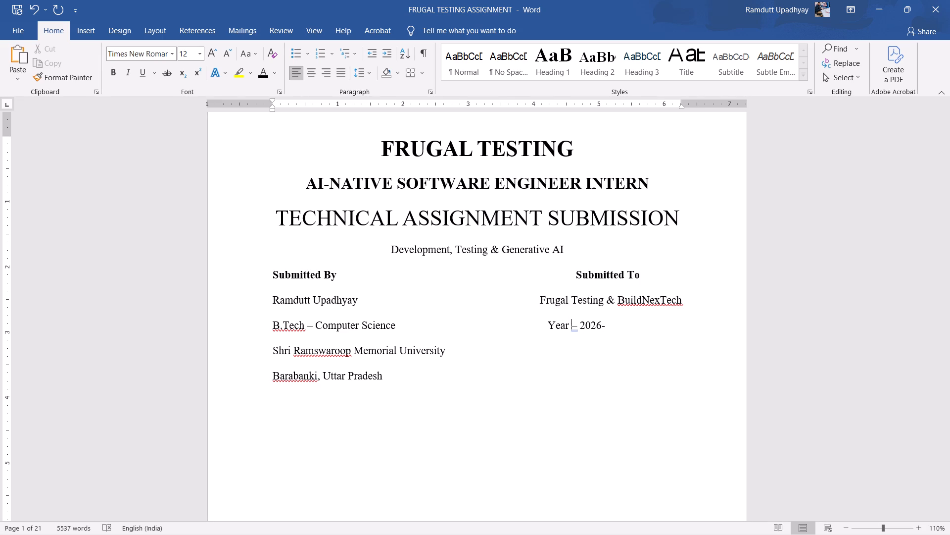
{"action": "key", "text": "Right"}
{"action": "key", "text": "BackSpace"}
{"action": "key", "text": "BackSpace"}
{"action": "key", "text": "shift+colon"}
Remove the trailing hyphen after 2026 so that the line reads "Year: 2026".
{"action": "key", "text": "Right"}
{"action": "key", "text": "Right"}
{"action": "key", "text": "Right"}
{"action": "key", "text": "Right"}
{"action": "key", "text": "Right"}
{"action": "key", "text": "Right"}
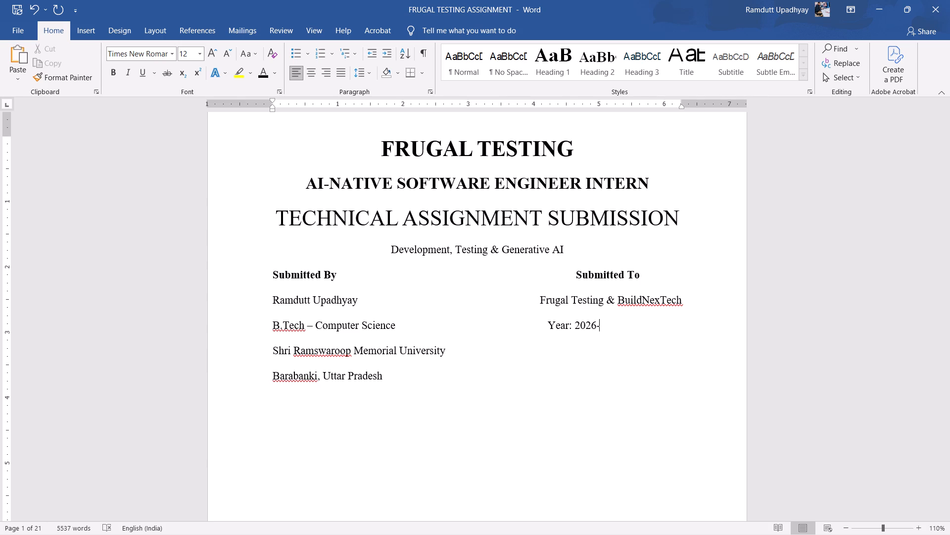
{"action": "type", "text": "27"}
{"action": "key", "text": "BackSpace"}
{"action": "key", "text": "BackSpace"}
{"action": "key", "text": "BackSpace"}
Shift "Year: 2026" along its line with leading spaces to centre it beneath "Frugal Testing & BuildNexTech".
{"action": "left_click", "coordinate": [550, 328]}
{"action": "key", "text": "space"}
{"action": "key", "text": "space"}
{"action": "key", "text": "space"}
{"action": "key", "text": "space"}
{"action": "key", "text": "space"}
{"action": "key", "text": "space"}
{"action": "key", "text": "space"}
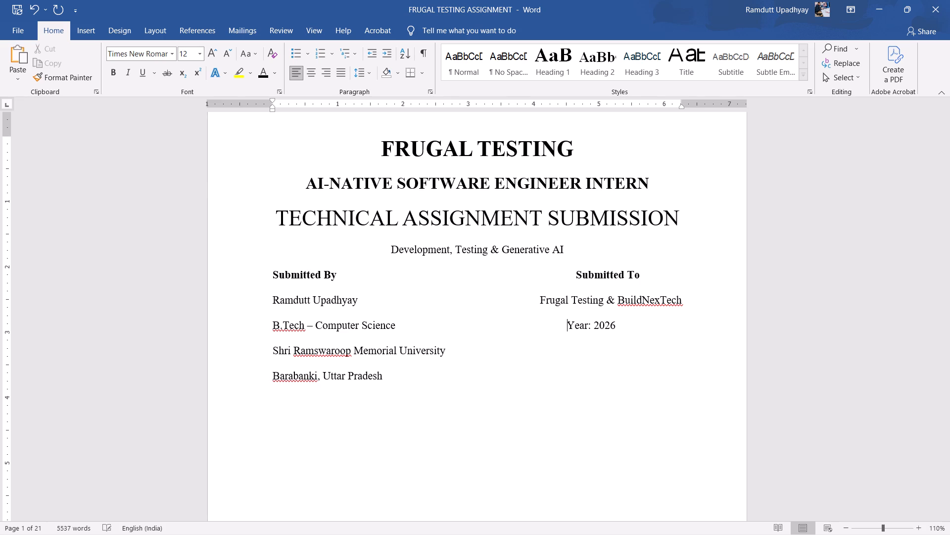
{"action": "key", "text": "space"}
{"action": "key", "text": "space"}
{"action": "key", "text": "space"}
{"action": "key", "text": "space"}
{"action": "key", "text": "space"}
{"action": "key", "text": "space"}
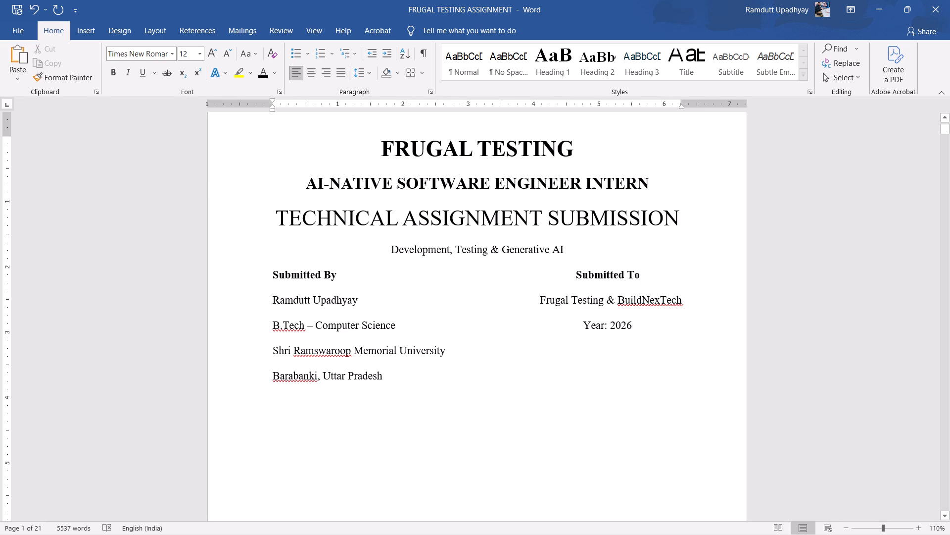
{"action": "key", "text": "BackSpace"}
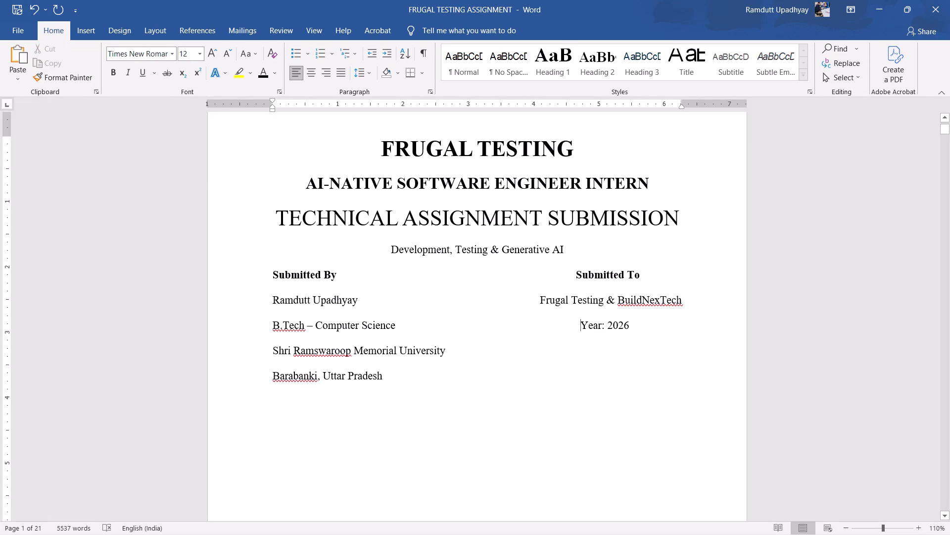
Save the assignment document.
{"action": "key", "text": "ctrl+s"}
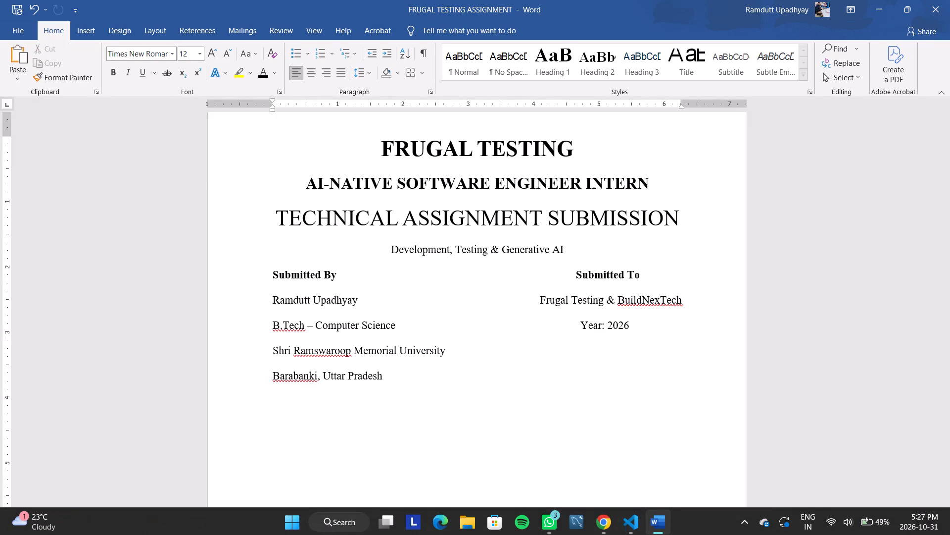
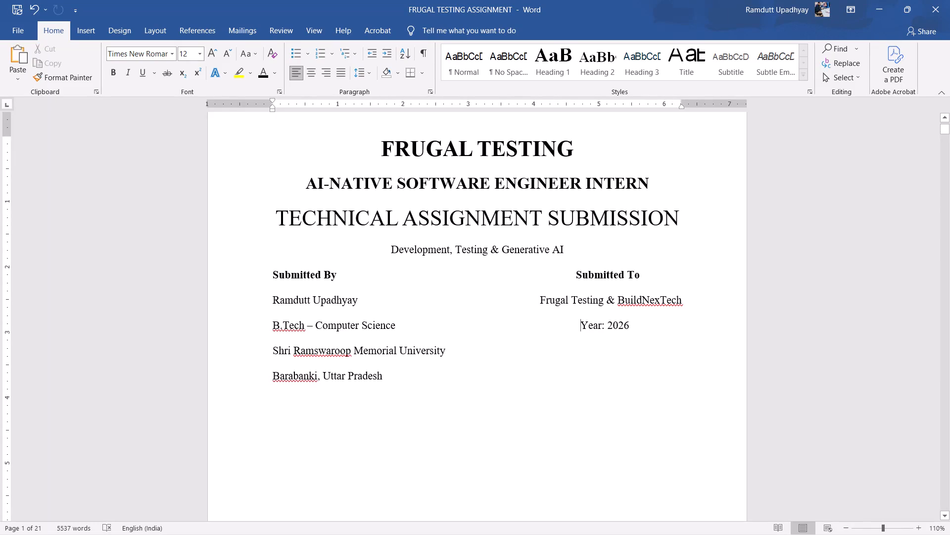
Add a "Roll no.:" line with the student's roll number between the B.Tech and university lines under Submitted By.
{"action": "left_click", "coordinate": [407, 325]}
{"action": "left_click", "coordinate": [266, 348]}
{"action": "key", "text": "Return"}
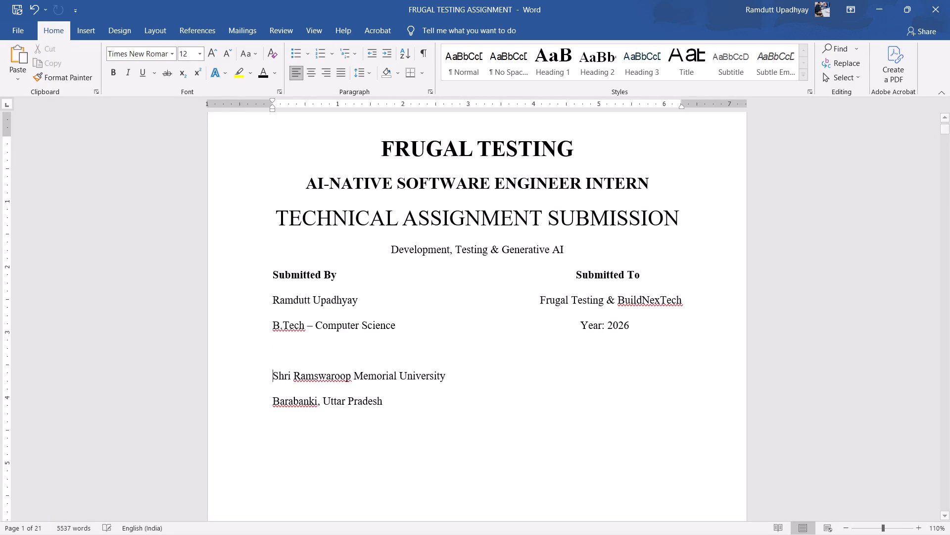
{"action": "key", "text": "Up"}
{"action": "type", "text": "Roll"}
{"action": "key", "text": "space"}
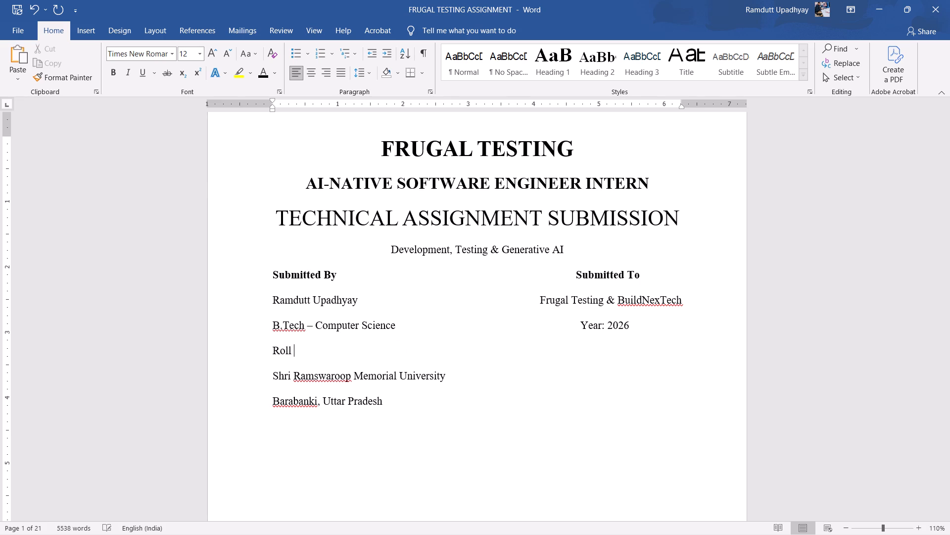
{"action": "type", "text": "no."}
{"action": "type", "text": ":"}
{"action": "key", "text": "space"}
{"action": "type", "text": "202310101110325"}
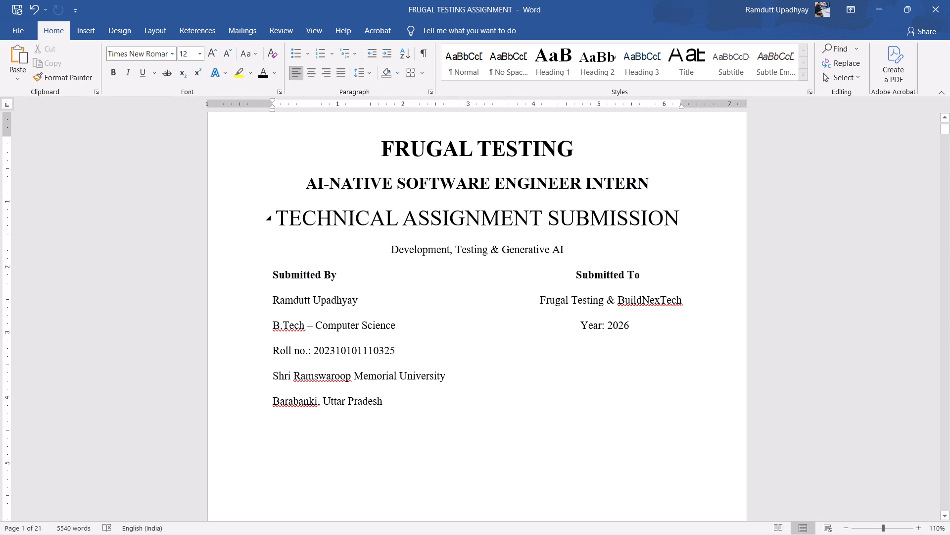
Delete the "Development, Testing & Generative AI" line from the cover page.
{"action": "left_click_drag", "start_coordinate": [386, 252], "coordinate": [587, 251]}
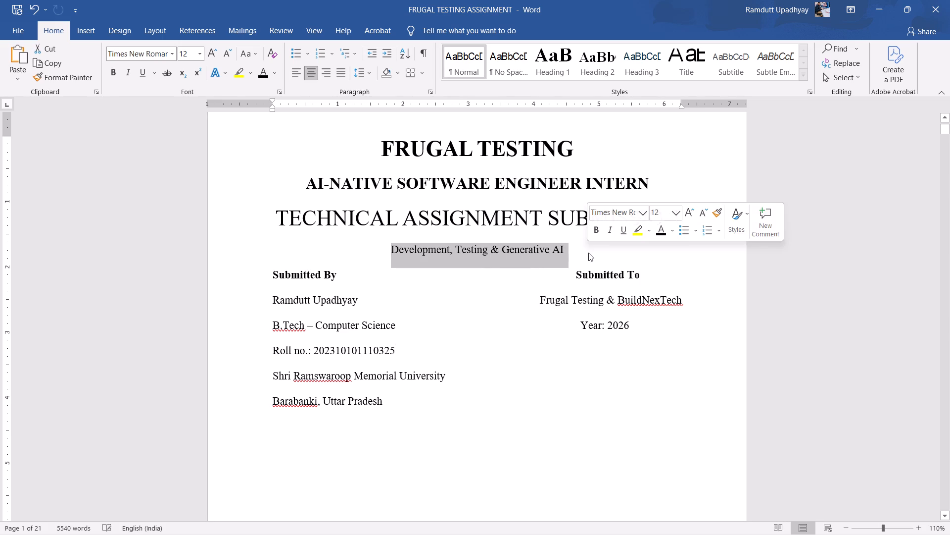
{"action": "key", "text": "BackSpace"}
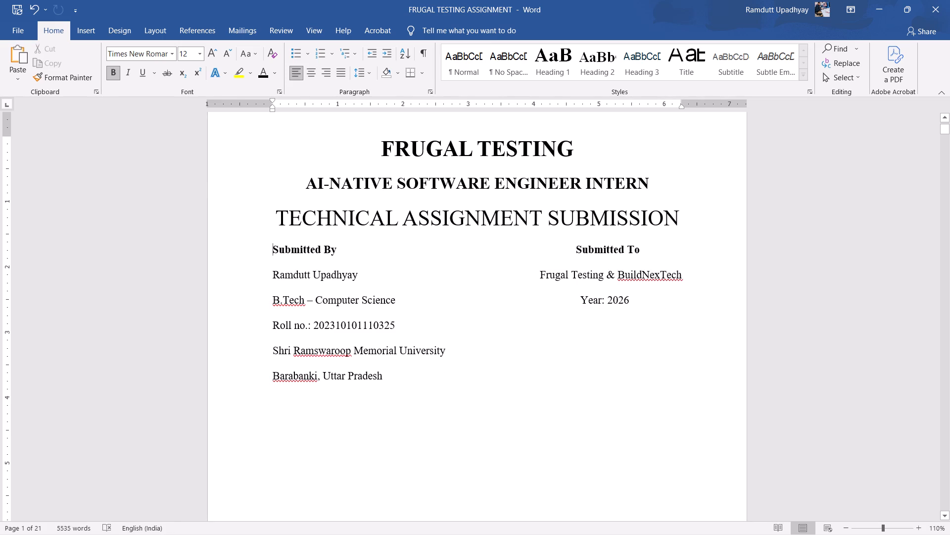
Insert a blank line beneath the "TECHNICAL ASSIGNMENT SUBMISSION" title on the cover page.
{"action": "left_click", "coordinate": [723, 220]}
{"action": "key", "text": "Return"}
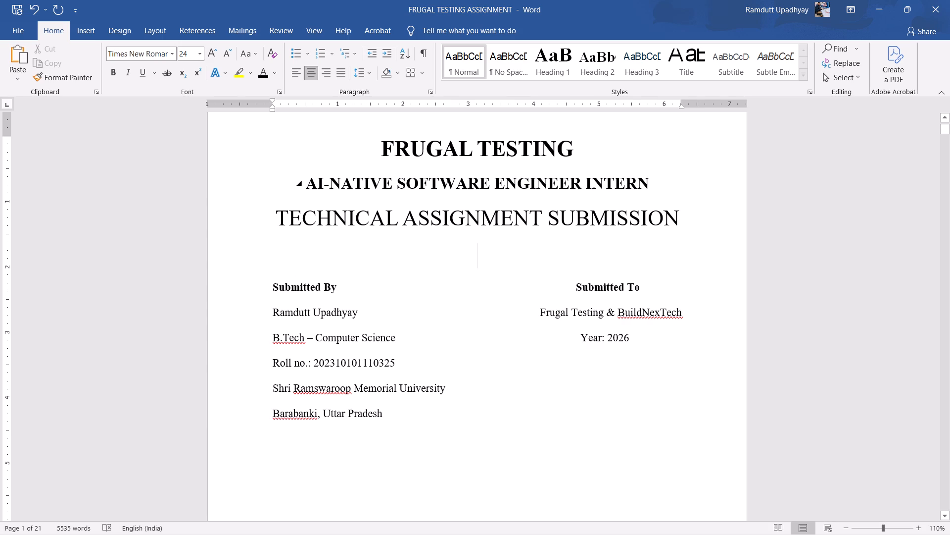
Remove the empty lines above the "Section 0 – Pre-Evaluation Disclosures & Alignment" heading, keeping it at the start of page 2.
{"action": "scroll", "coordinate": [678, 234], "scroll_direction": "down", "scroll_amount": 18}
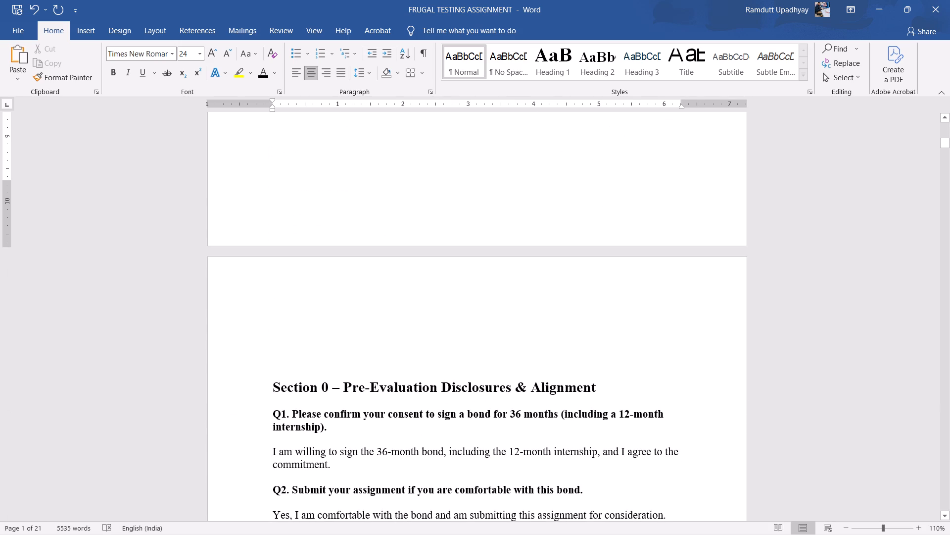
{"action": "left_click", "coordinate": [266, 372]}
{"action": "key", "text": "Down"}
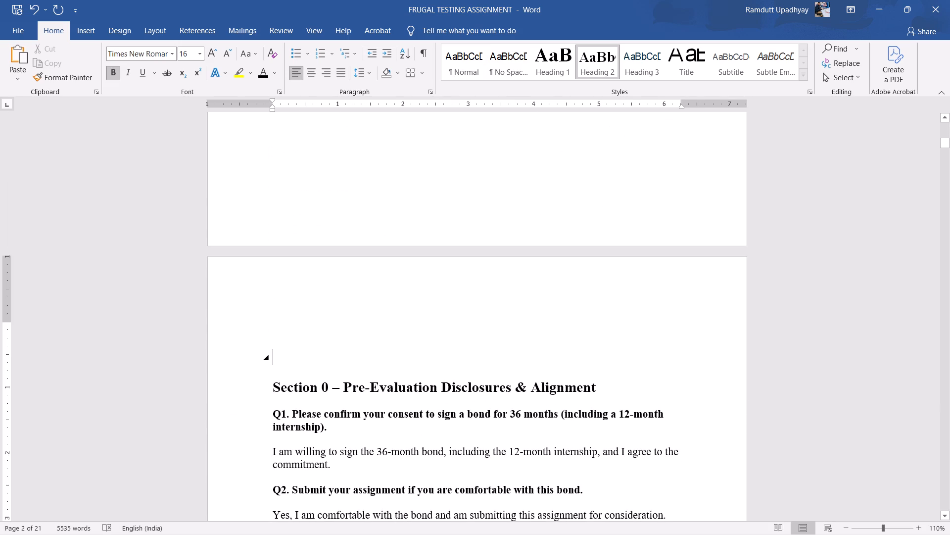
{"action": "key", "text": "BackSpace"}
{"action": "key", "text": "BackSpace"}
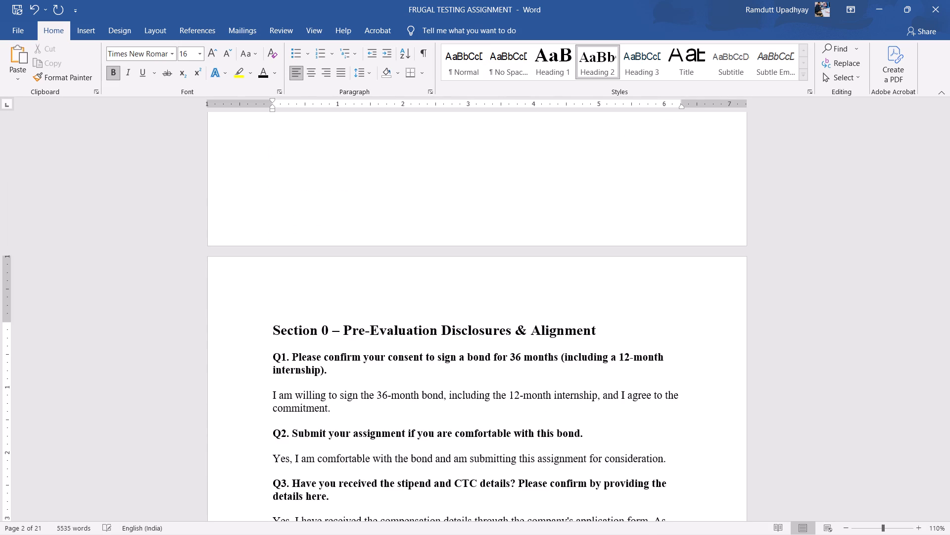
{"action": "key", "text": "BackSpace"}
{"action": "key", "text": "Return"}
Recheck the cover page layout and save the assignment document.
{"action": "scroll", "coordinate": [338, 324], "scroll_direction": "up", "scroll_amount": 17}
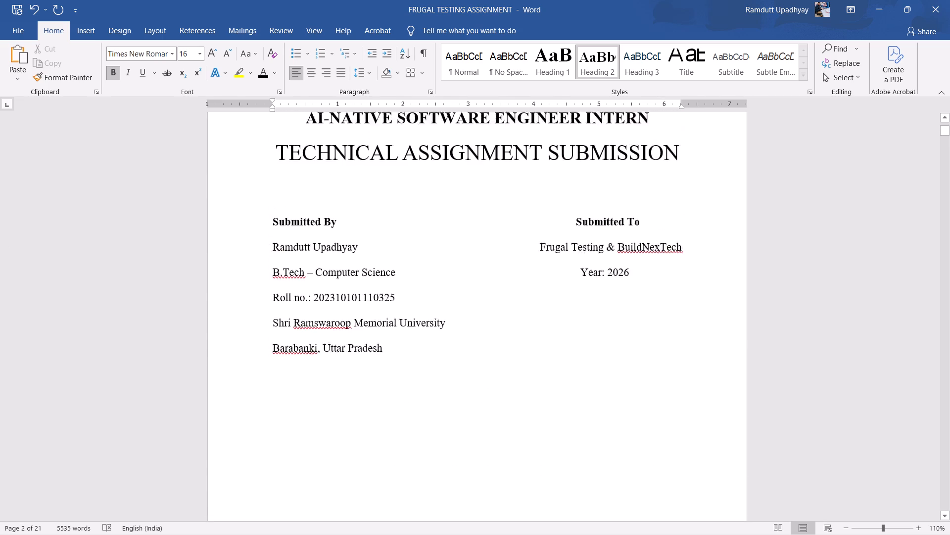
{"action": "scroll", "coordinate": [340, 323], "scroll_direction": "up", "scroll_amount": 1}
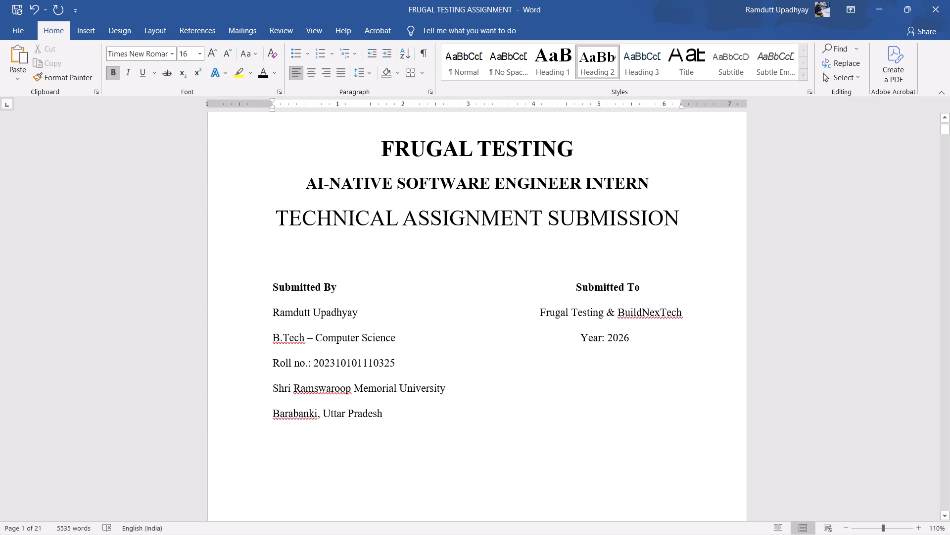
{"action": "scroll", "coordinate": [444, 314], "scroll_direction": "down", "scroll_amount": 4}
{"action": "key", "text": "ctrl+s"}
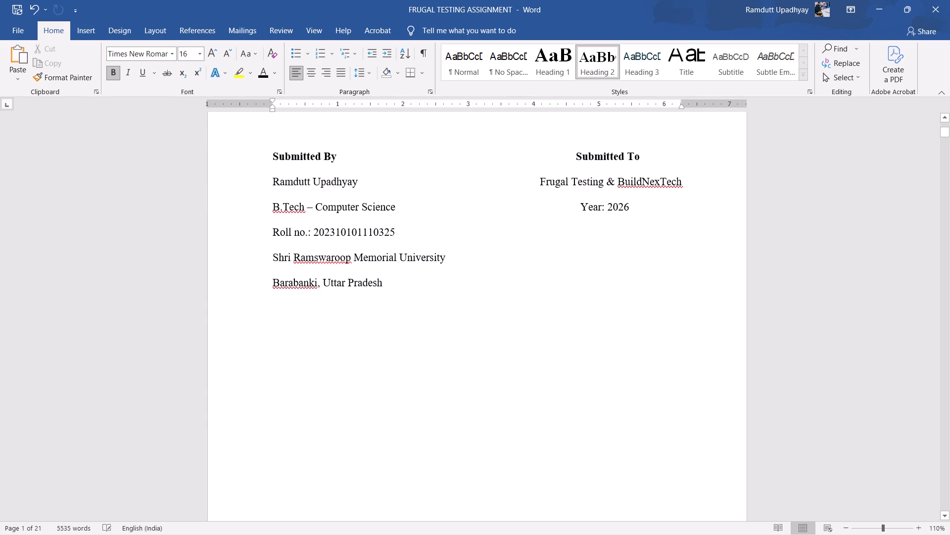
{"action": "key", "text": "ctrl+s"}
Review the whole document from Section 0 through to the Q23 video link, checking page layout and headings.
{"action": "scroll", "coordinate": [444, 315], "scroll_direction": "down", "scroll_amount": 17}
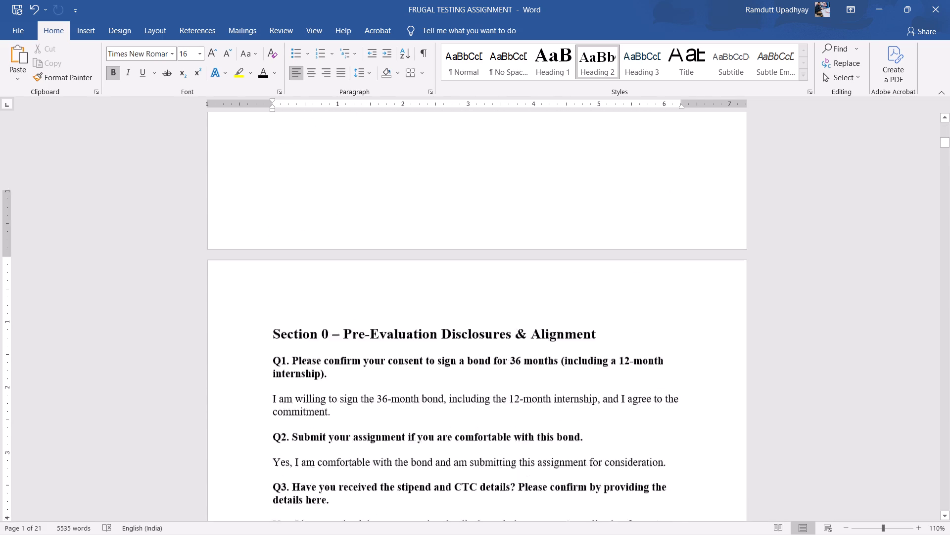
{"action": "scroll", "coordinate": [444, 315], "scroll_direction": "down", "scroll_amount": 2}
{"action": "scroll", "coordinate": [387, 363], "scroll_direction": "down", "scroll_amount": 1}
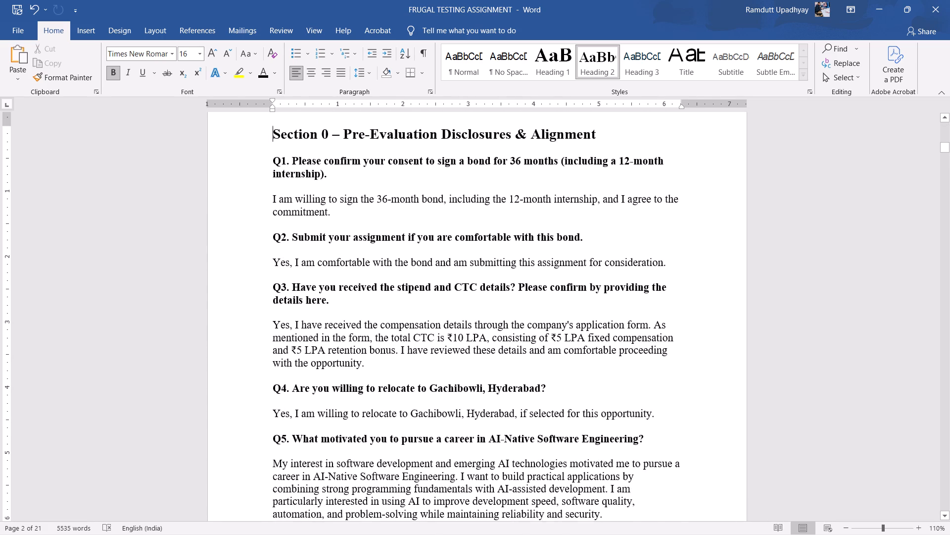
{"action": "scroll", "coordinate": [387, 363], "scroll_direction": "down", "scroll_amount": 19}
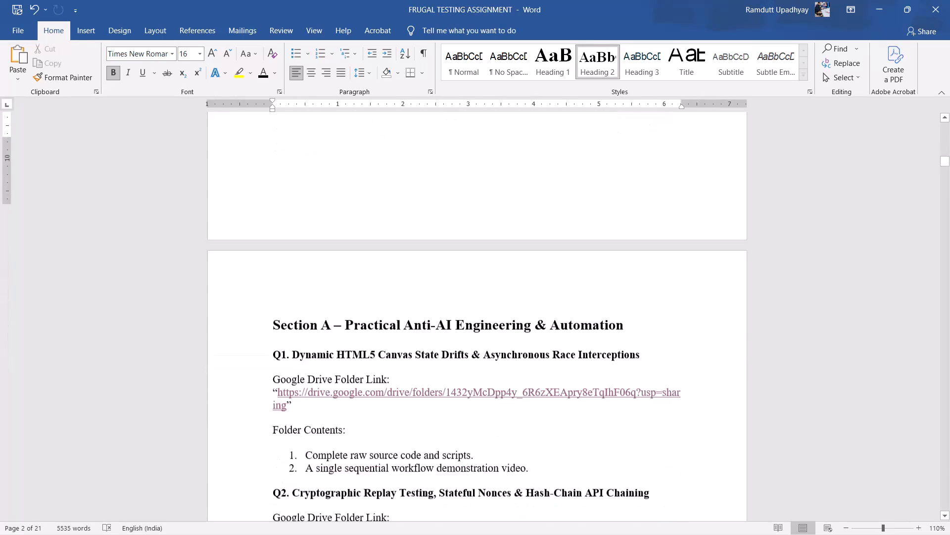
{"action": "scroll", "coordinate": [387, 363], "scroll_direction": "down", "scroll_amount": 8}
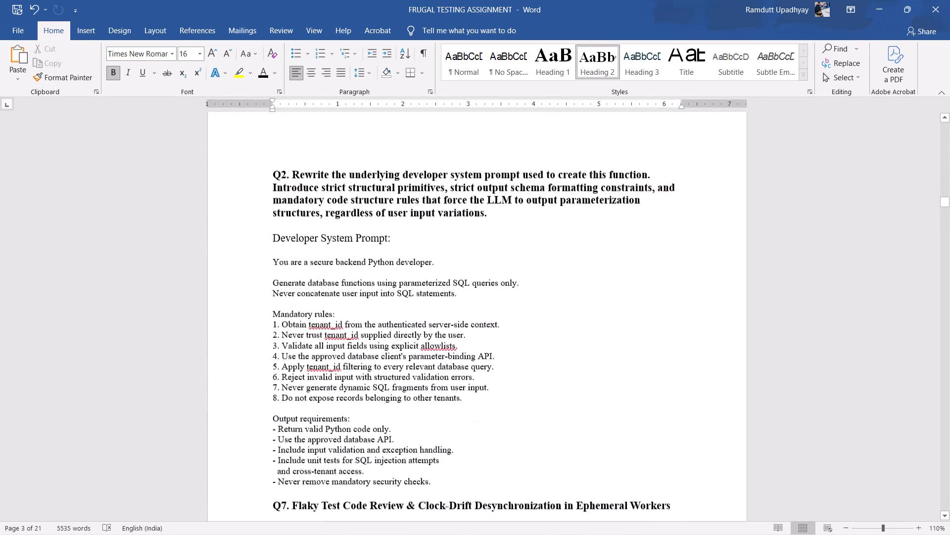
{"action": "scroll", "coordinate": [387, 364], "scroll_direction": "down", "scroll_amount": 3}
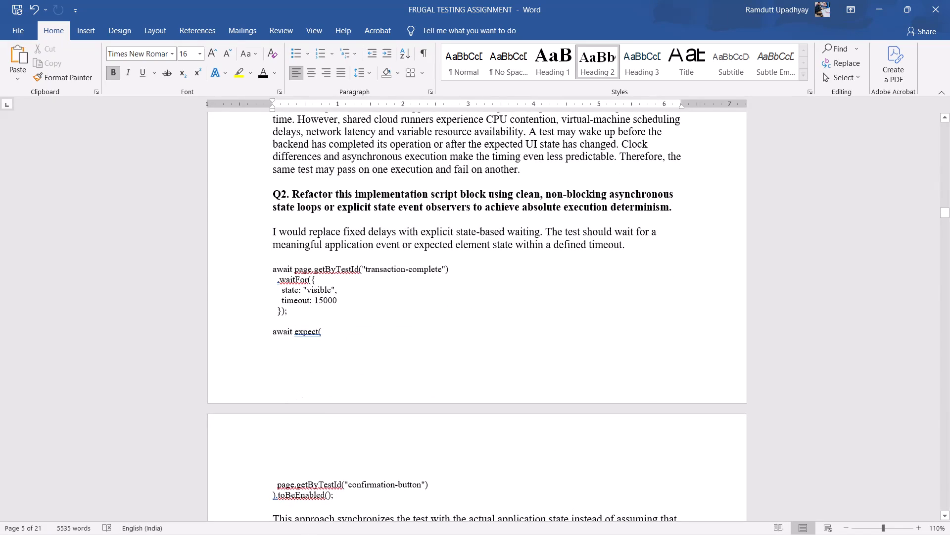
{"action": "scroll", "coordinate": [387, 364], "scroll_direction": "down", "scroll_amount": 9}
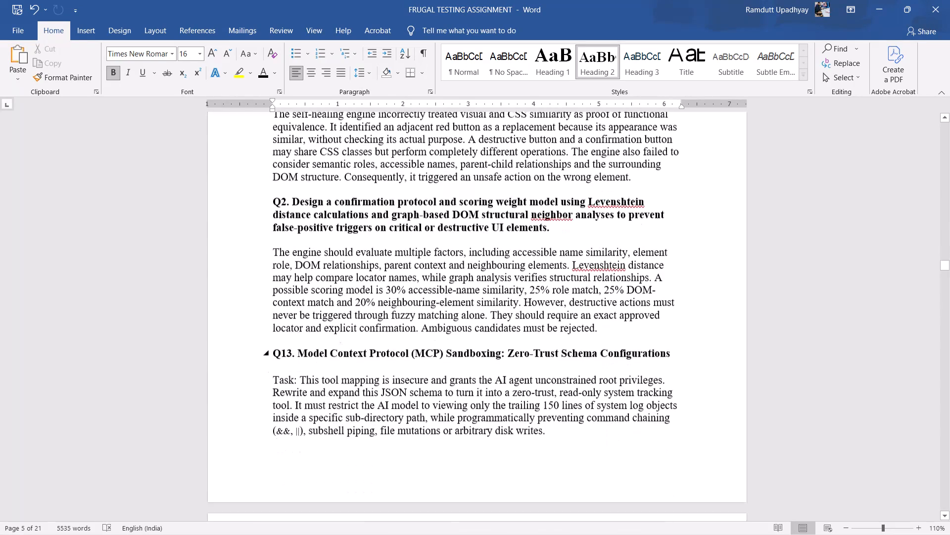
{"action": "scroll", "coordinate": [387, 364], "scroll_direction": "down", "scroll_amount": 10}
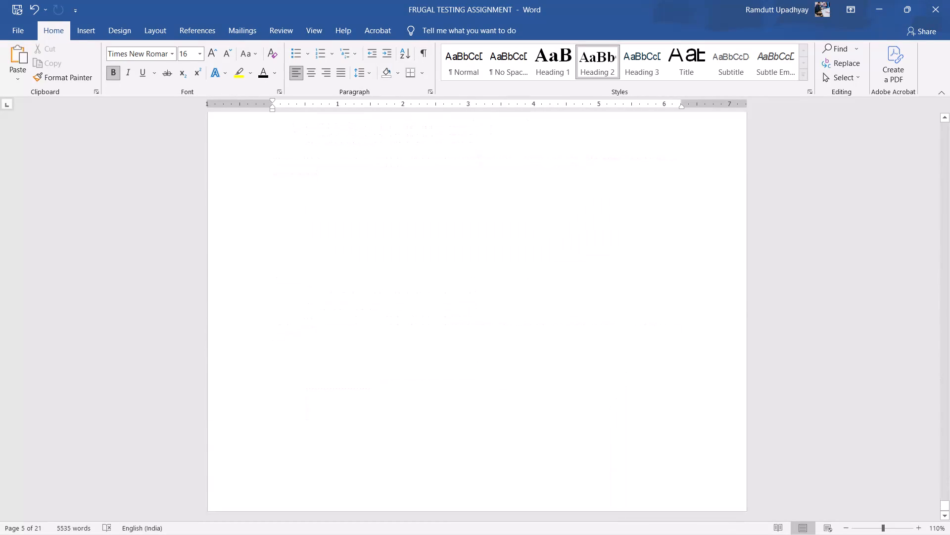
{"action": "scroll", "coordinate": [387, 364], "scroll_direction": "up", "scroll_amount": 3}
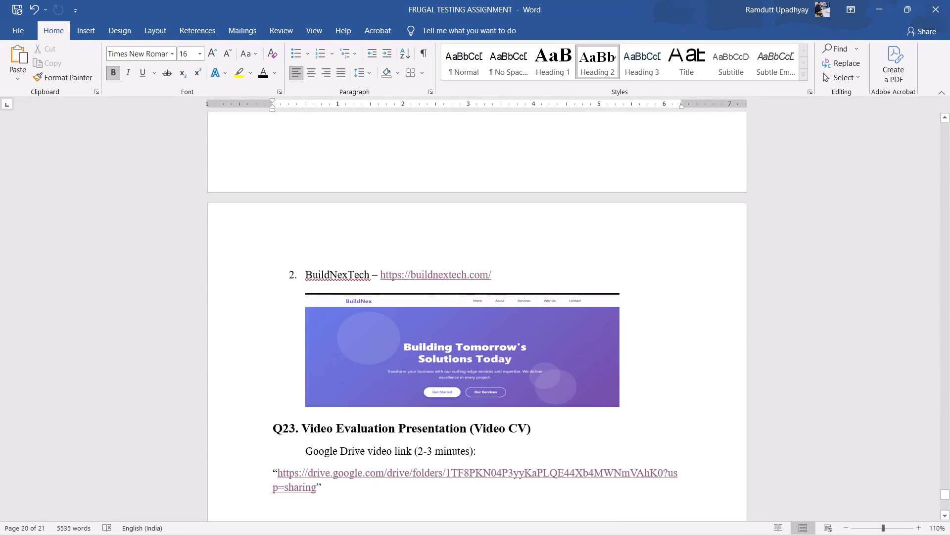
Save the assignment document again.
{"action": "key", "text": "ctrl+s"}
Save a PDF copy of the assignment as FRUGAL TESTING ASSIGNMENT in this PC's Documents folder, with standard optimisation and opening after publishing.
{"action": "left_click", "coordinate": [20, 22]}
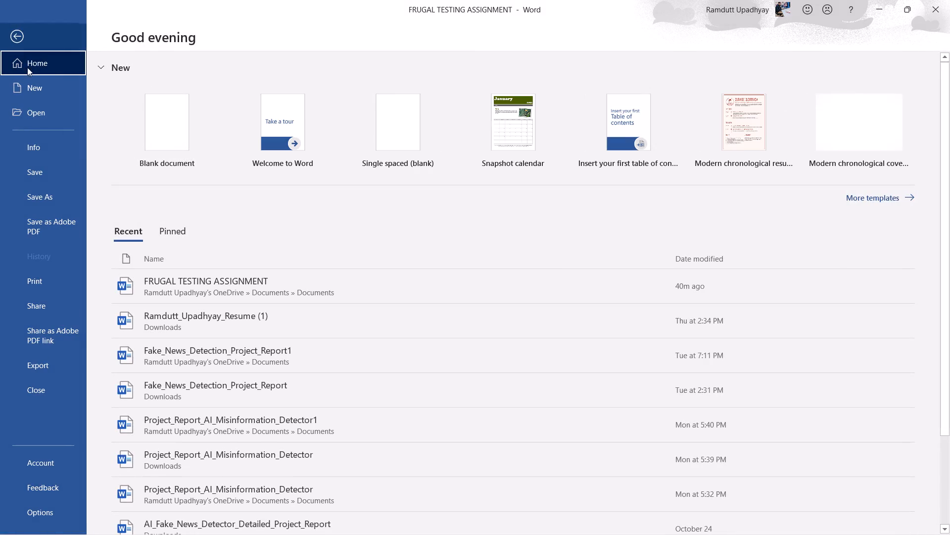
{"action": "left_click", "coordinate": [44, 196]}
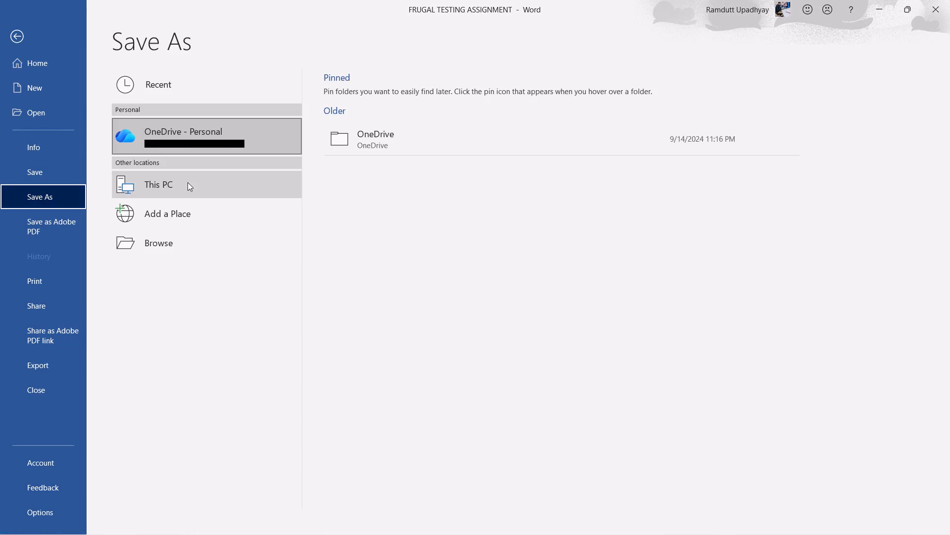
{"action": "left_click", "coordinate": [195, 186]}
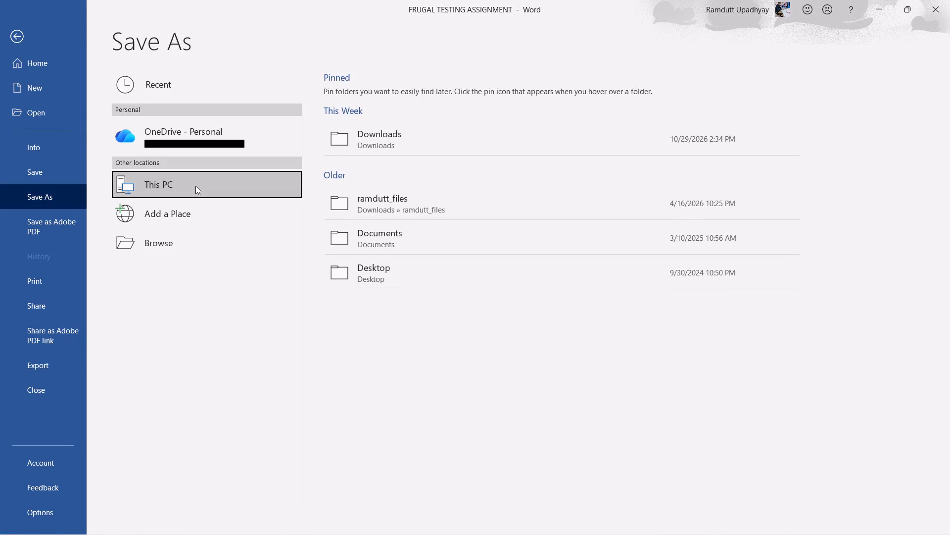
{"action": "left_click", "coordinate": [379, 238]}
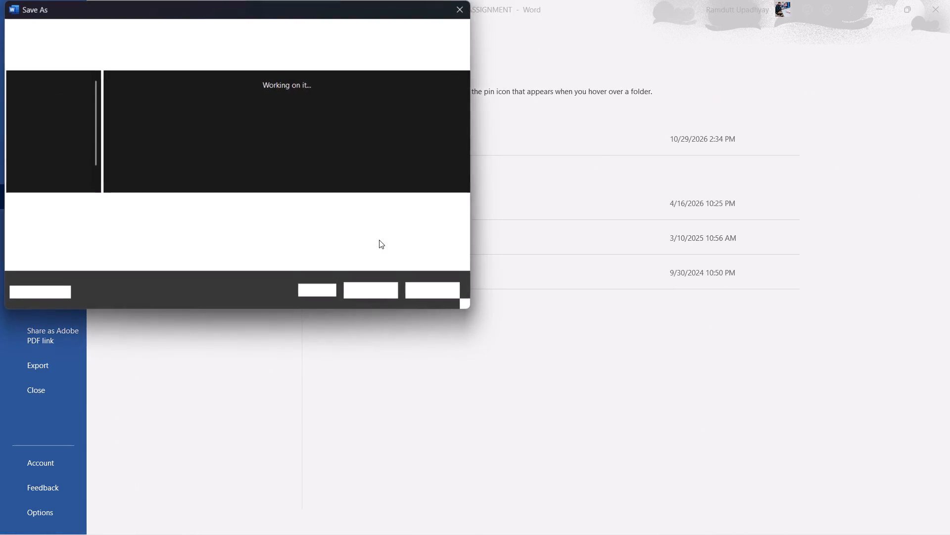
{"action": "left_click", "coordinate": [223, 203]}
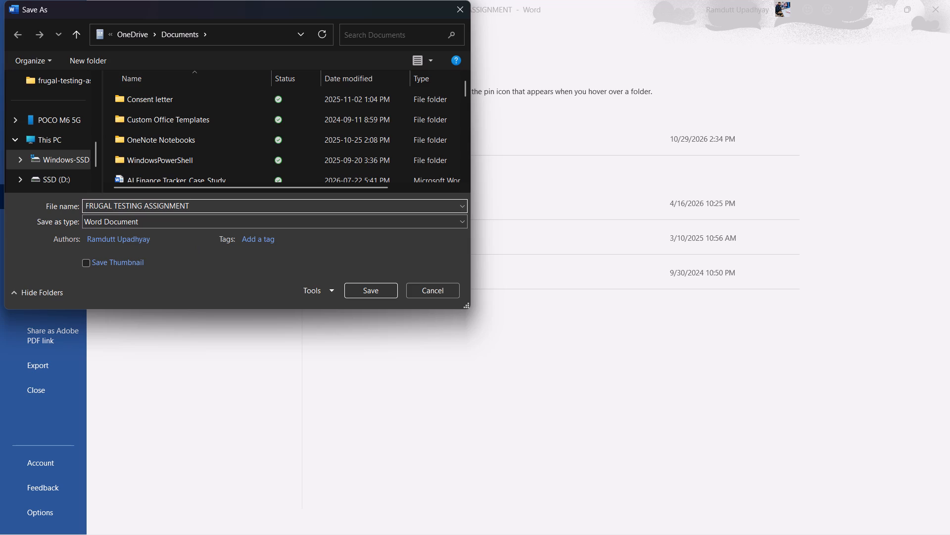
{"action": "left_click", "coordinate": [220, 208]}
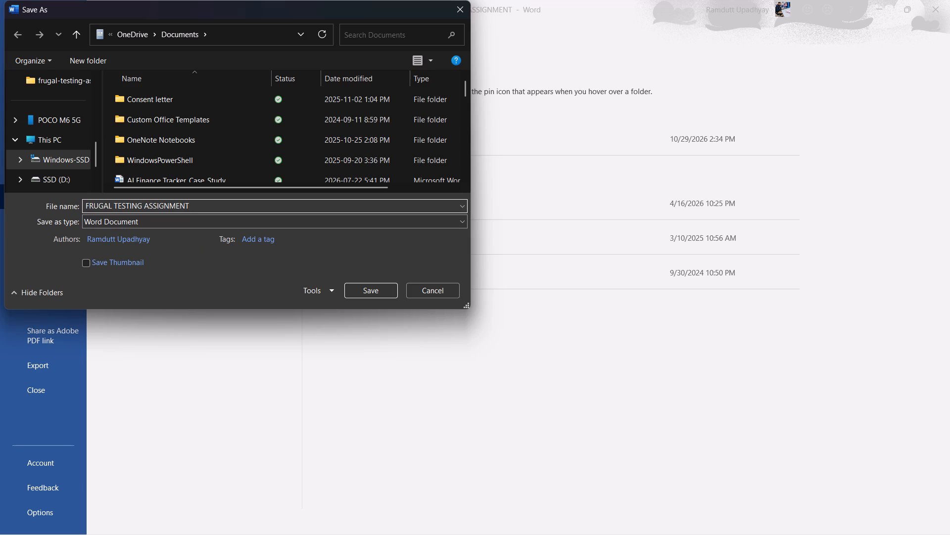
{"action": "left_click", "coordinate": [216, 221]}
{"action": "left_click", "coordinate": [95, 295]}
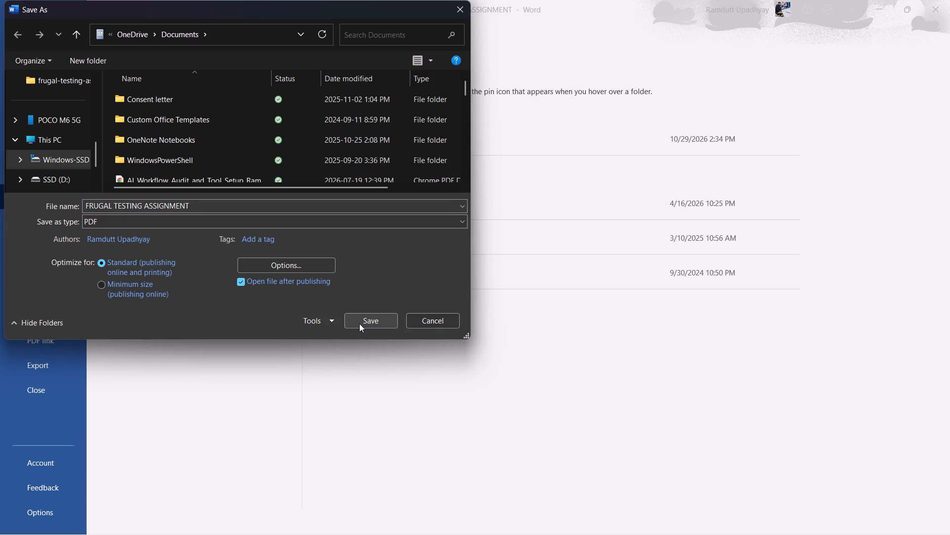
{"action": "left_click", "coordinate": [359, 323]}
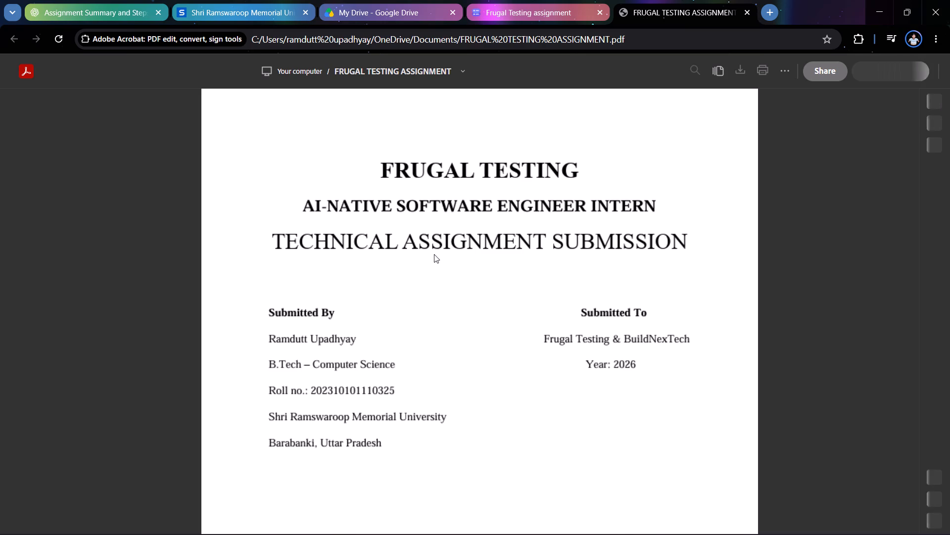
Review the exported assignment PDF from the cover page through the Q23 video link, and close it.
{"action": "scroll", "coordinate": [434, 254], "scroll_direction": "down", "scroll_amount": 7}
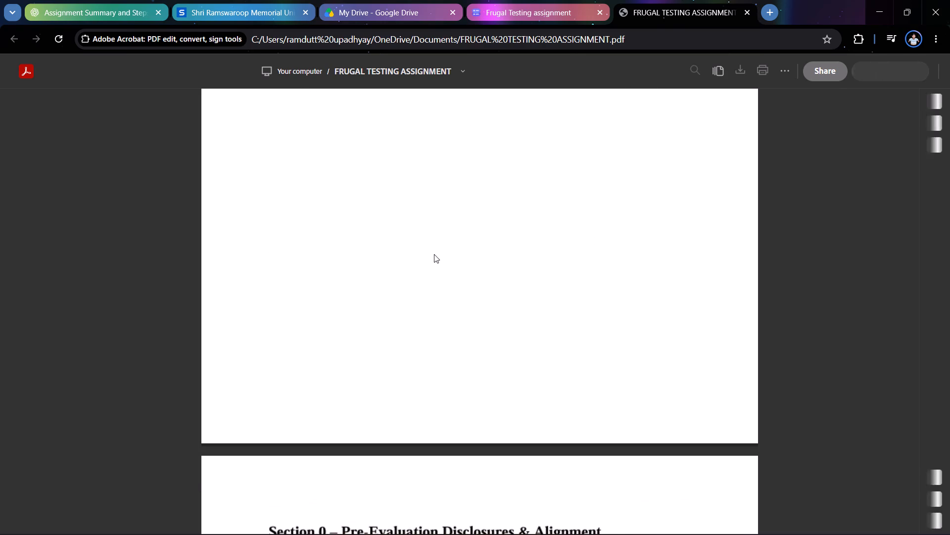
{"action": "scroll", "coordinate": [434, 254], "scroll_direction": "down", "scroll_amount": 9}
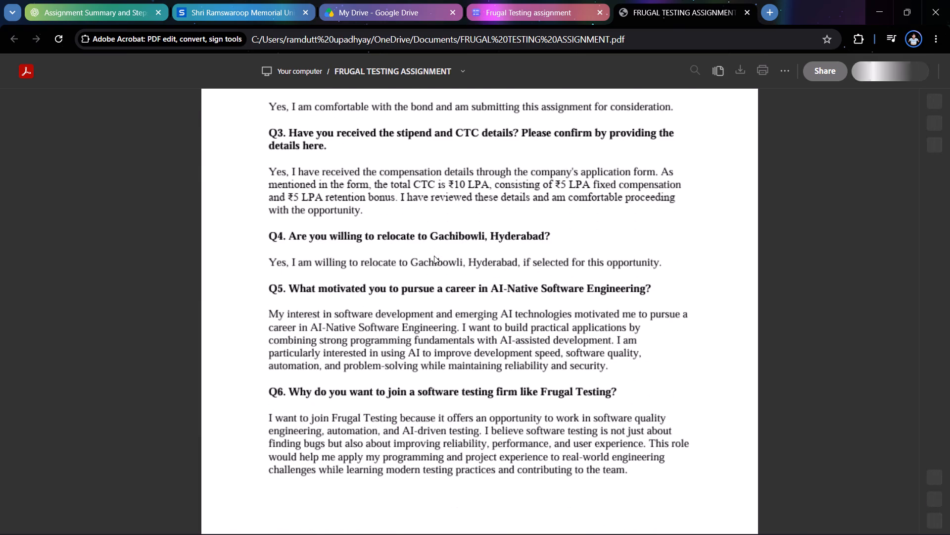
{"action": "scroll", "coordinate": [434, 256], "scroll_direction": "down", "scroll_amount": 10}
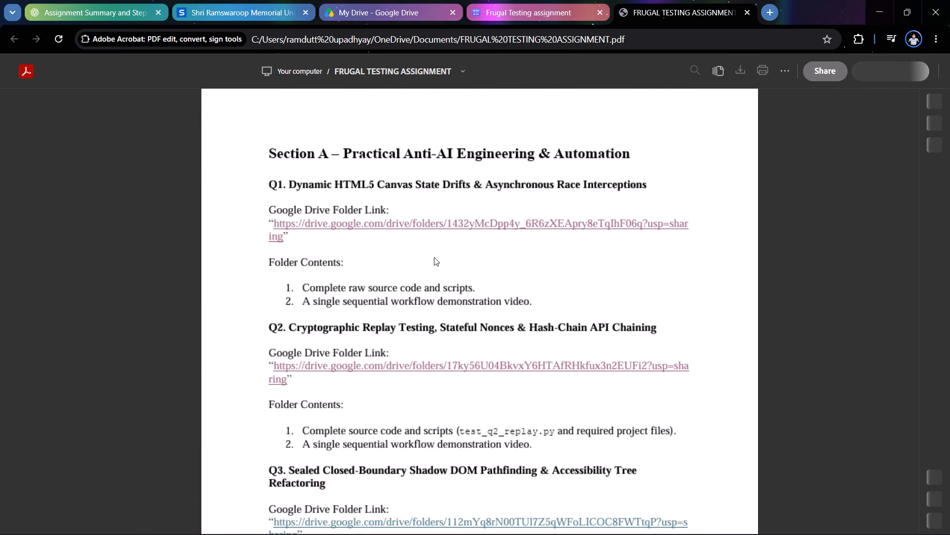
{"action": "scroll", "coordinate": [434, 257], "scroll_direction": "down", "scroll_amount": 5}
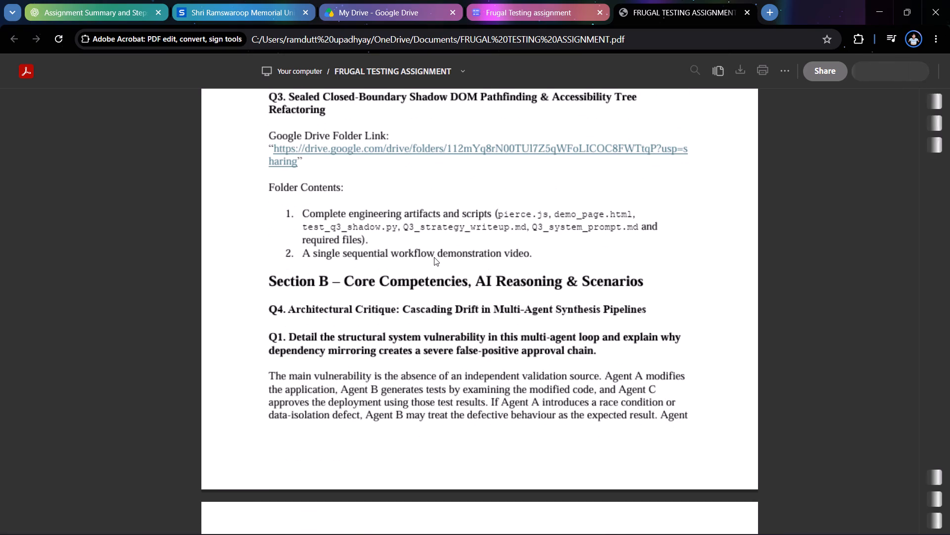
{"action": "scroll", "coordinate": [434, 257], "scroll_direction": "down", "scroll_amount": 6}
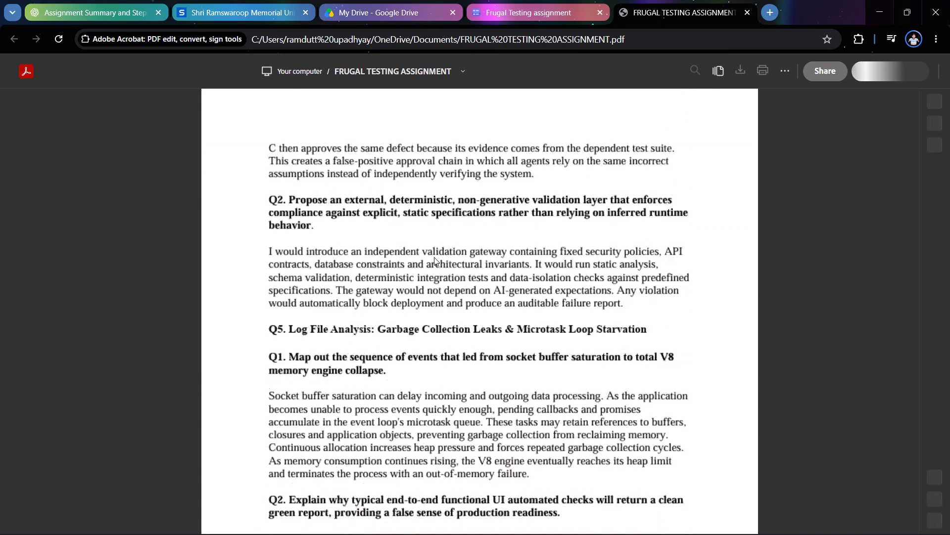
{"action": "scroll", "coordinate": [434, 257], "scroll_direction": "down", "scroll_amount": 8}
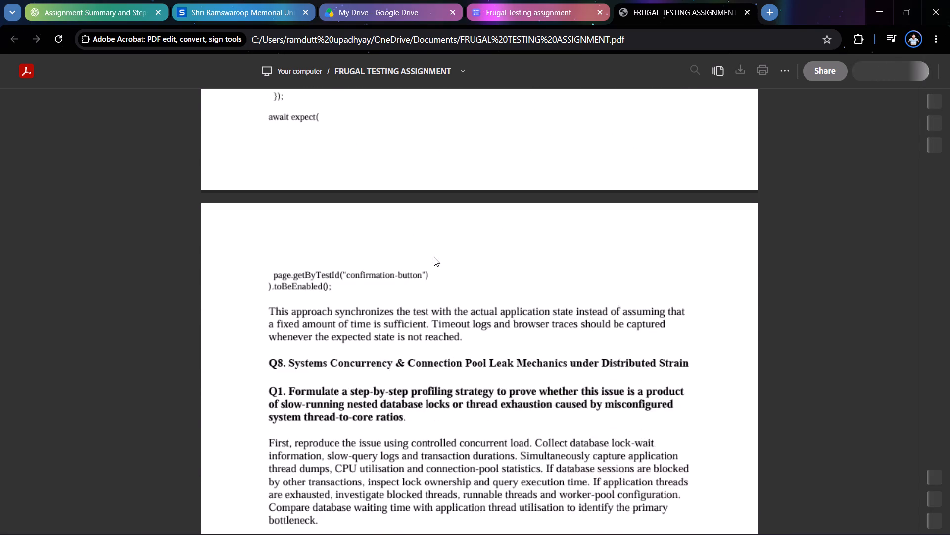
{"action": "scroll", "coordinate": [434, 257], "scroll_direction": "down", "scroll_amount": 12}
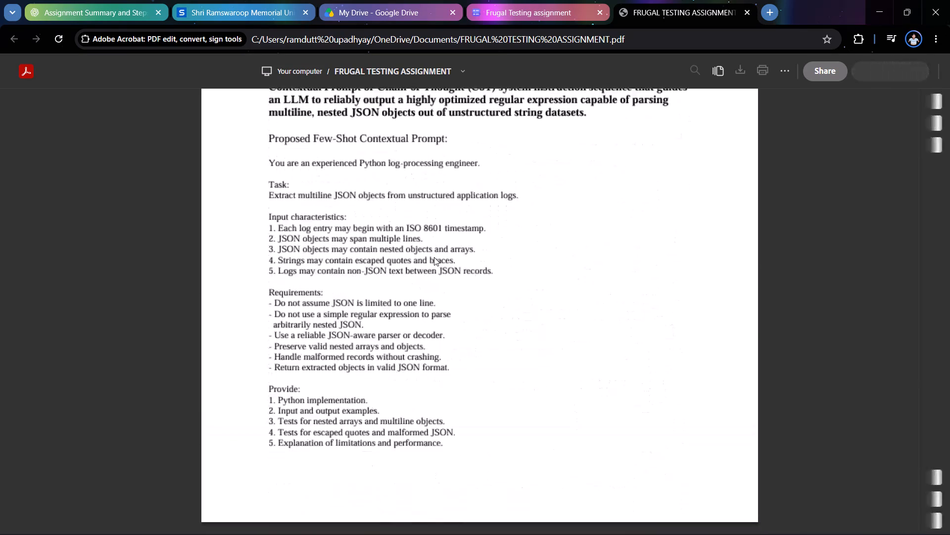
{"action": "scroll", "coordinate": [434, 257], "scroll_direction": "down", "scroll_amount": 11}
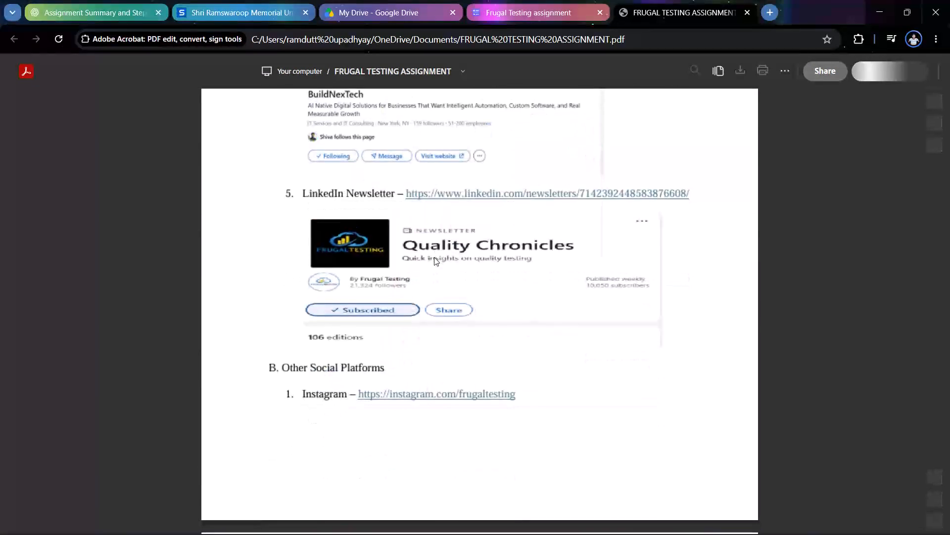
{"action": "scroll", "coordinate": [434, 257], "scroll_direction": "down", "scroll_amount": 7}
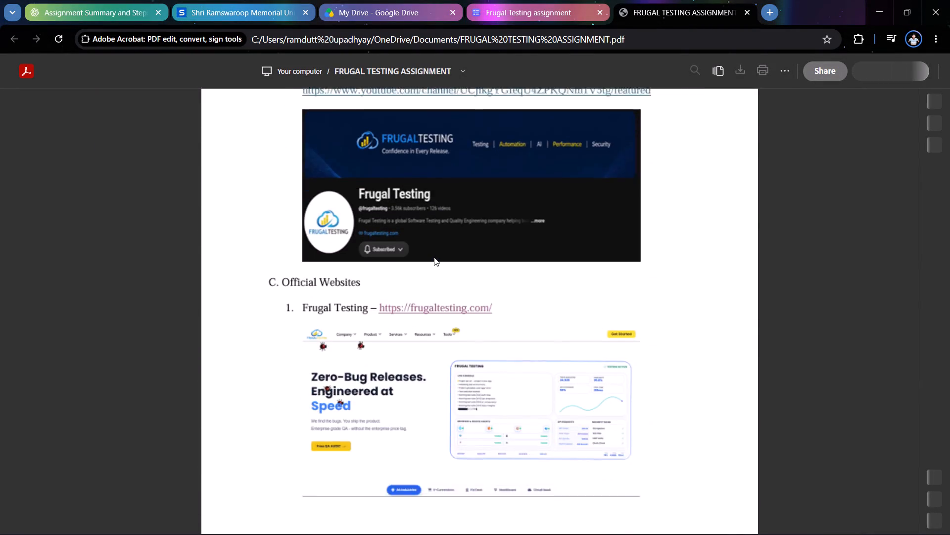
{"action": "scroll", "coordinate": [434, 257], "scroll_direction": "down", "scroll_amount": 4}
{"action": "scroll", "coordinate": [434, 257], "scroll_direction": "up", "scroll_amount": 5}
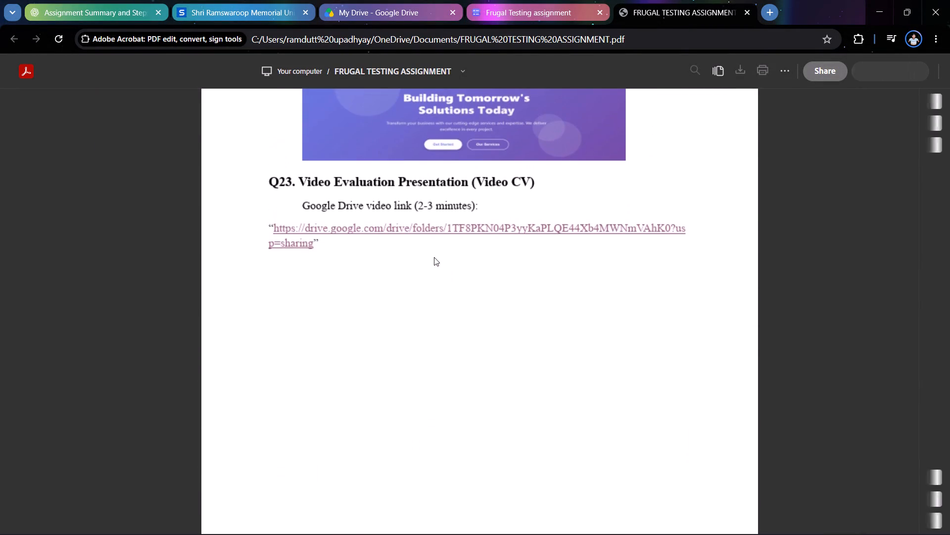
{"action": "scroll", "coordinate": [434, 257], "scroll_direction": "up", "scroll_amount": 3}
{"action": "scroll", "coordinate": [635, 52], "scroll_direction": "up", "scroll_amount": 2}
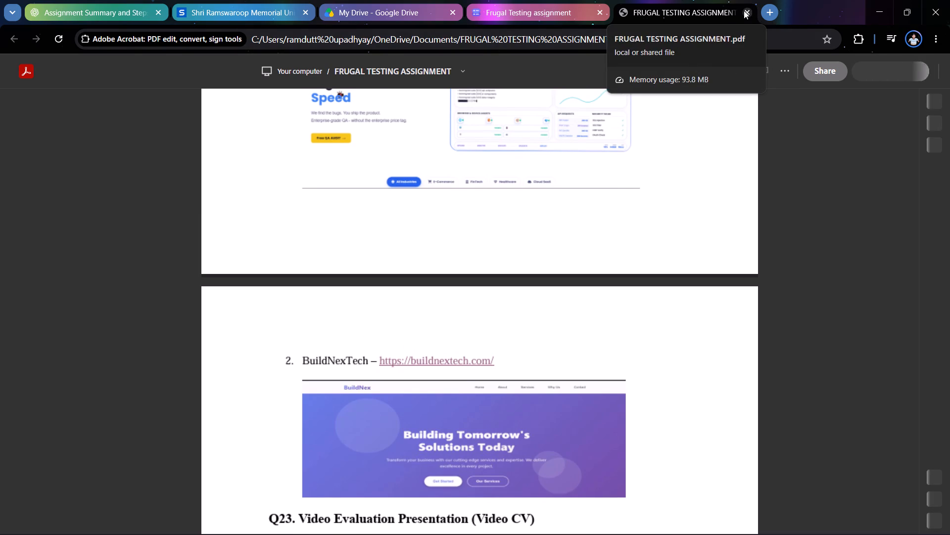
{"action": "left_click", "coordinate": [744, 10]}
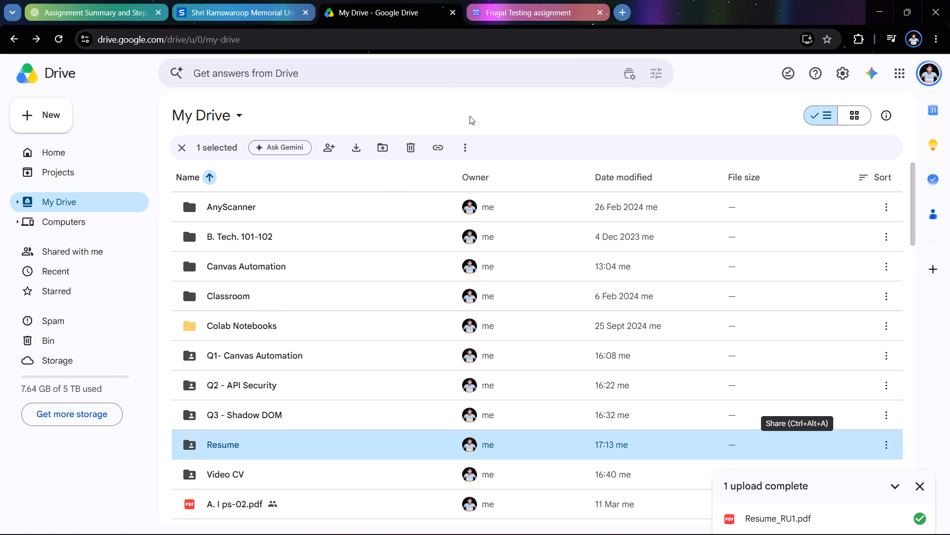
Create a new folder named Frugal Testing Assignment in My Drive on Google Drive.
{"action": "scroll", "coordinate": [133, 318], "scroll_direction": "up", "scroll_amount": 8}
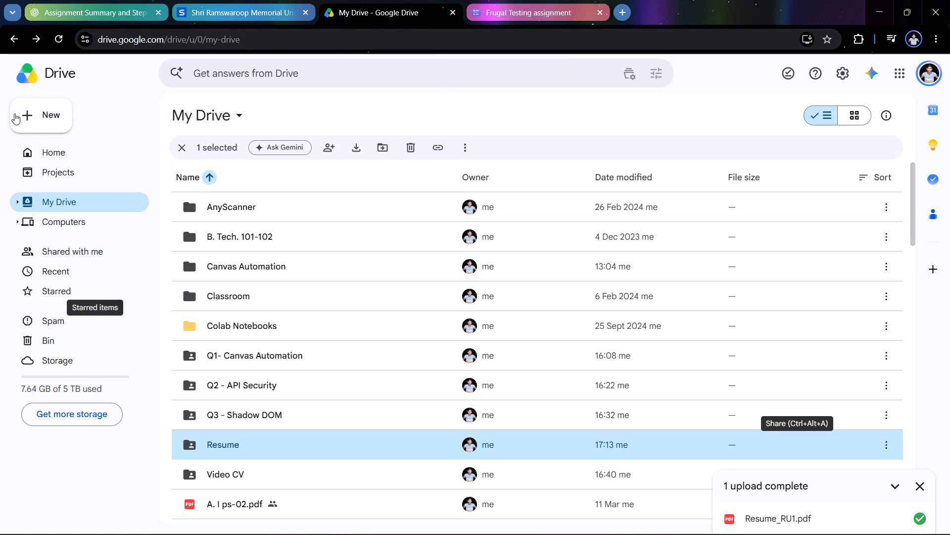
{"action": "left_click", "coordinate": [31, 111]}
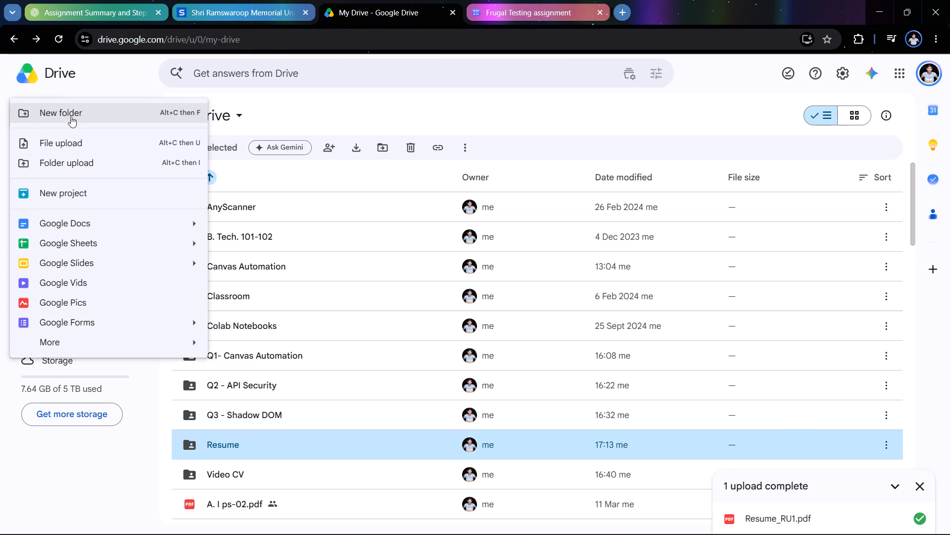
{"action": "left_click", "coordinate": [85, 113]}
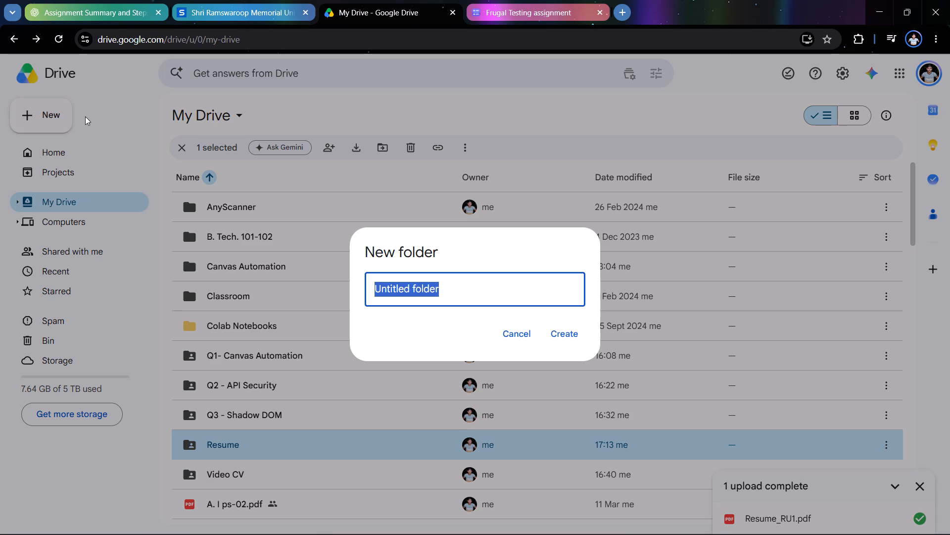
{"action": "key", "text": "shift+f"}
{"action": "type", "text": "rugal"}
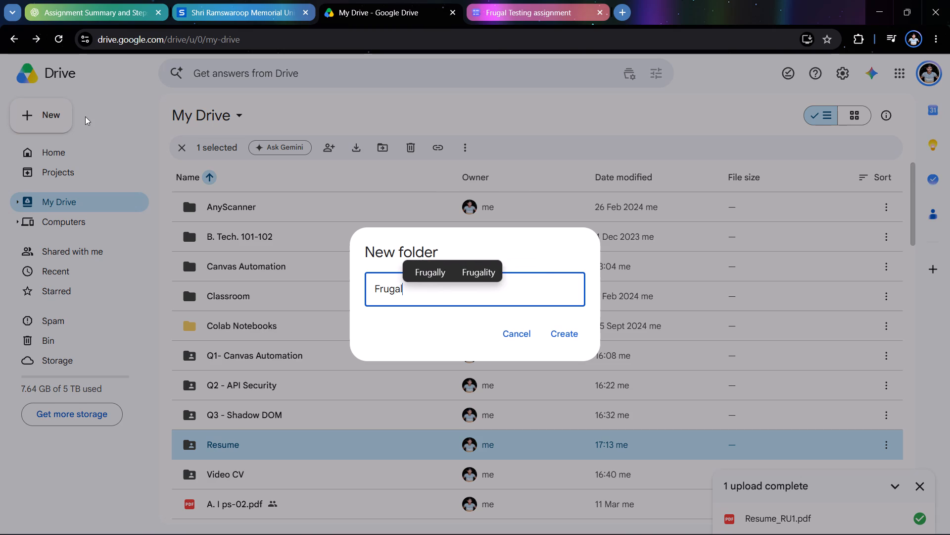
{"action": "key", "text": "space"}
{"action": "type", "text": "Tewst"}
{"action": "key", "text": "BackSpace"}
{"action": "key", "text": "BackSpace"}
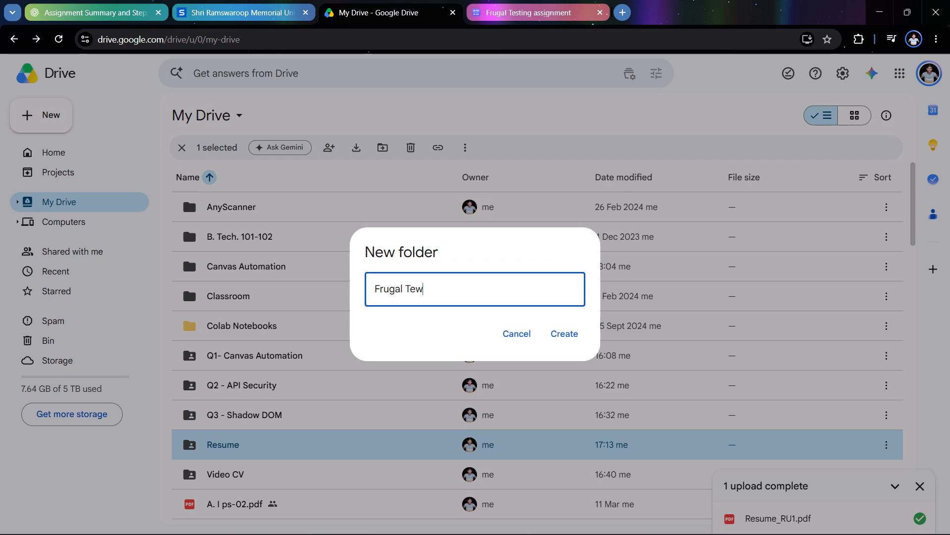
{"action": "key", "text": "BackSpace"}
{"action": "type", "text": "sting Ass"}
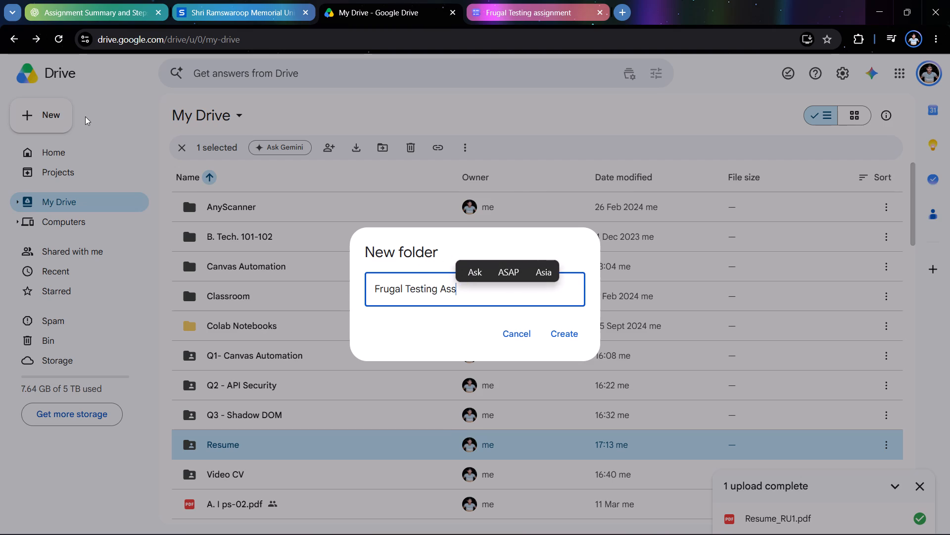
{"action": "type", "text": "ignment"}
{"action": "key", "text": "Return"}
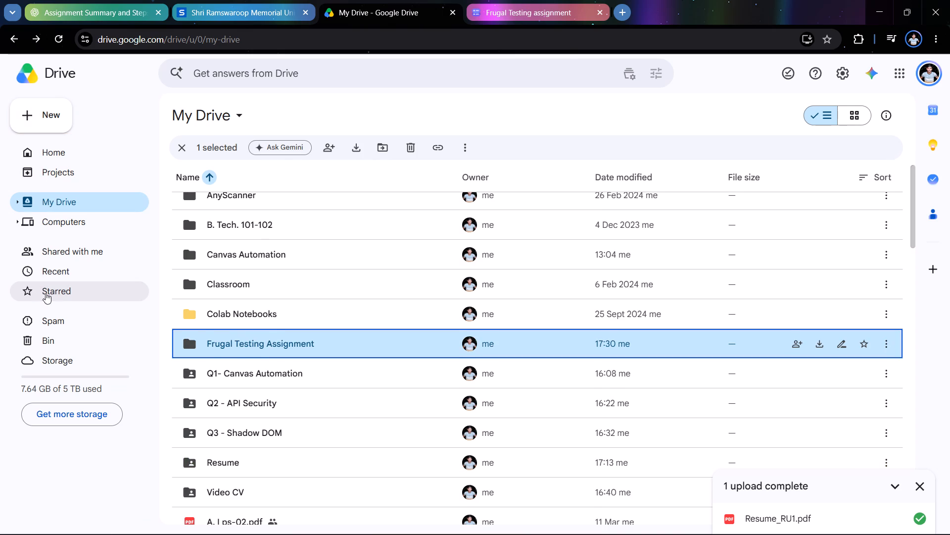
Upload the FRUGAL TESTING ASSIGNMENT PDF from Documents into the new Frugal Testing Assignment folder.
{"action": "left_click", "coordinate": [308, 334]}
{"action": "double_click", "coordinate": [343, 340]}
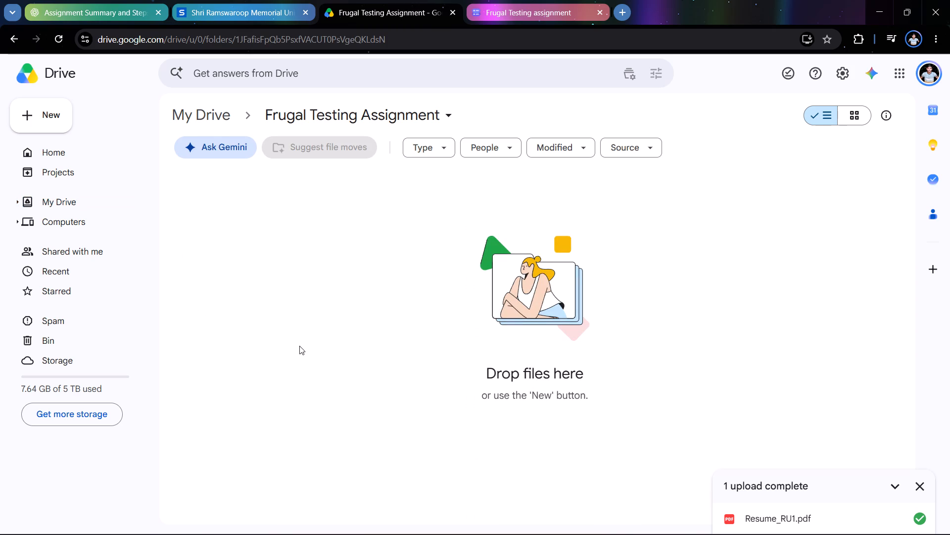
{"action": "left_click", "coordinate": [52, 107]}
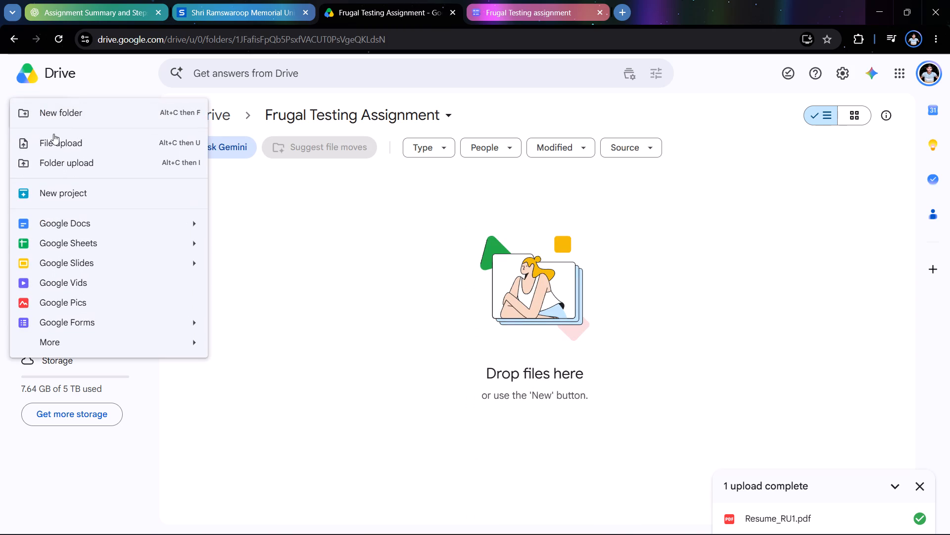
{"action": "left_click", "coordinate": [57, 141]}
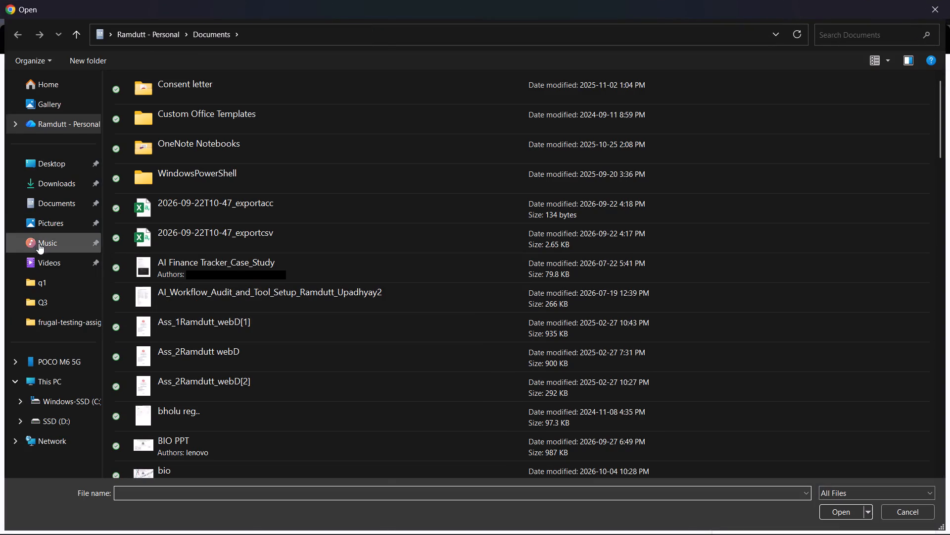
{"action": "left_click", "coordinate": [53, 197]}
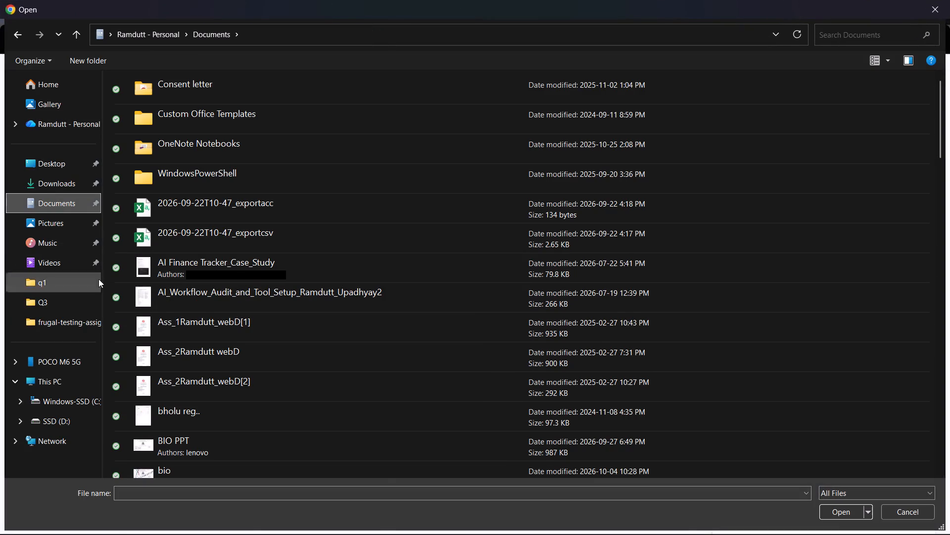
{"action": "scroll", "coordinate": [293, 323], "scroll_direction": "down", "scroll_amount": 5}
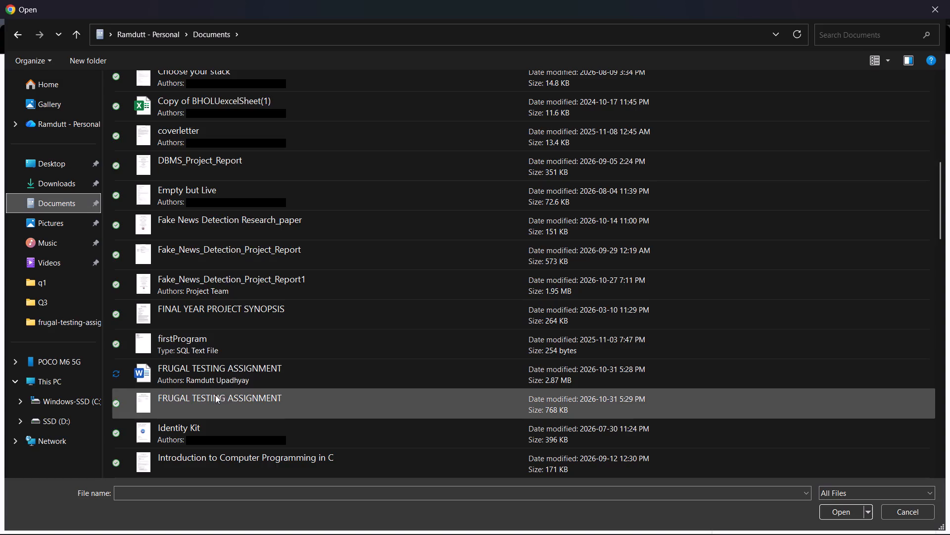
{"action": "left_click", "coordinate": [232, 395]}
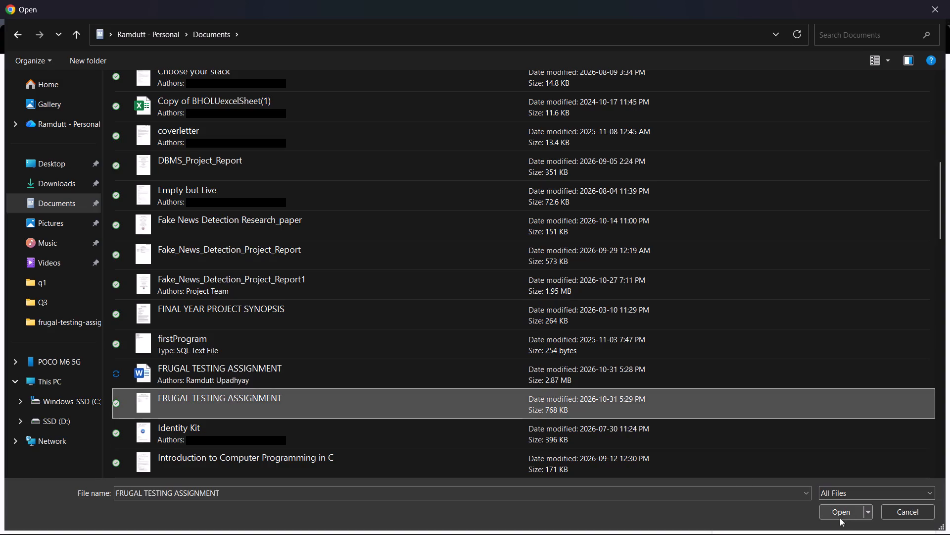
{"action": "left_click", "coordinate": [834, 517]}
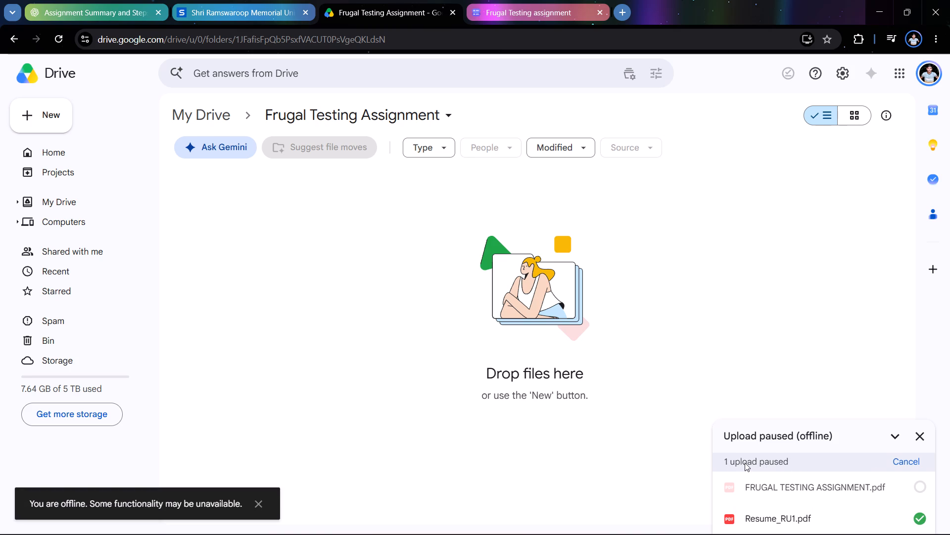
{"action": "triple_click", "coordinate": [768, 482]}
{"action": "double_click", "coordinate": [768, 481]}
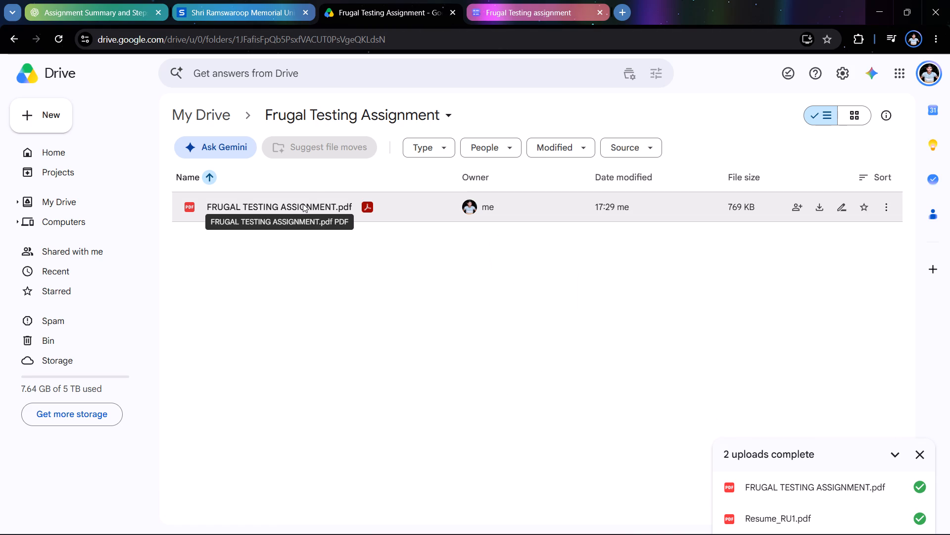
Share the Frugal Testing Assignment folder from My Drive with anyone with the link as Viewer, and copy its link.
{"action": "left_click", "coordinate": [12, 35]}
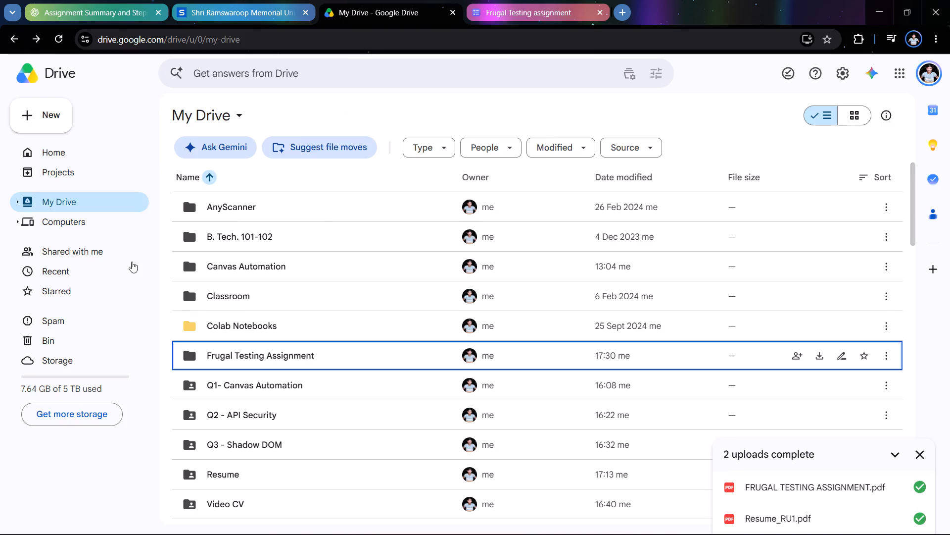
{"action": "left_click", "coordinate": [793, 356]}
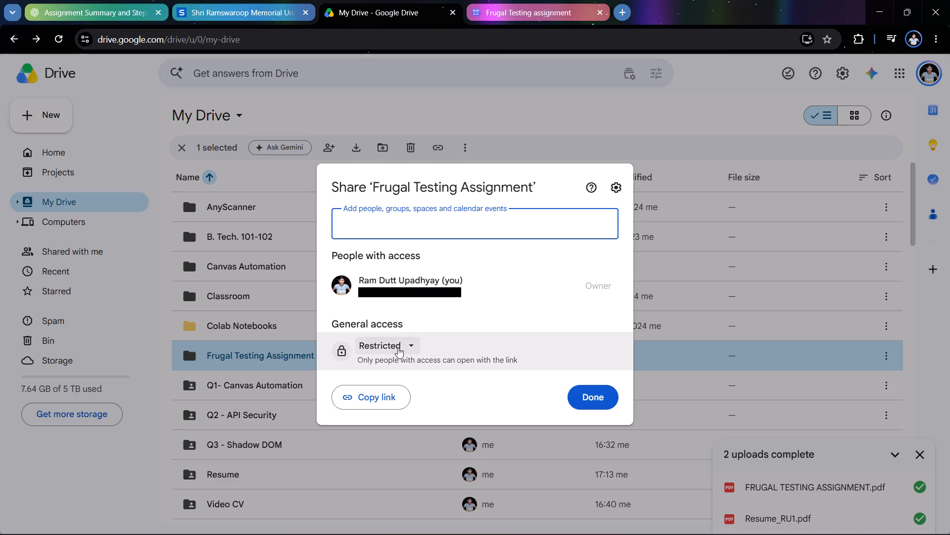
{"action": "left_click", "coordinate": [398, 345]}
{"action": "left_click", "coordinate": [409, 404]}
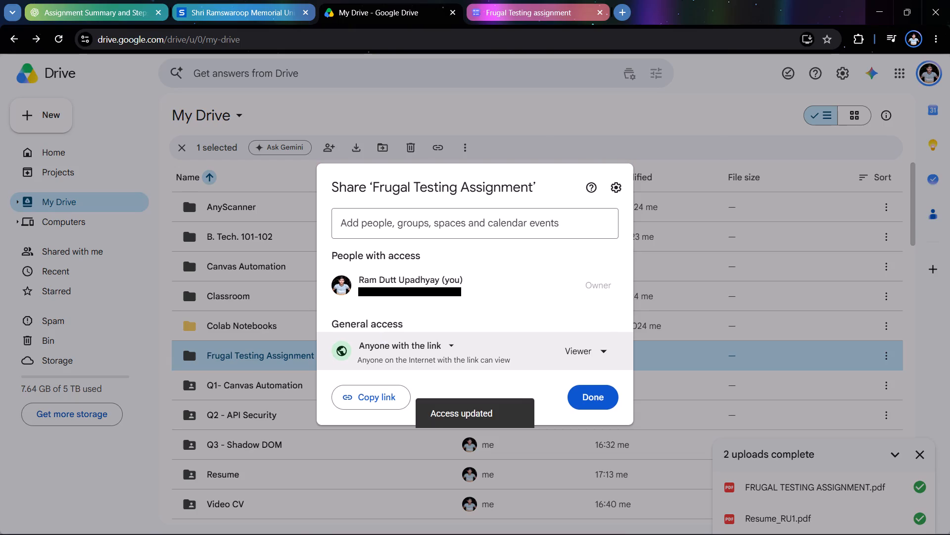
{"action": "left_click", "coordinate": [378, 405]}
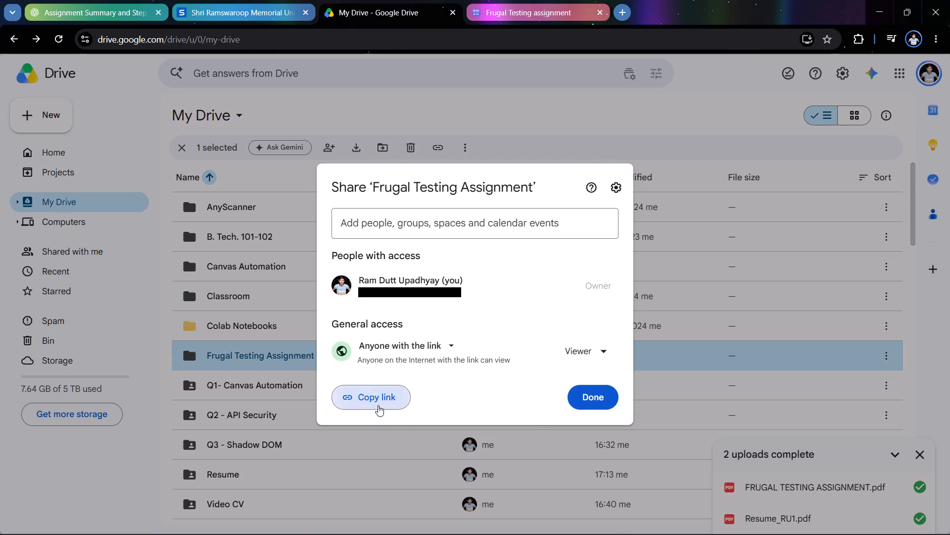
{"action": "left_click", "coordinate": [595, 394]}
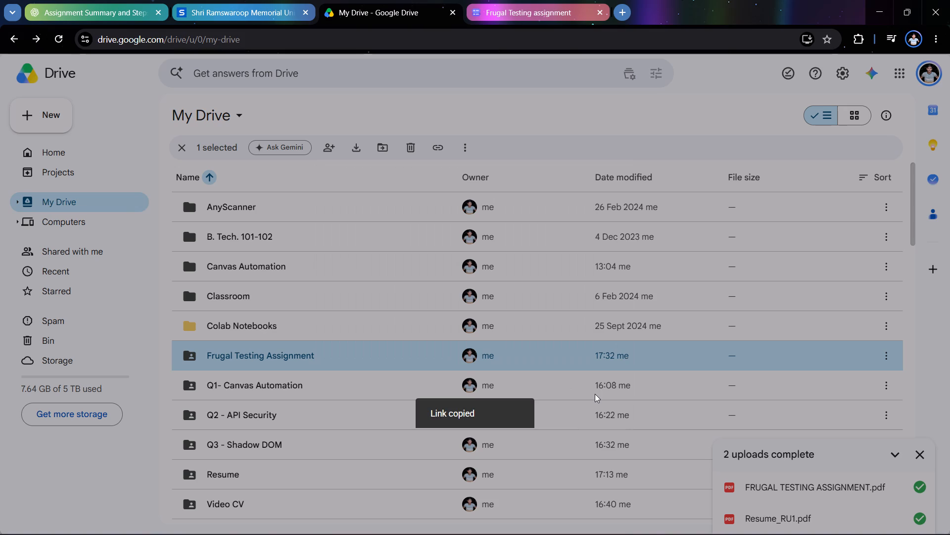
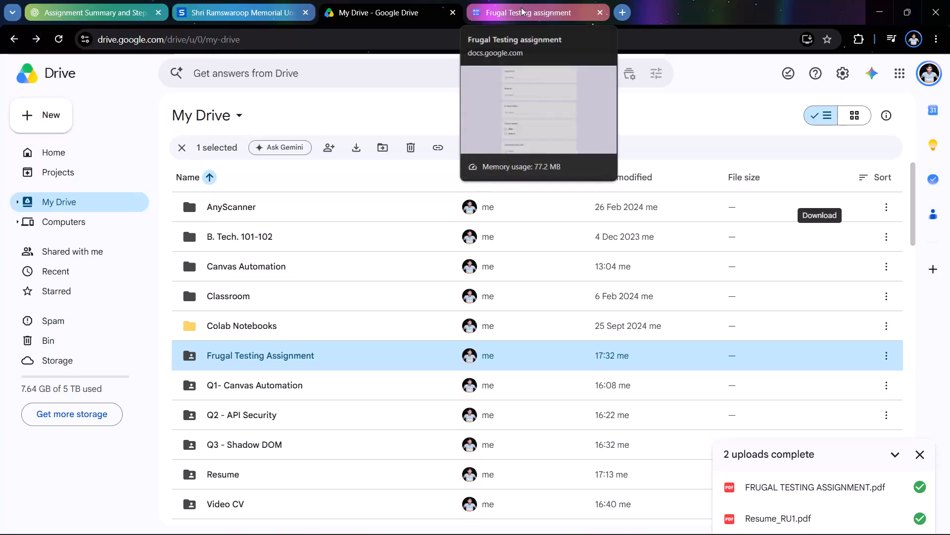
In the Frugal Testing assignment form, record the account email with the response and enter the student's roll number.
{"action": "left_click", "coordinate": [521, 7]}
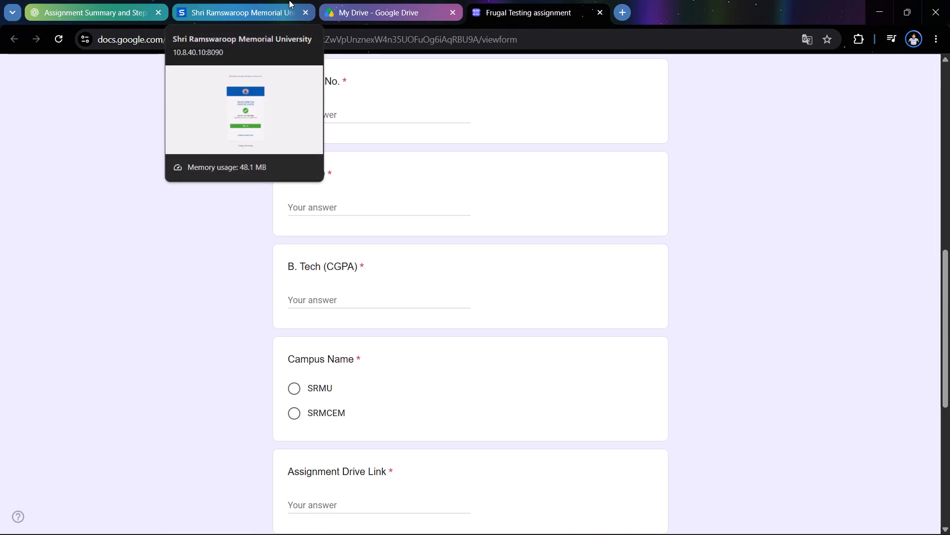
{"action": "scroll", "coordinate": [455, 249], "scroll_direction": "up", "scroll_amount": 14}
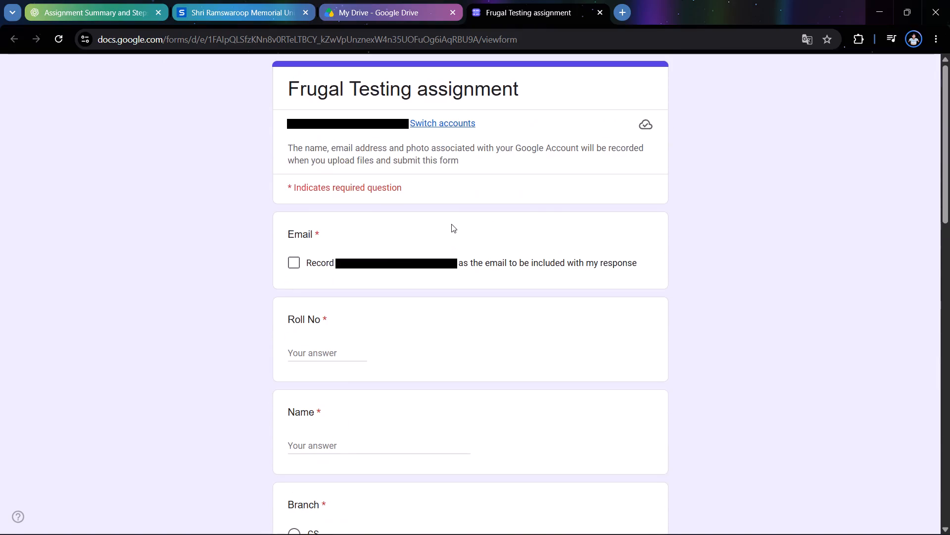
{"action": "left_click", "coordinate": [289, 267]}
{"action": "left_click", "coordinate": [311, 353]}
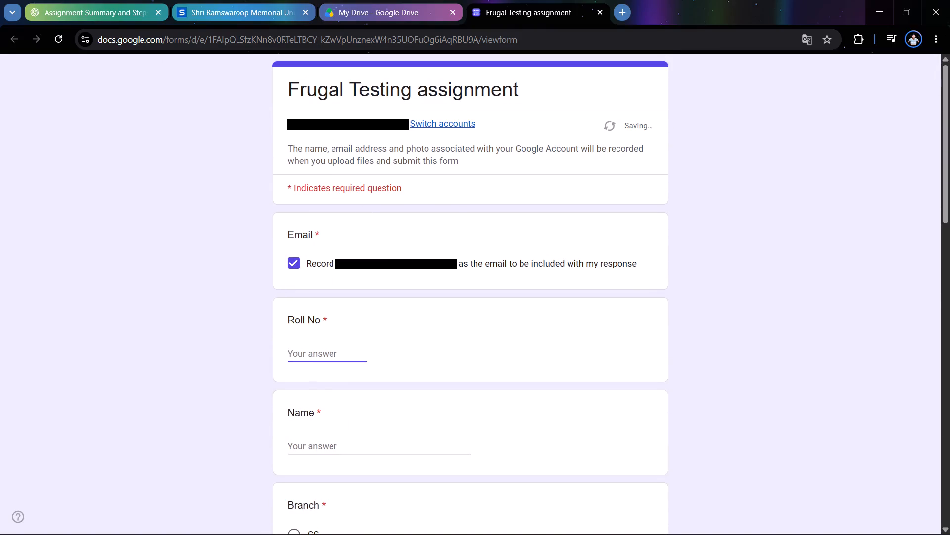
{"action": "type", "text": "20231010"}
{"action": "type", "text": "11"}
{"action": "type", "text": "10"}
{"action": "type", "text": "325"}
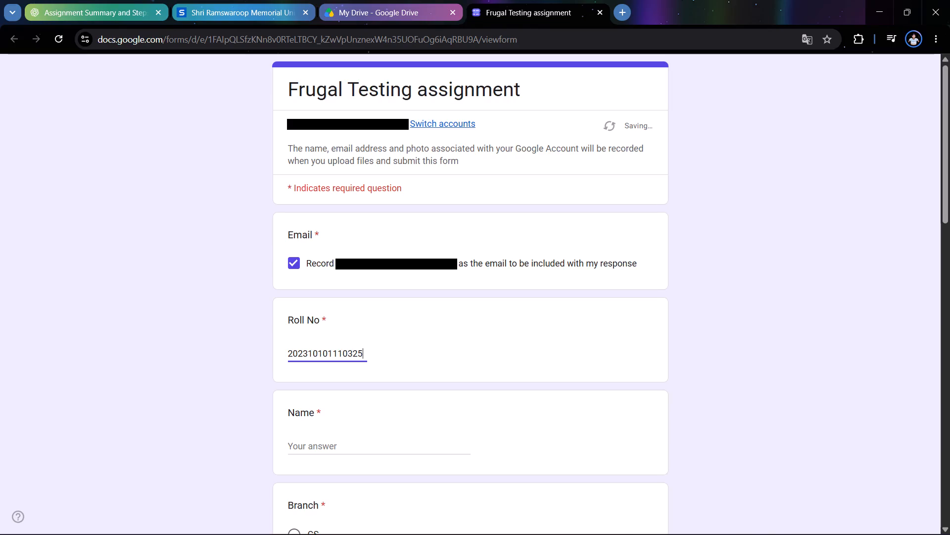
Enter the student's full name in the form and choose CS as the branch.
{"action": "left_click", "coordinate": [332, 438]}
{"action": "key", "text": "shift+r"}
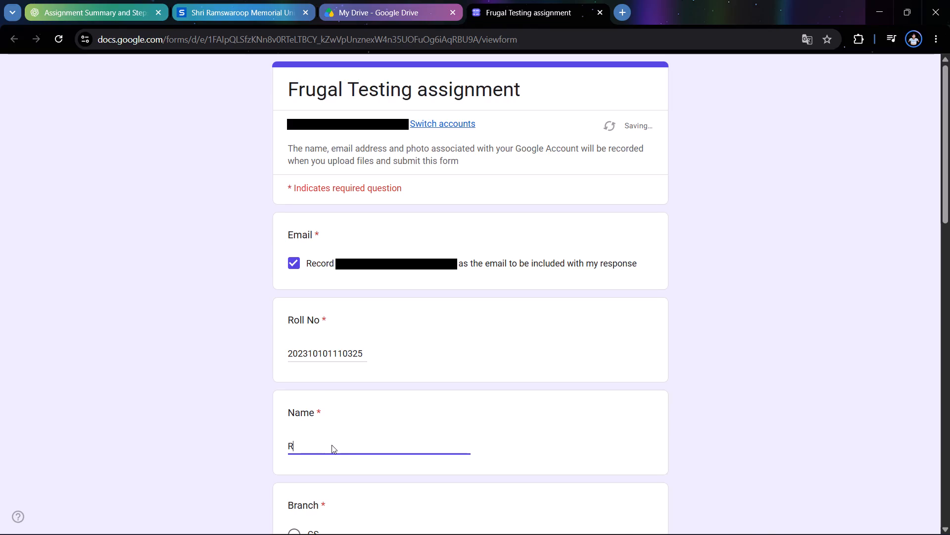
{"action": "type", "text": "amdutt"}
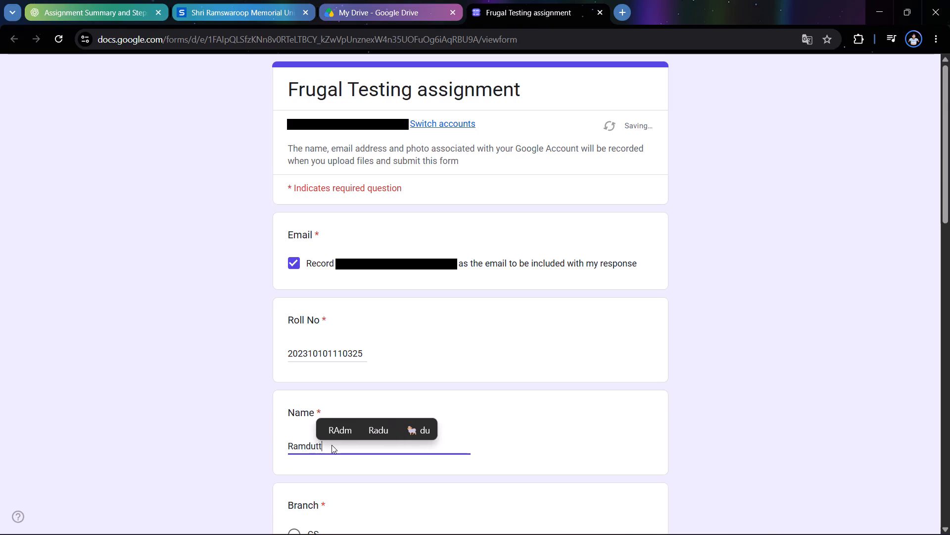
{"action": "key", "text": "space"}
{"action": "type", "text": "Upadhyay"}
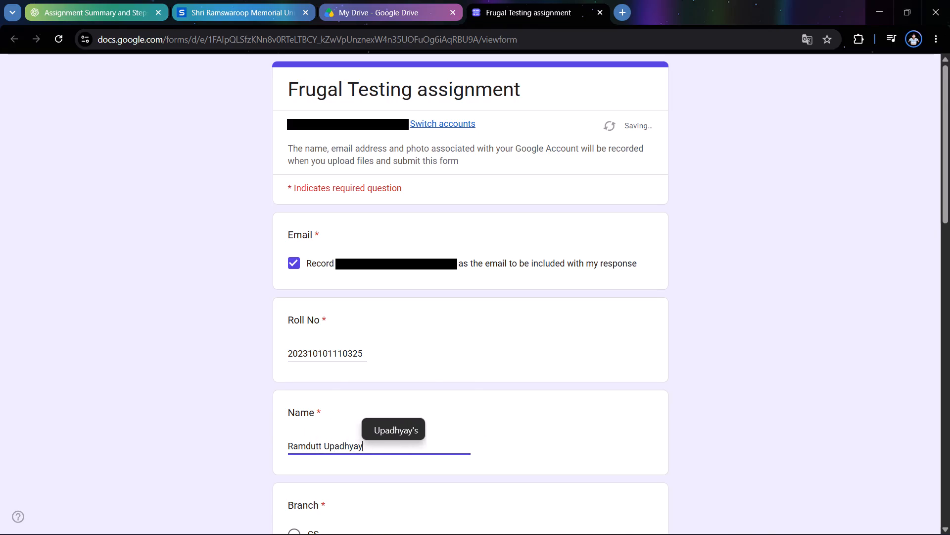
{"action": "scroll", "coordinate": [332, 445], "scroll_direction": "down", "scroll_amount": 2}
{"action": "left_click", "coordinate": [294, 431]}
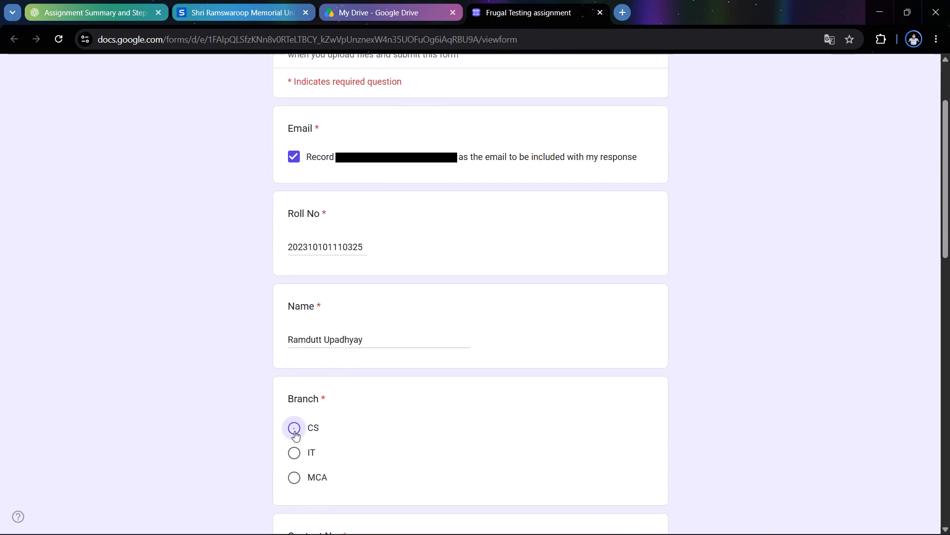
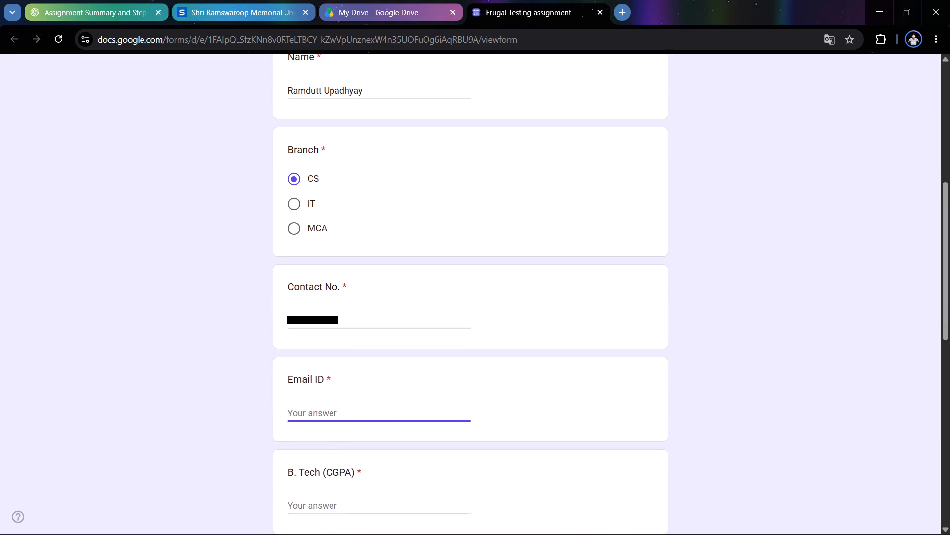
Fill in the student's email address in the Email ID question and enter 8.63 as the B. Tech CGPA.
{"action": "key", "text": "u"}
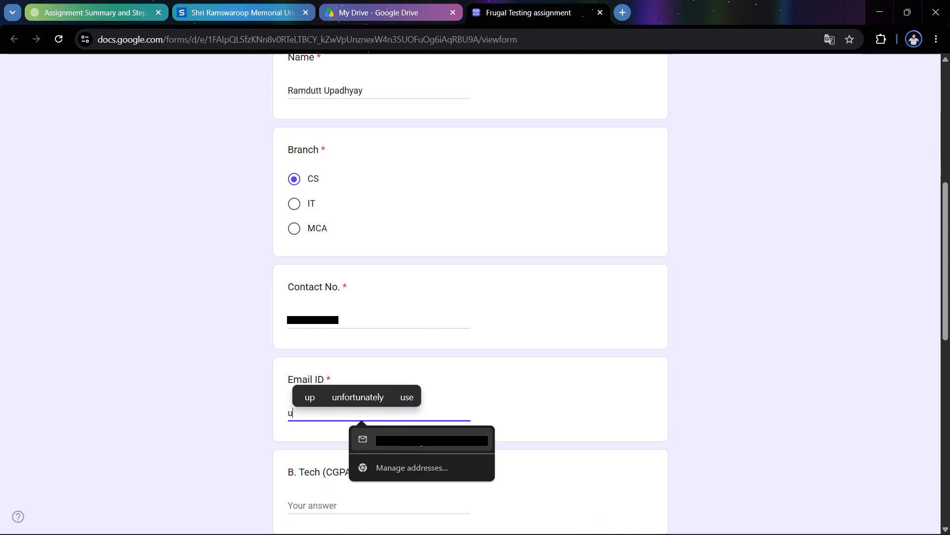
{"action": "left_click", "coordinate": [417, 438]}
{"action": "scroll", "coordinate": [380, 416], "scroll_direction": "down", "scroll_amount": 1}
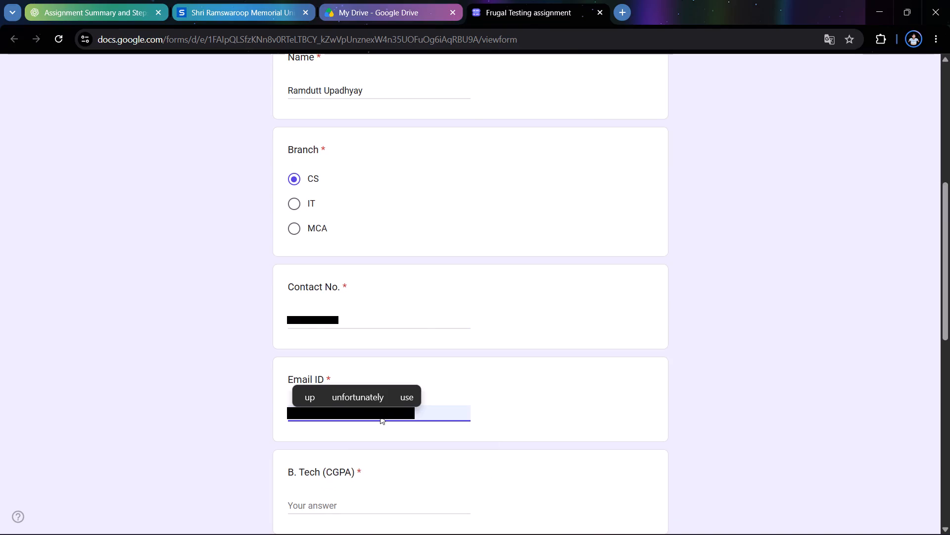
{"action": "left_click", "coordinate": [318, 502]}
{"action": "type", "text": "8.63"}
Choose SRMU as the campus name and paste the copied Drive folder link into the Assignment Drive Link answer.
{"action": "scroll", "coordinate": [318, 502], "scroll_direction": "down", "scroll_amount": 2}
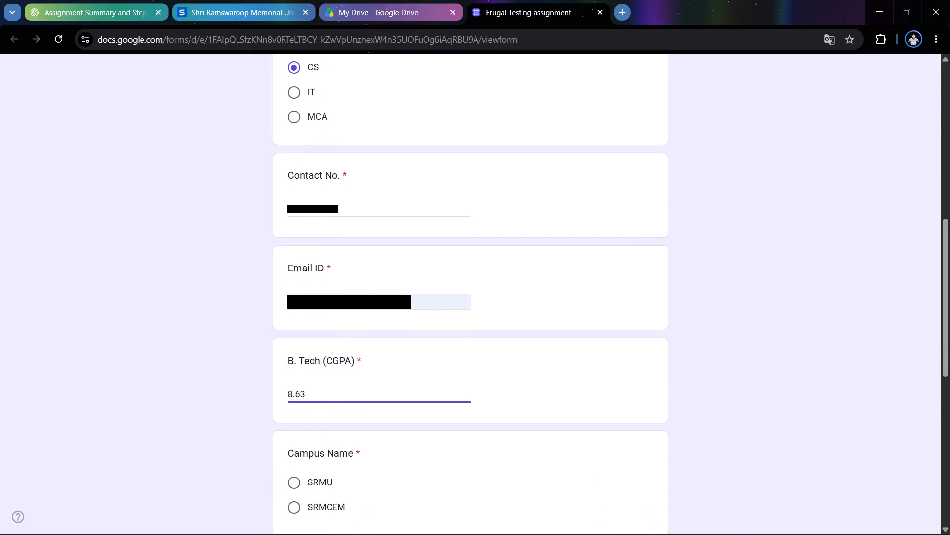
{"action": "scroll", "coordinate": [318, 502], "scroll_direction": "down", "scroll_amount": 1}
{"action": "left_click", "coordinate": [290, 385]}
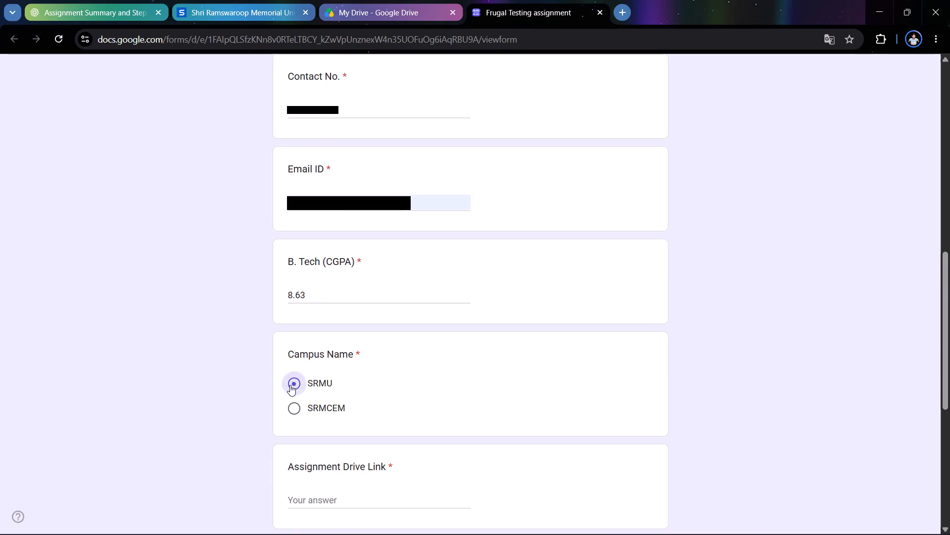
{"action": "scroll", "coordinate": [290, 385], "scroll_direction": "down", "scroll_amount": 2}
{"action": "left_click", "coordinate": [320, 381]}
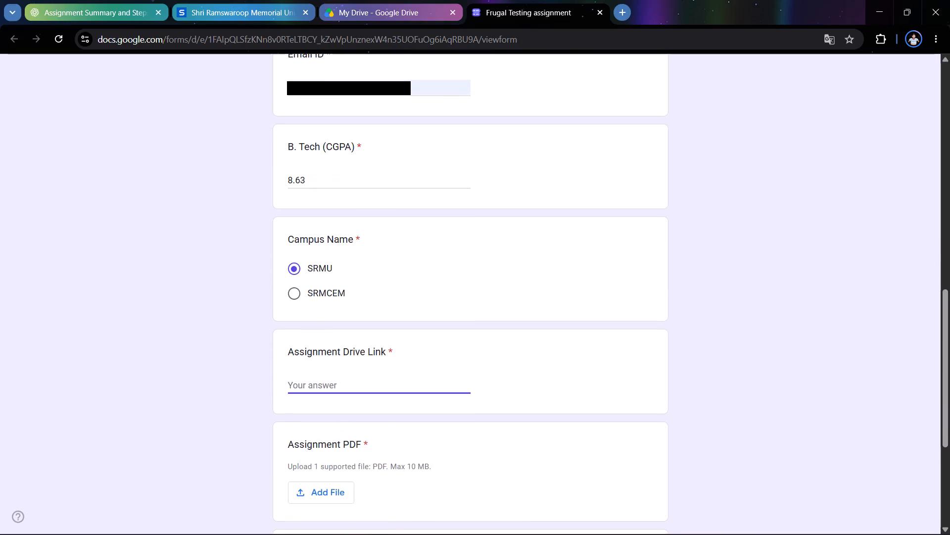
{"action": "key", "text": "ctrl+v"}
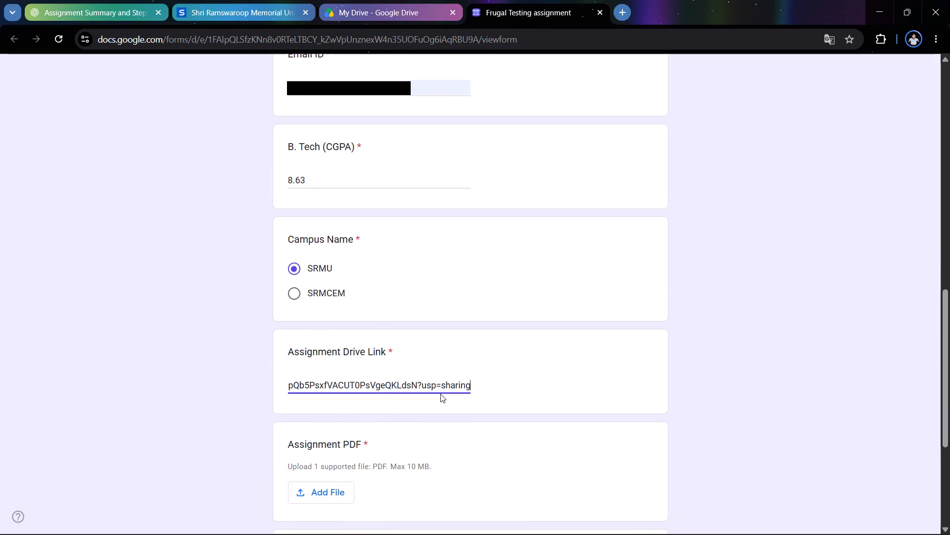
Open the file upload window for the Assignment PDF question.
{"action": "scroll", "coordinate": [477, 397], "scroll_direction": "down", "scroll_amount": 2}
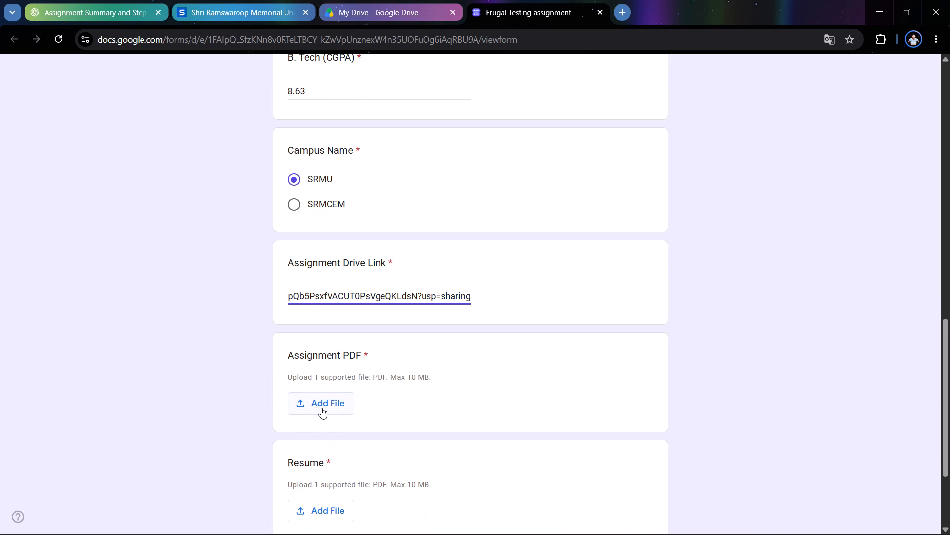
{"action": "left_click", "coordinate": [321, 408]}
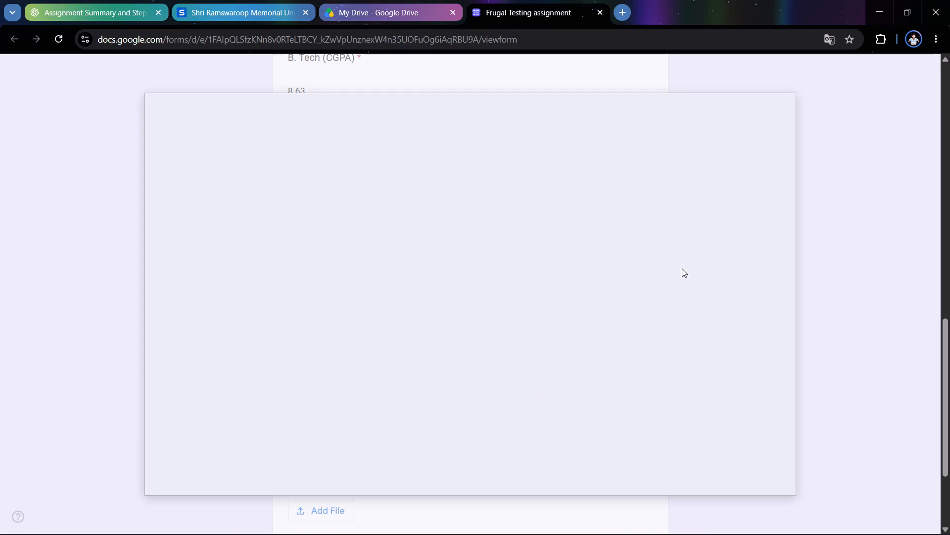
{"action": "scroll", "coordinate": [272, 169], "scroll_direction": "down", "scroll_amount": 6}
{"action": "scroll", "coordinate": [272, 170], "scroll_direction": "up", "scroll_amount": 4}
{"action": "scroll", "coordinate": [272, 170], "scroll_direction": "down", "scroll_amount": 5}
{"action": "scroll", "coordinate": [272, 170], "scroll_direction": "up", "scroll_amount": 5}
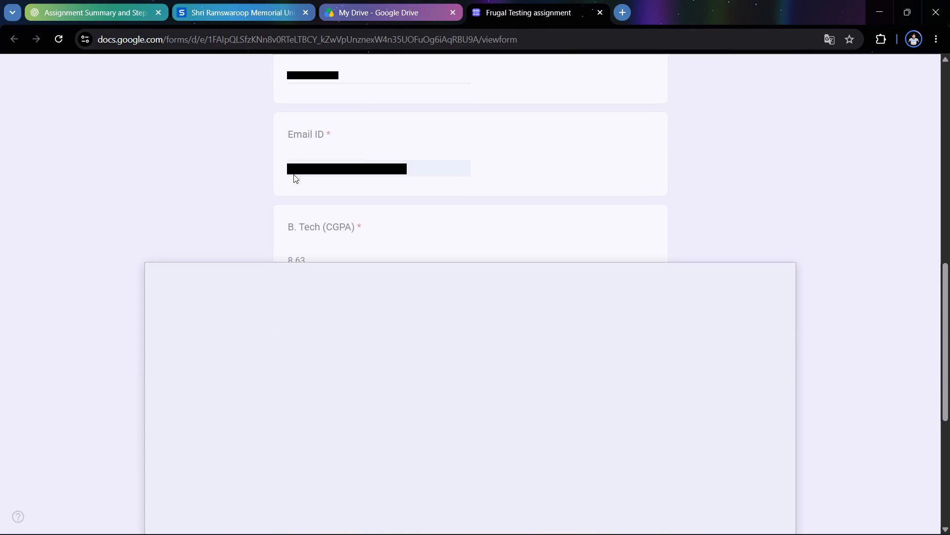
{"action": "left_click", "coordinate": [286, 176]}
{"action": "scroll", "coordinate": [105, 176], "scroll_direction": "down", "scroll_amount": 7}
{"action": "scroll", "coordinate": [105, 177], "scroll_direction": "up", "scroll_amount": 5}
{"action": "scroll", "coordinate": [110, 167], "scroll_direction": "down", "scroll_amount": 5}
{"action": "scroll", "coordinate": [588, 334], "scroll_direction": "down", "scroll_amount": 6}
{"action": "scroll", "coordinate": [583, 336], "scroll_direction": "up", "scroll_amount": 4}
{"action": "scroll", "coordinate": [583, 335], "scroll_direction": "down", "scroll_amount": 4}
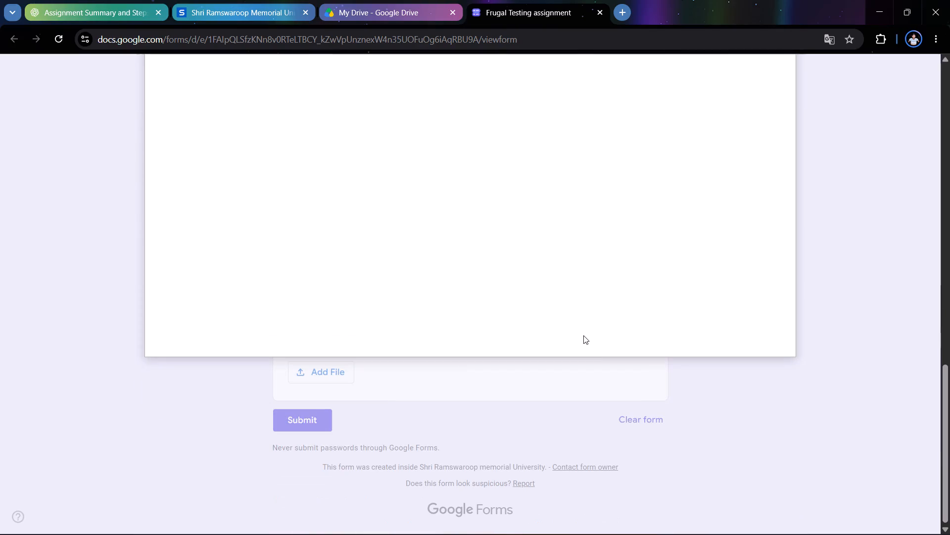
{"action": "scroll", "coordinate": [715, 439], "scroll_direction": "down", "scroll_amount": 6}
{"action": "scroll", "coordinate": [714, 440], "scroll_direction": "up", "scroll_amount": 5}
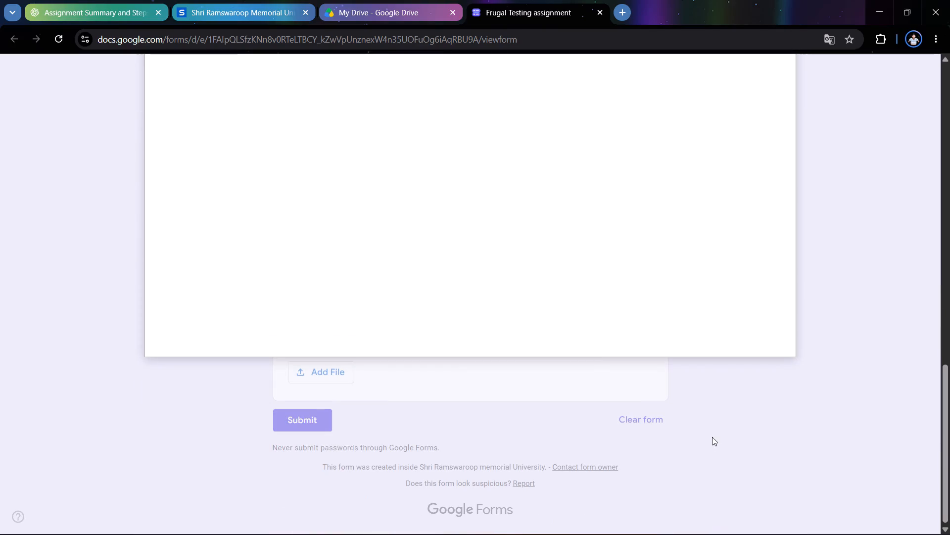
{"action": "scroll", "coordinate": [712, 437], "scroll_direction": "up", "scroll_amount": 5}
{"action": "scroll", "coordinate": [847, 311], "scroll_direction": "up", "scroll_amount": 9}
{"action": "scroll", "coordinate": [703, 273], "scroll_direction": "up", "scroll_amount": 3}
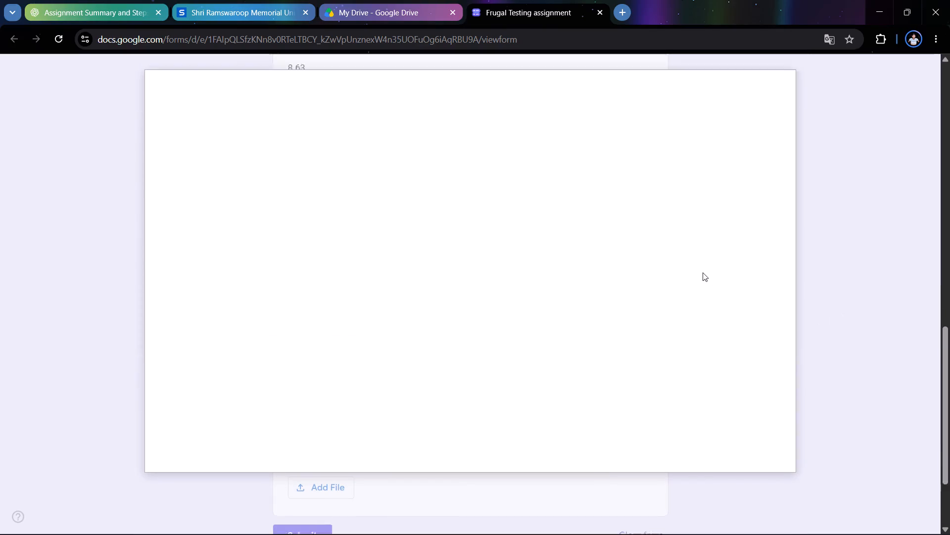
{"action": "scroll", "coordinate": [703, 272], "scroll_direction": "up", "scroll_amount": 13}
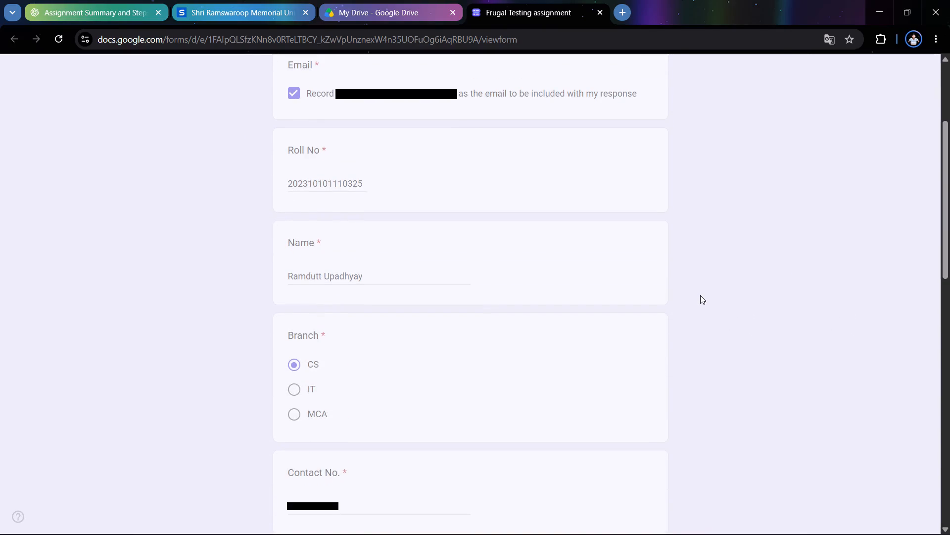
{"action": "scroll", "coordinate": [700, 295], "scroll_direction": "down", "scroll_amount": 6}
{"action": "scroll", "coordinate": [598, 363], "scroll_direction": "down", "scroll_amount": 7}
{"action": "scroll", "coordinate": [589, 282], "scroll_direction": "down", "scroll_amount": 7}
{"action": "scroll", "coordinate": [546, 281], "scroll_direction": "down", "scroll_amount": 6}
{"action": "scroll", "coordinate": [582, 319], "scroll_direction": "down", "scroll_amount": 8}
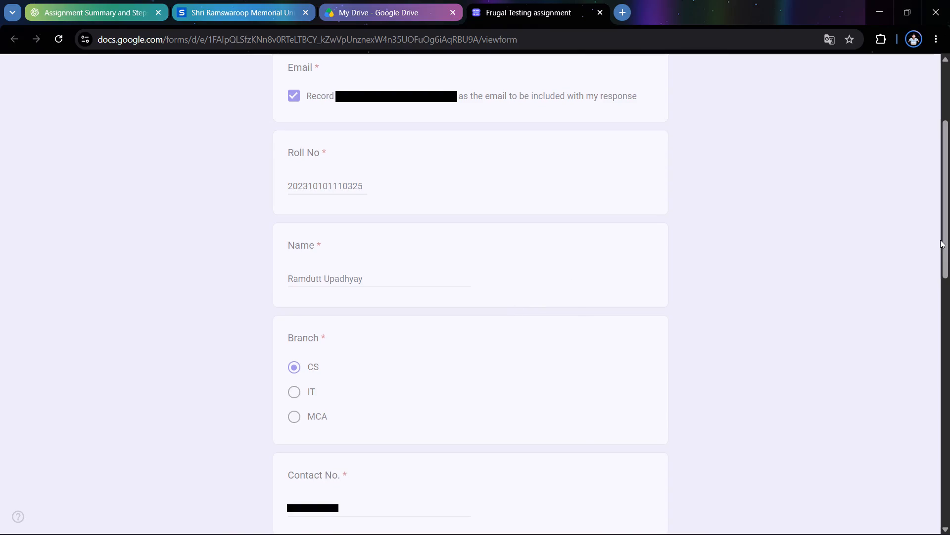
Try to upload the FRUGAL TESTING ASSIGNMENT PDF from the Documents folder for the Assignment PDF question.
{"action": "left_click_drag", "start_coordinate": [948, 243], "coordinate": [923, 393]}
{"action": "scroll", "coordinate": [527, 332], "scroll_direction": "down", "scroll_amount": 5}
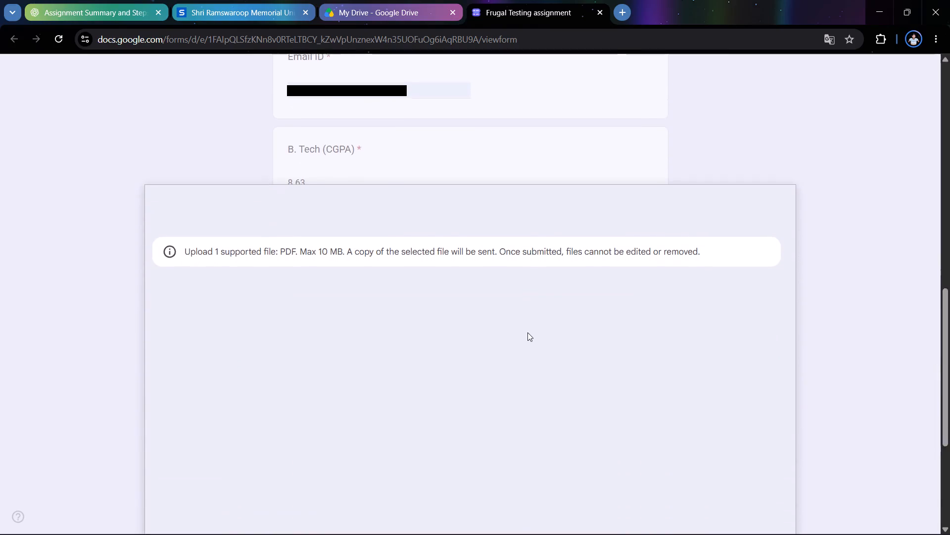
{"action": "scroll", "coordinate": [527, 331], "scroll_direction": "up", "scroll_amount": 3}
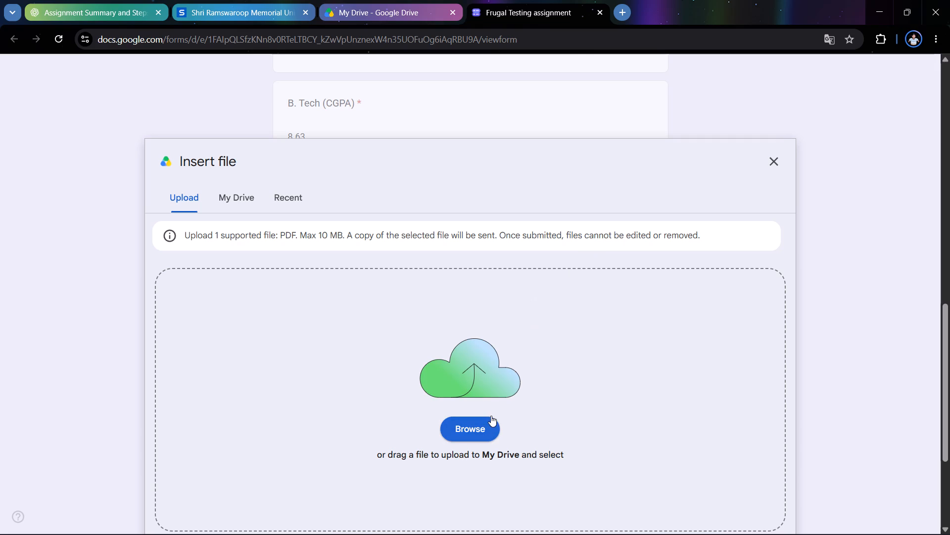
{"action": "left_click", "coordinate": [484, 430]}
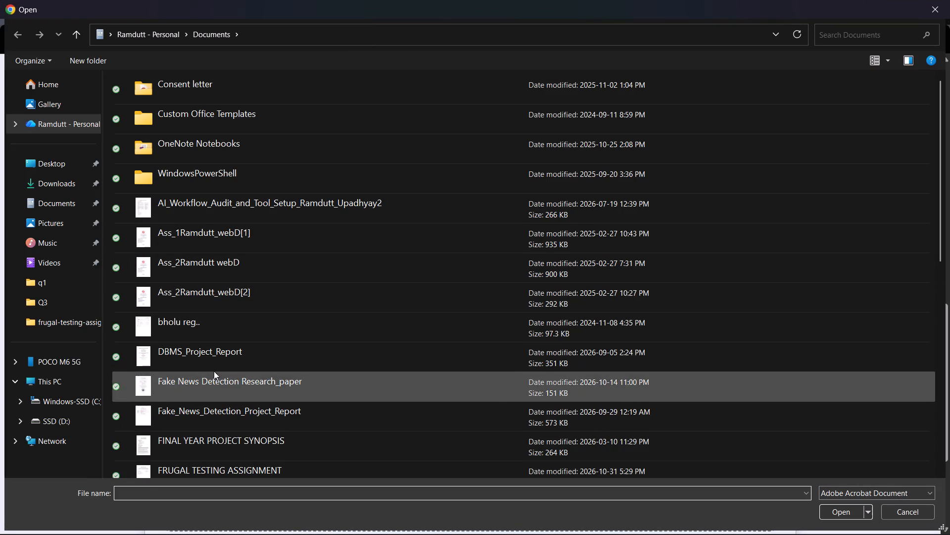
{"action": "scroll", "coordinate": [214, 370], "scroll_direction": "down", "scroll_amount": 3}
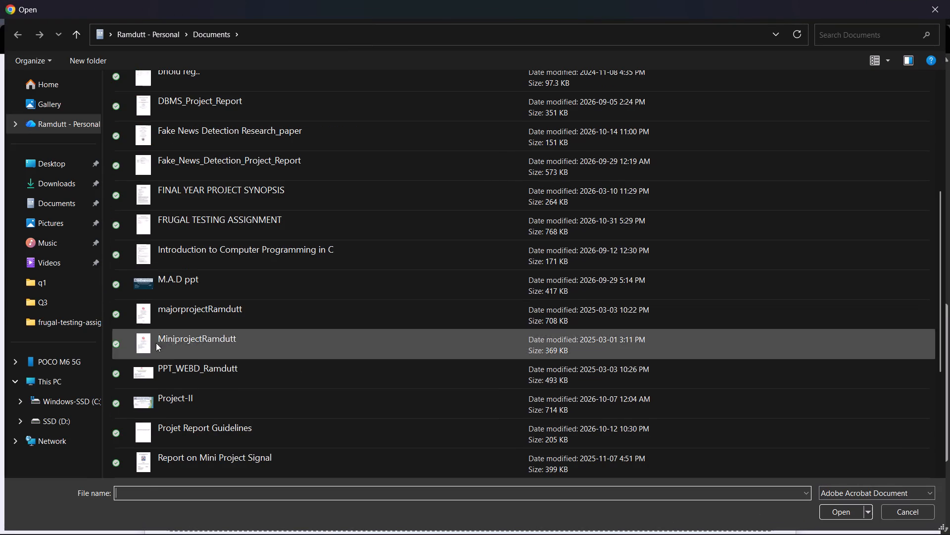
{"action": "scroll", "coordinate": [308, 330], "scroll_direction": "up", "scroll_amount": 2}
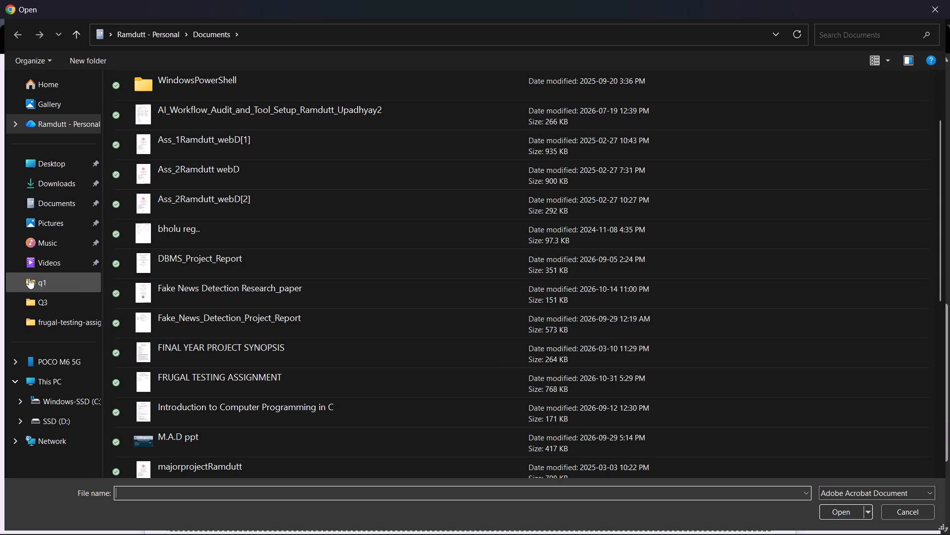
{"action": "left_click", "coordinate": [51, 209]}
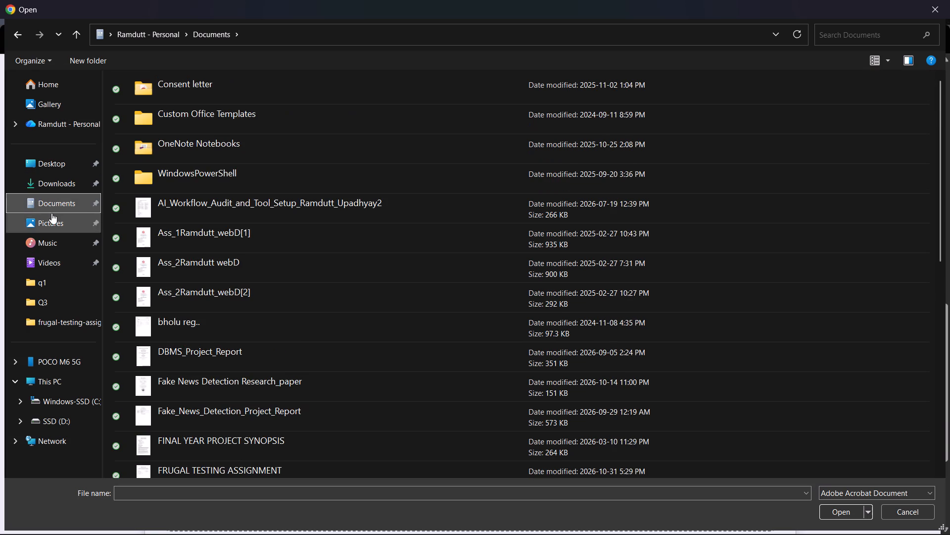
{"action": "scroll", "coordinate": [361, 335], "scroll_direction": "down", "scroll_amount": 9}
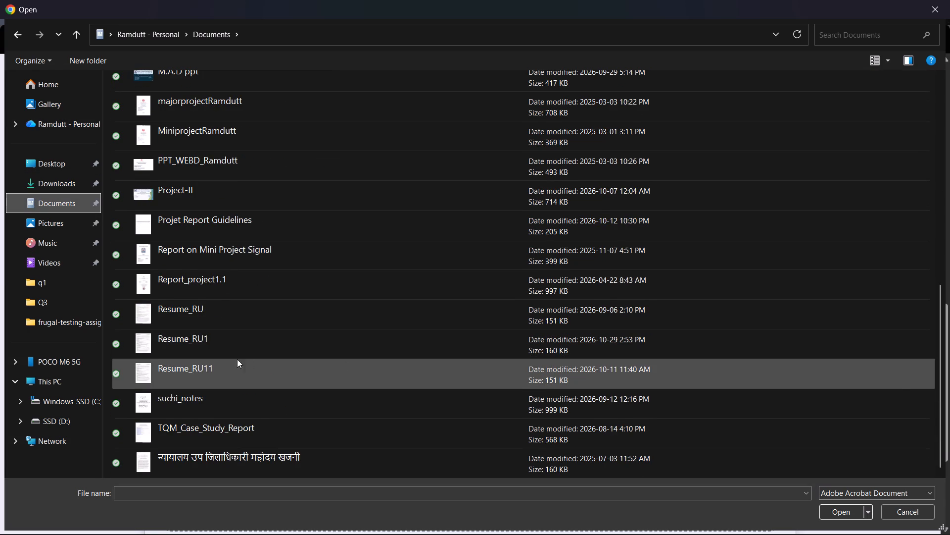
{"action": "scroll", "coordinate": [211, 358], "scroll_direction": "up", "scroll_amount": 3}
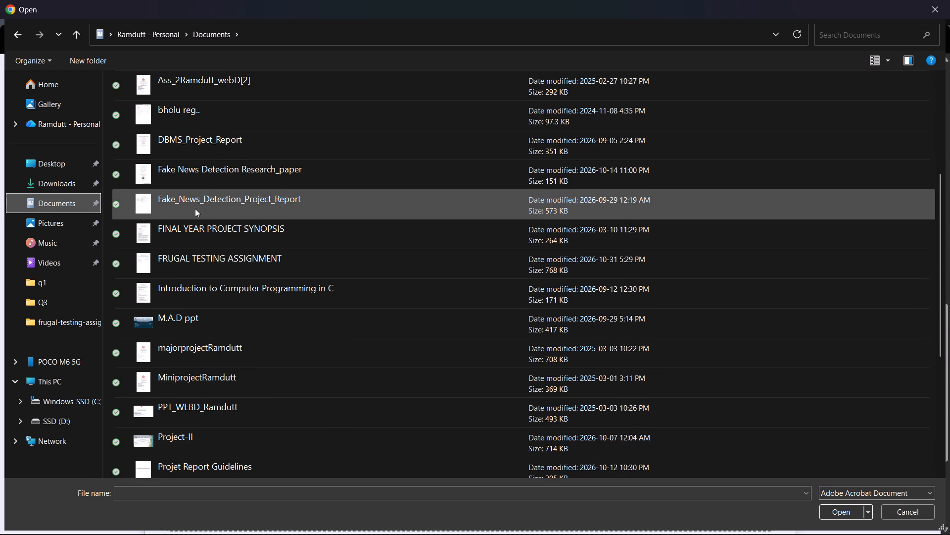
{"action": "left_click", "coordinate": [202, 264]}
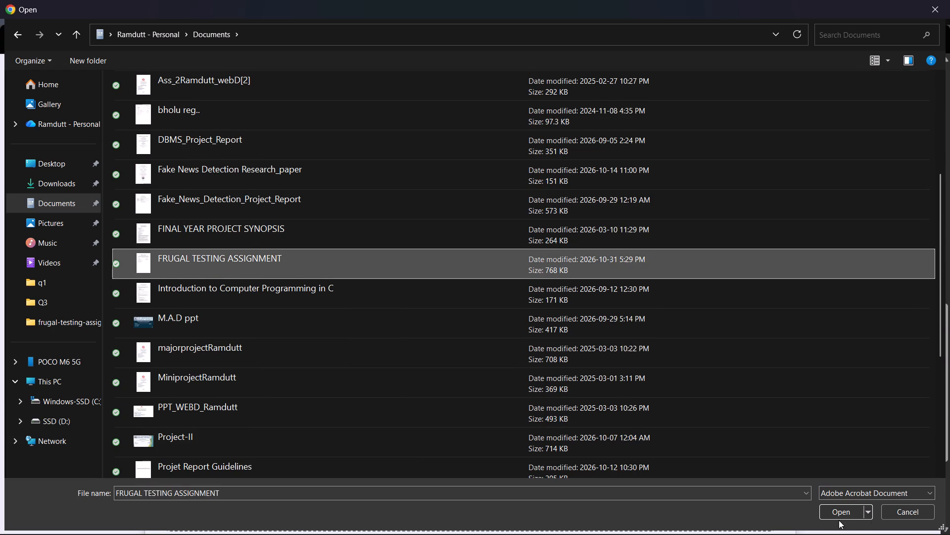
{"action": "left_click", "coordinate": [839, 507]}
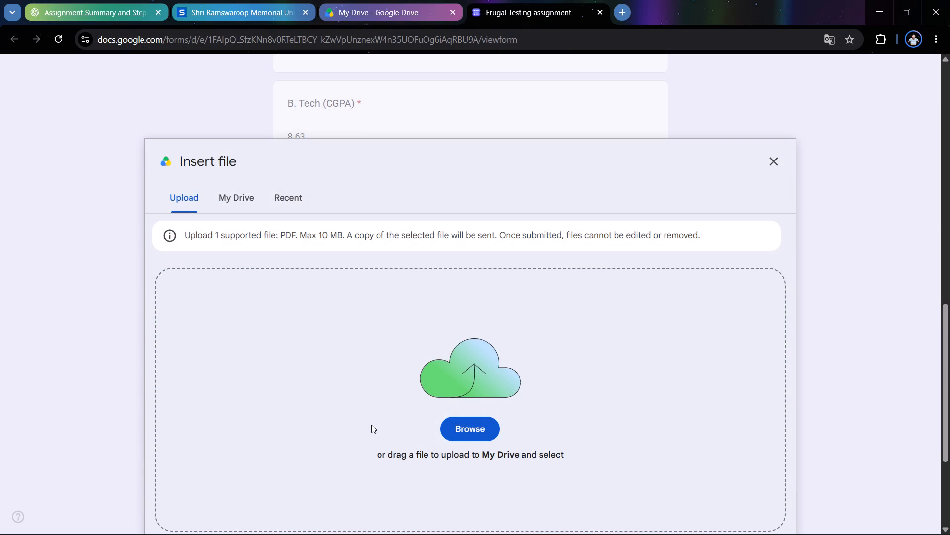
Upload the FRUGAL TESTING ASSIGNMENT PDF from the Documents folder as the answer to the Assignment PDF question.
{"action": "left_click", "coordinate": [449, 426]}
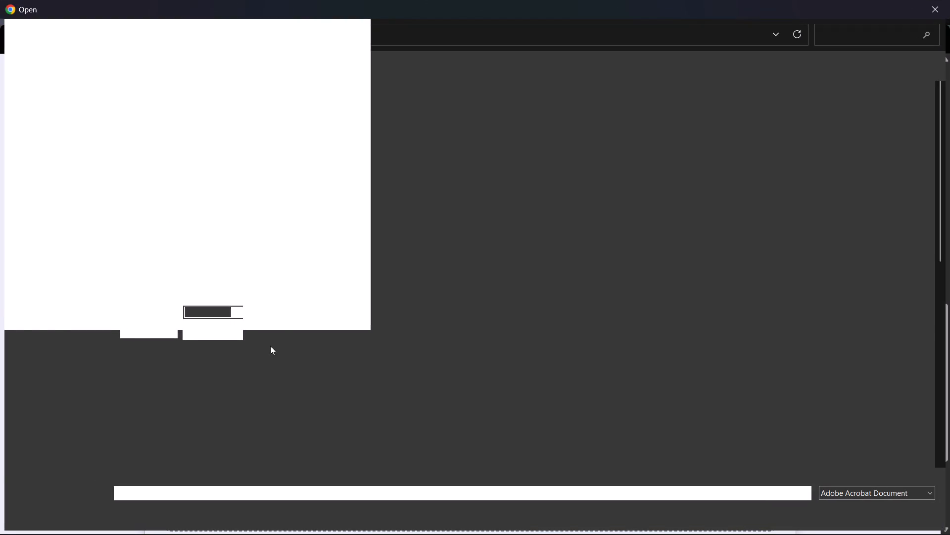
{"action": "scroll", "coordinate": [212, 361], "scroll_direction": "down", "scroll_amount": 2}
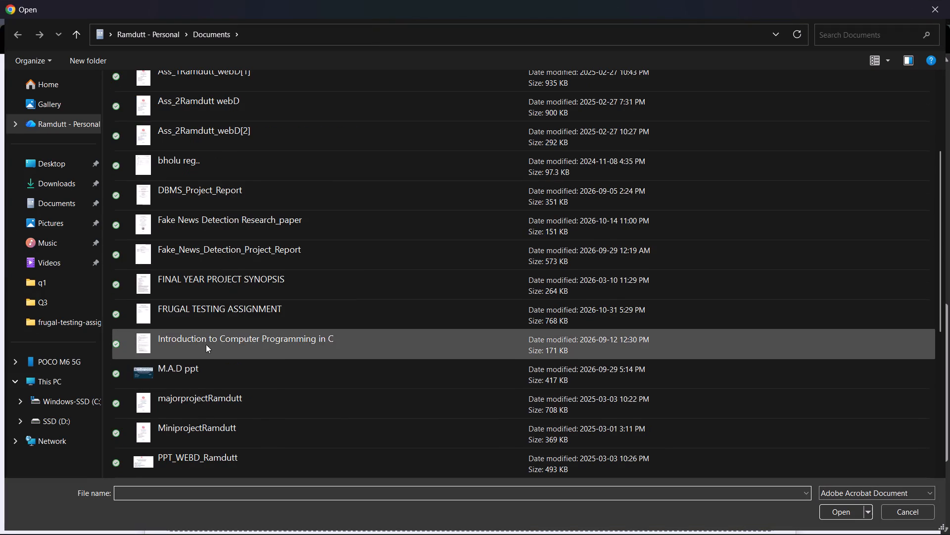
{"action": "left_click", "coordinate": [212, 311]}
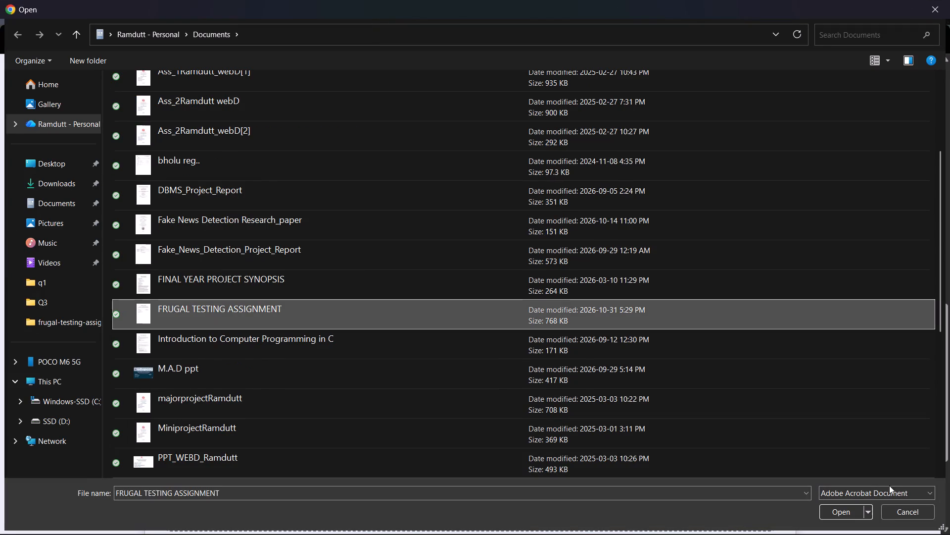
{"action": "left_click", "coordinate": [847, 508]}
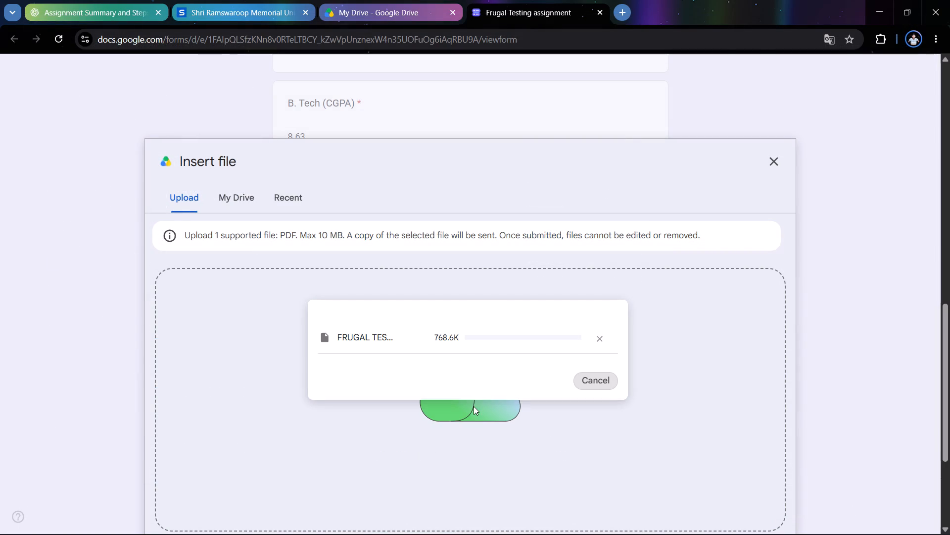
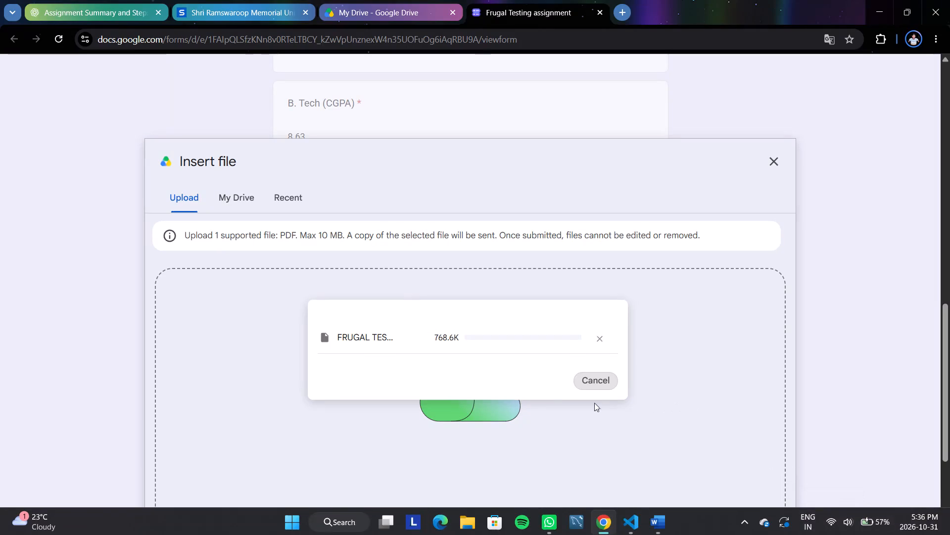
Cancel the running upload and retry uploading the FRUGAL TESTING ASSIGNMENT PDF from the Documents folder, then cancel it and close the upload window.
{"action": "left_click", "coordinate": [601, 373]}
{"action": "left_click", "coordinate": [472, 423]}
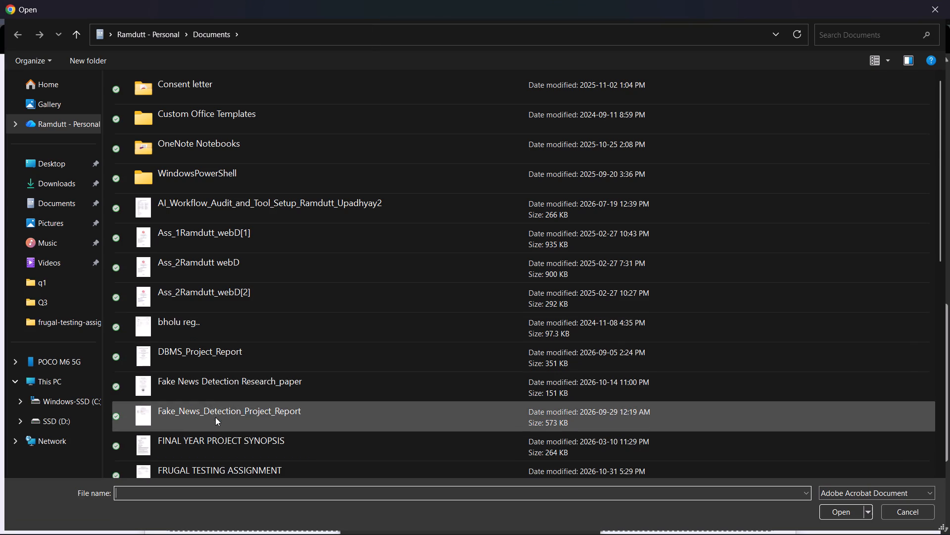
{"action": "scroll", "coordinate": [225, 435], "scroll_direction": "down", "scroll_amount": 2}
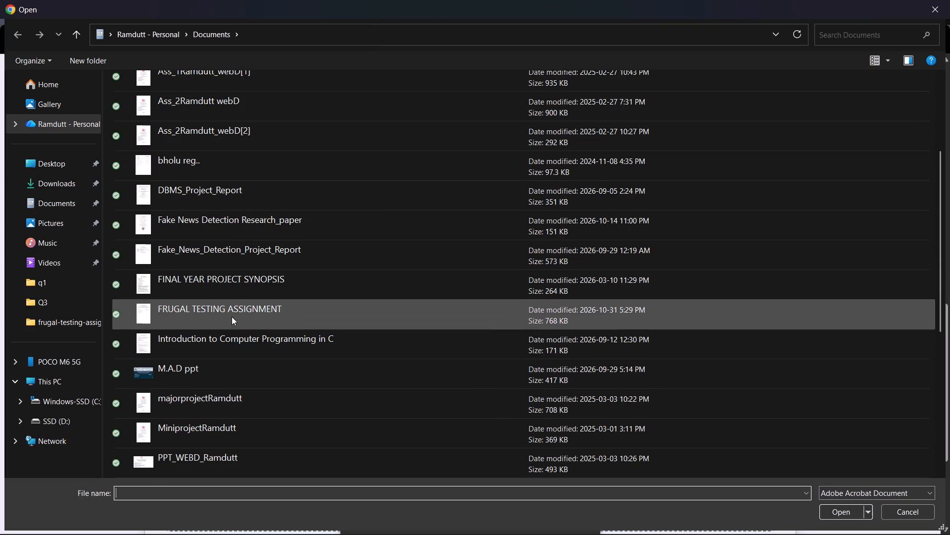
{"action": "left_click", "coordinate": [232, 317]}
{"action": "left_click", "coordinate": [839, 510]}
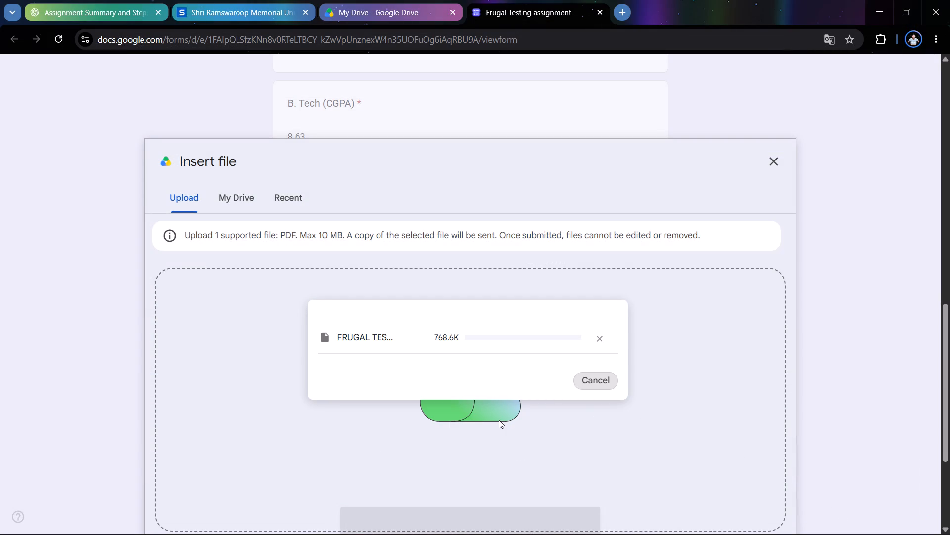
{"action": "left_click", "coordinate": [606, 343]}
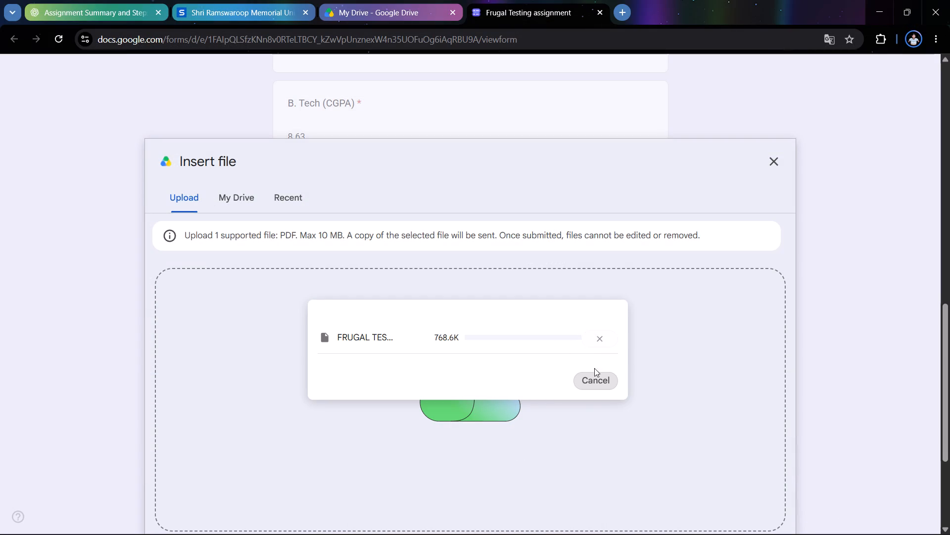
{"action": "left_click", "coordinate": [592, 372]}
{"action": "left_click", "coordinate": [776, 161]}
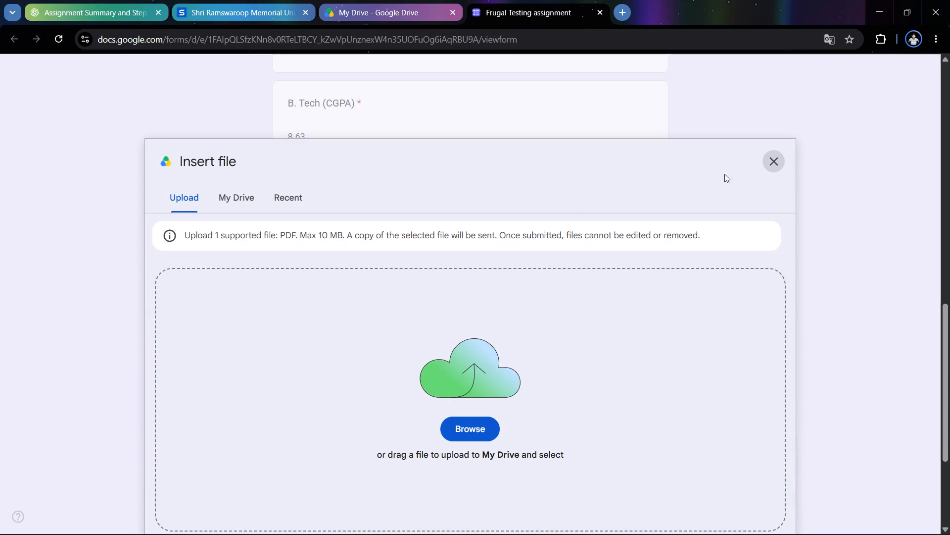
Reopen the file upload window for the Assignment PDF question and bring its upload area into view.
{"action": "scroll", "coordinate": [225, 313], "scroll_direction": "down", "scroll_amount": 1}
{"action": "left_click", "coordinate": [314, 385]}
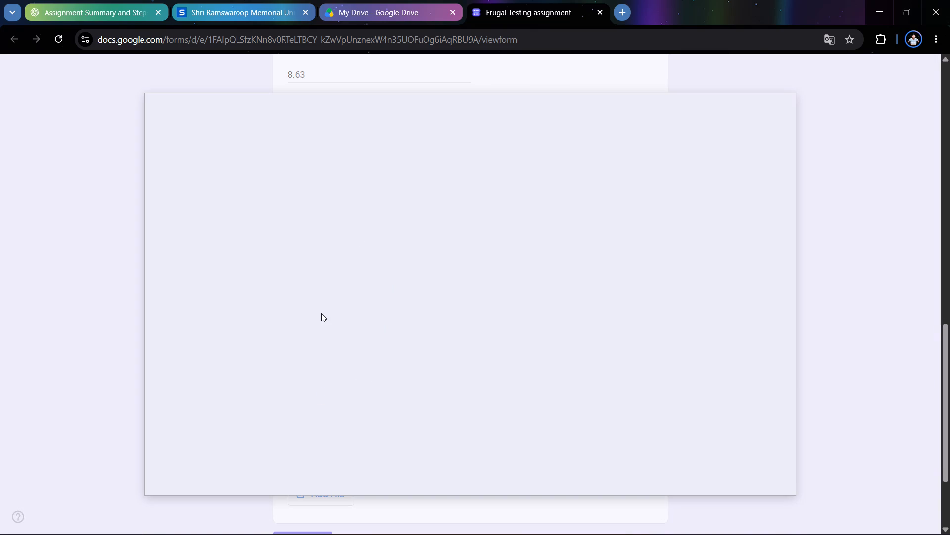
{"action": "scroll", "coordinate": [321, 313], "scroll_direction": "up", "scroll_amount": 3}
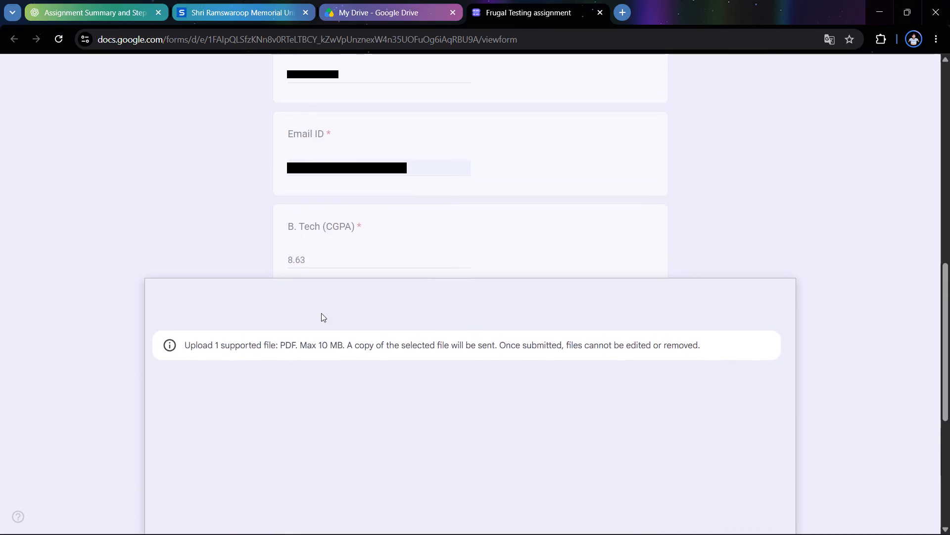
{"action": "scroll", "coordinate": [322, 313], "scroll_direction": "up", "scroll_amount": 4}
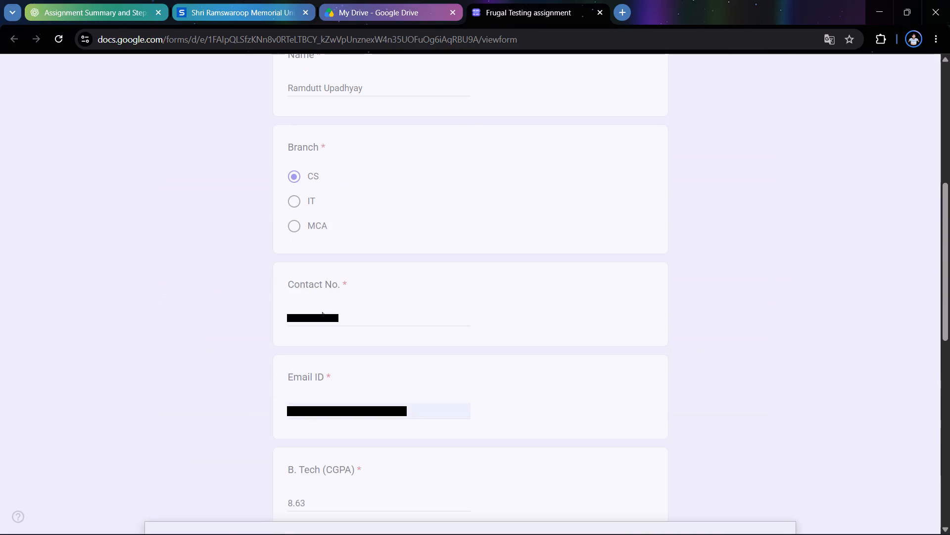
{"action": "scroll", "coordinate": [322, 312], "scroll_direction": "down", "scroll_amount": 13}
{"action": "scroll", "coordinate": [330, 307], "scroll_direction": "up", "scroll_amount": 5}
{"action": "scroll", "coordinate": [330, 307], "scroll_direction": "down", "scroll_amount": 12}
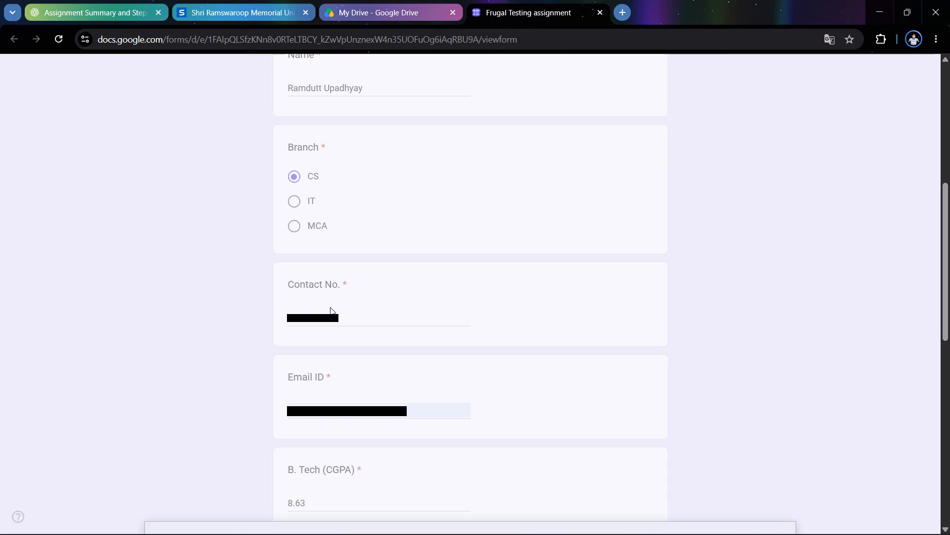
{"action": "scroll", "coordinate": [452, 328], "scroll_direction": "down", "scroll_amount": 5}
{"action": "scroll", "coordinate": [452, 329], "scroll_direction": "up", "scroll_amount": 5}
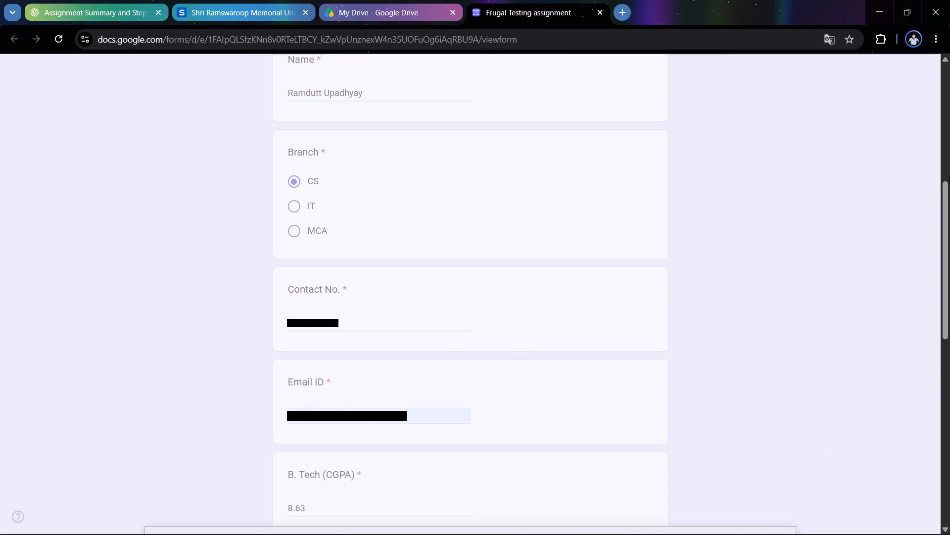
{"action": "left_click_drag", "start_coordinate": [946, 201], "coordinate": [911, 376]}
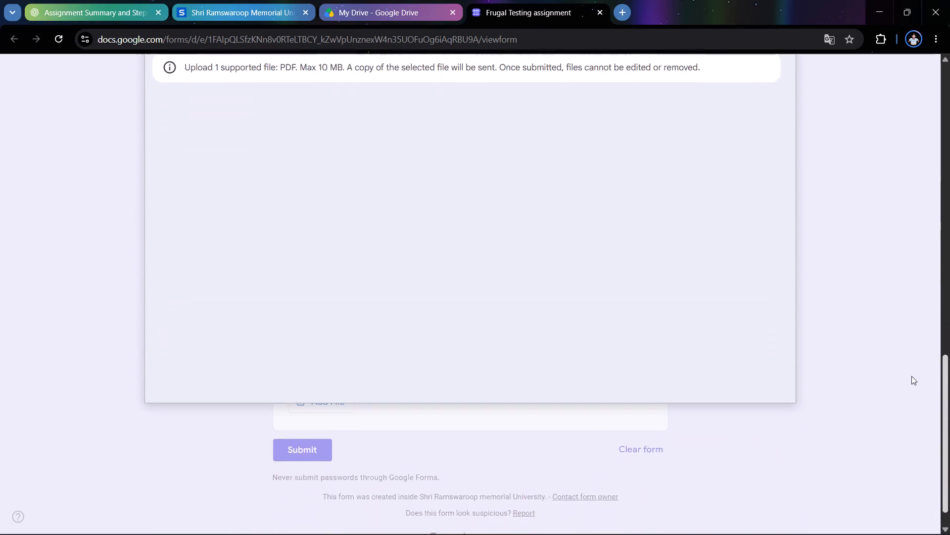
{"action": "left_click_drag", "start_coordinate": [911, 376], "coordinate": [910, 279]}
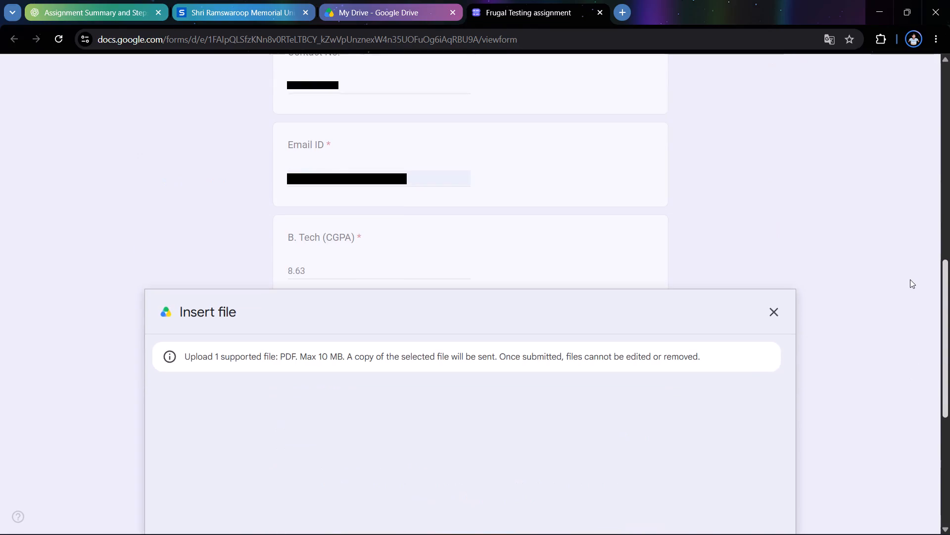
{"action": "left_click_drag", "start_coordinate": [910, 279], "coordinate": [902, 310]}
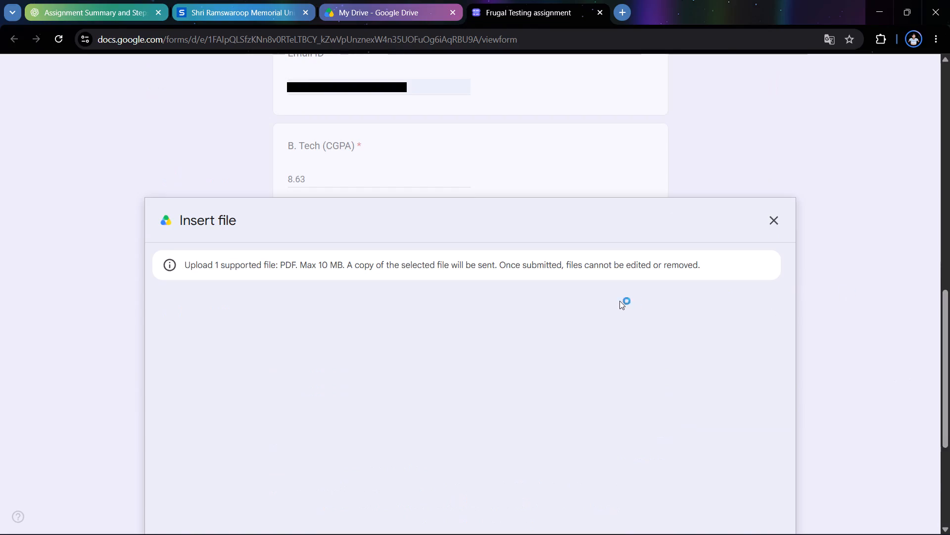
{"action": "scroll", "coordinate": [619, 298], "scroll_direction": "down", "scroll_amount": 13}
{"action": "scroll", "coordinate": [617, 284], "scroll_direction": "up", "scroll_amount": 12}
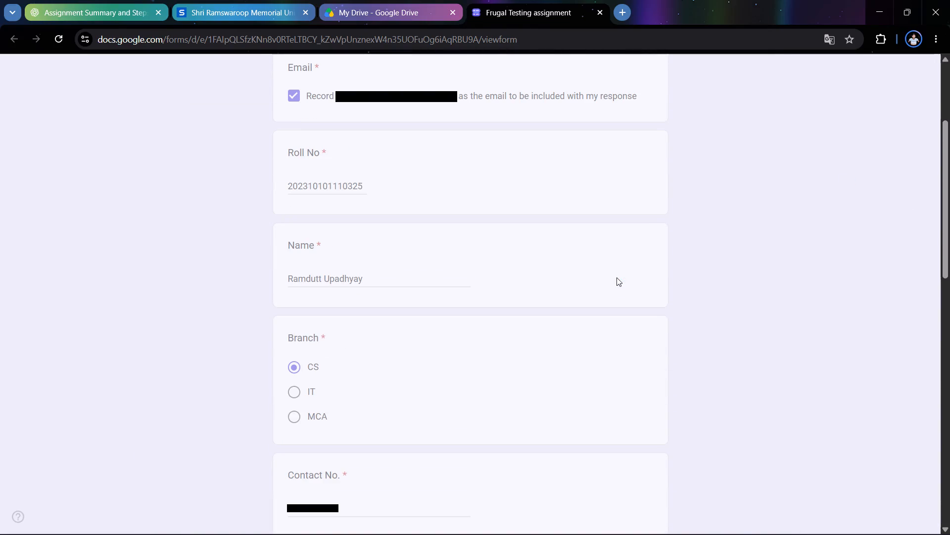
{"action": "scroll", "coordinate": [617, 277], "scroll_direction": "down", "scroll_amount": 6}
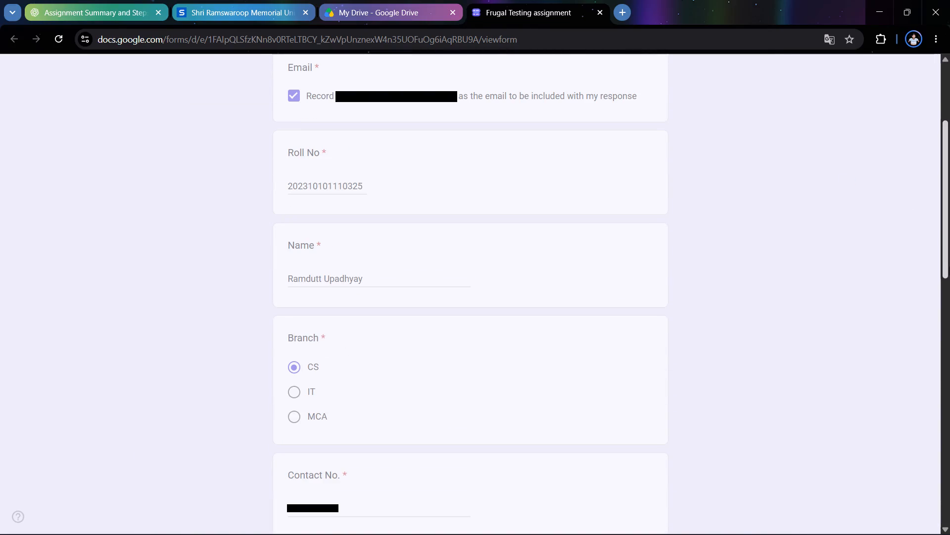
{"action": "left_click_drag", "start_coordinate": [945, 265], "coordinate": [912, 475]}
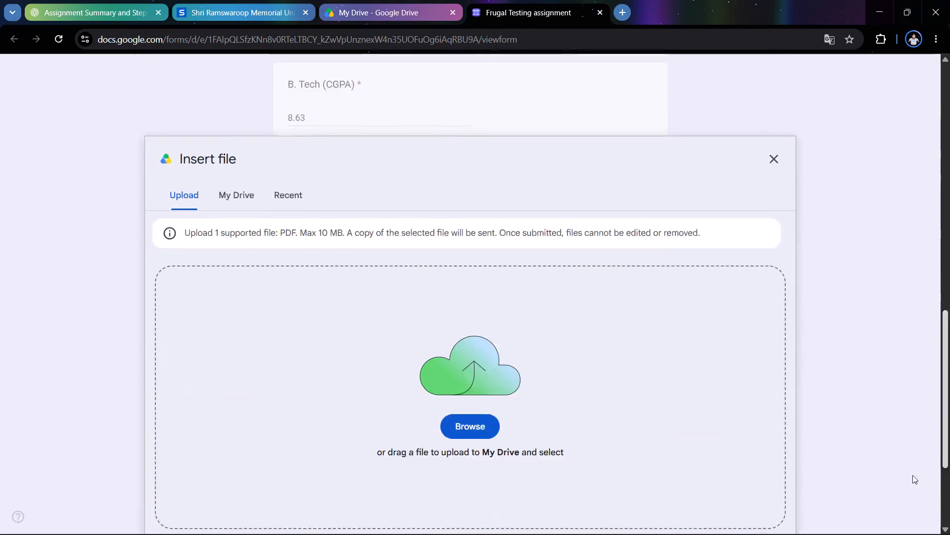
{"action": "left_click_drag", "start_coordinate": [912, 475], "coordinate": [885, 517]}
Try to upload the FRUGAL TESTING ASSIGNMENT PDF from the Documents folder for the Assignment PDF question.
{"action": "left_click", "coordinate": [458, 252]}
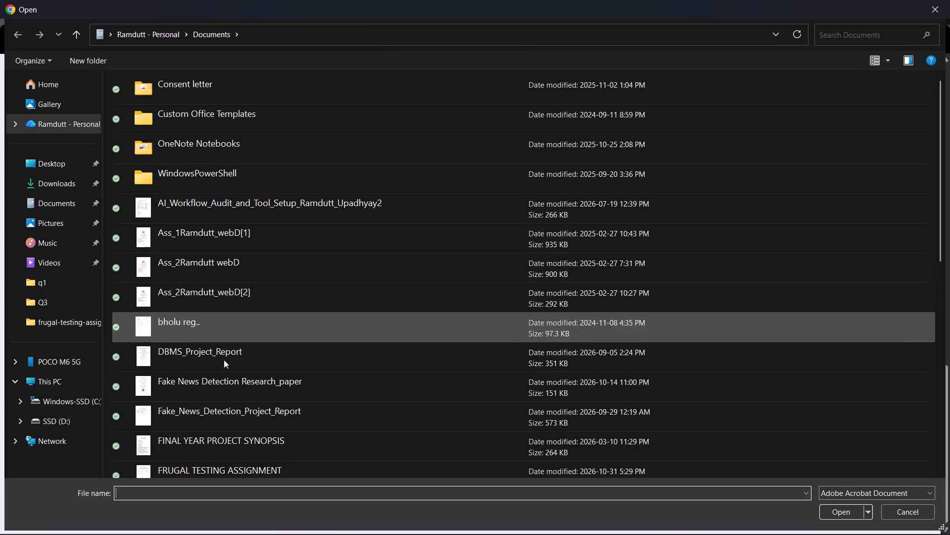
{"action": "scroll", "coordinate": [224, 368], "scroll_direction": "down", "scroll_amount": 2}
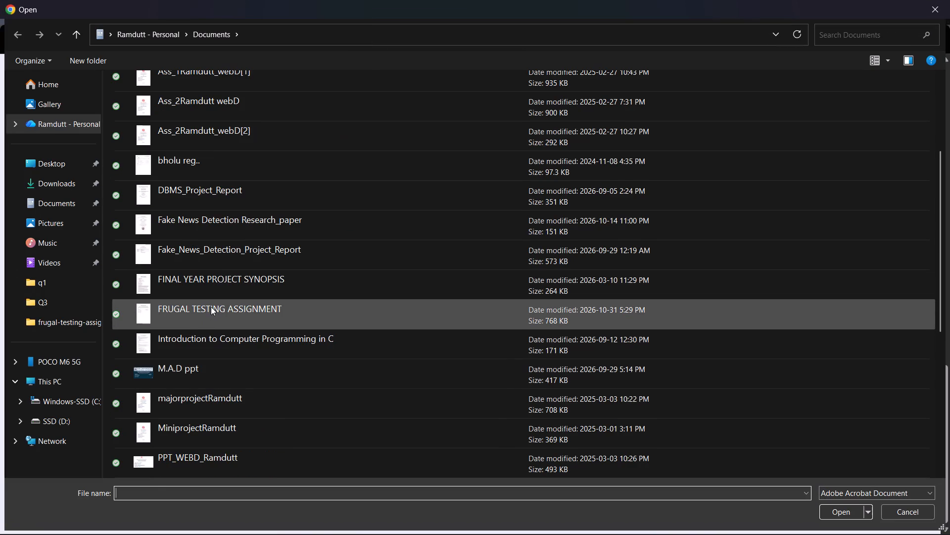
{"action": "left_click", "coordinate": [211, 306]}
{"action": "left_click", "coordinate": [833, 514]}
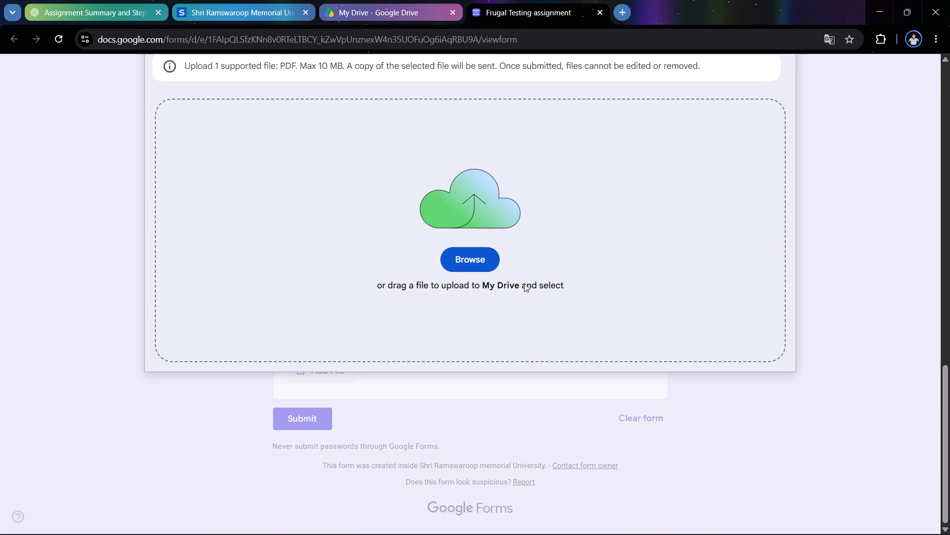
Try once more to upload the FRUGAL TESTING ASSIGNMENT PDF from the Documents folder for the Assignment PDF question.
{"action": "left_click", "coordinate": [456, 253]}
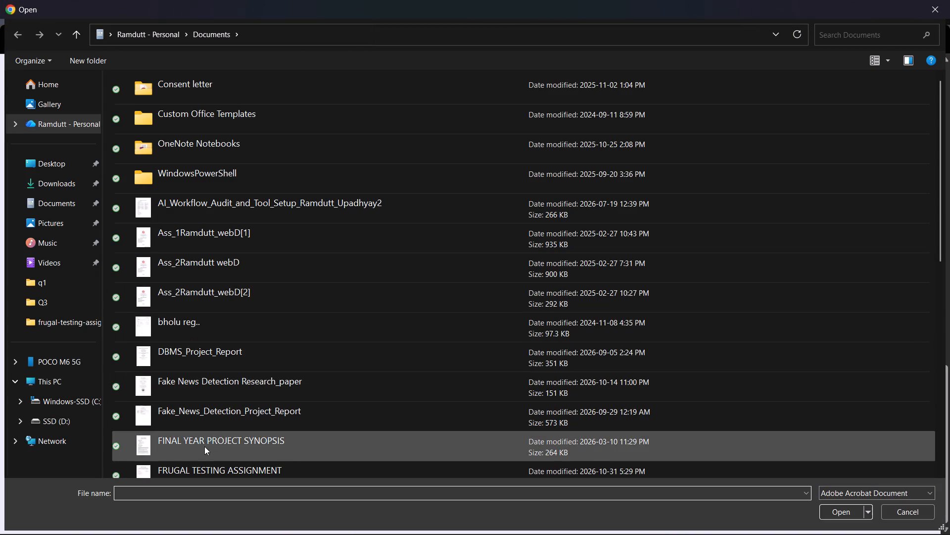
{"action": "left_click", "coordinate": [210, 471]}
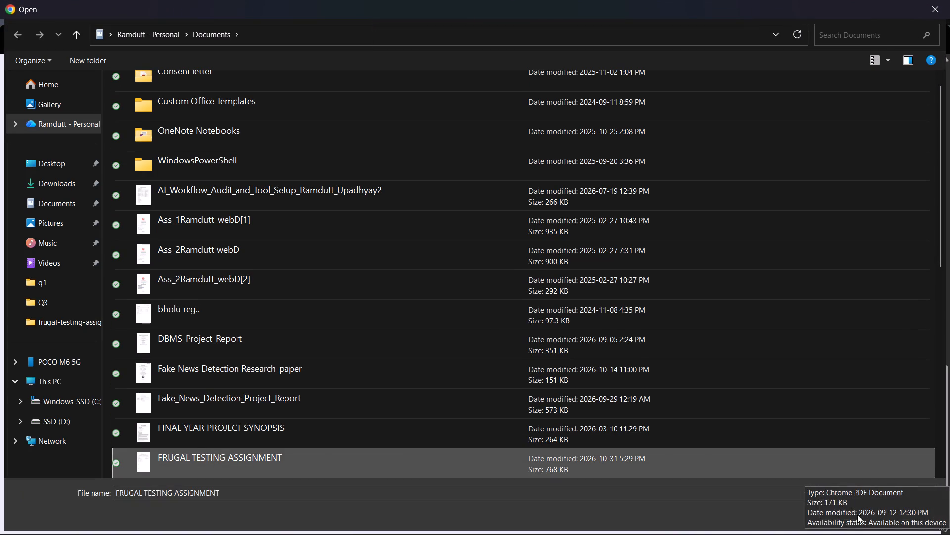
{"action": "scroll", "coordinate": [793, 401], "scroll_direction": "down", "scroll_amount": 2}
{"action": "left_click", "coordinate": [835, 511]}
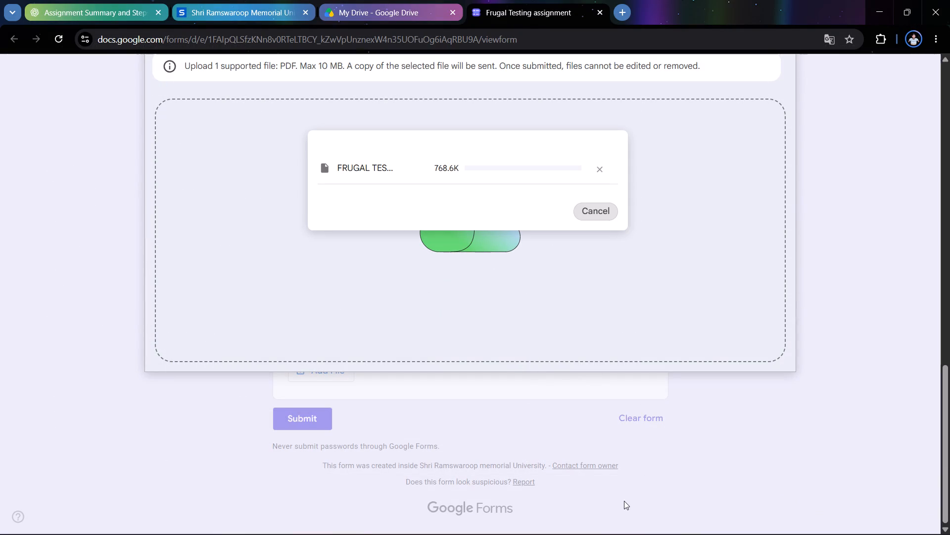
Close the Frugal Testing assignment form and switch to the FRUGAL TESTING ASSIGNMENT document in Word.
{"action": "left_click", "coordinate": [599, 12]}
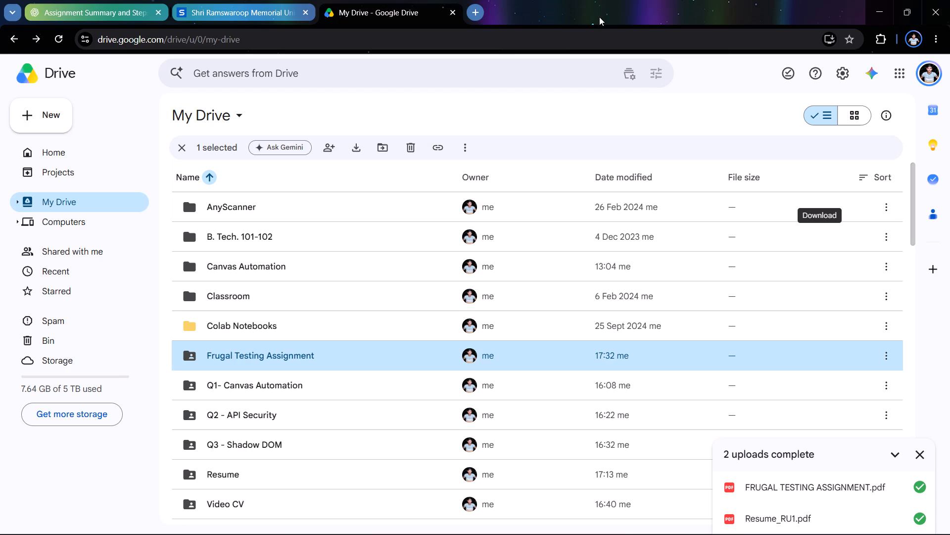
{"action": "left_click", "coordinate": [873, 0]}
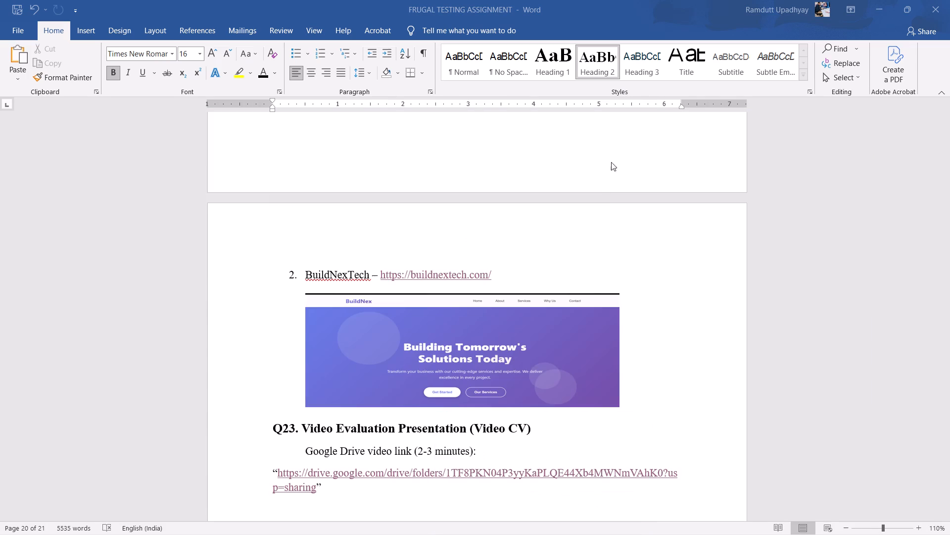
Close the FRUGAL TESTING ASSIGNMENT document.
{"action": "left_click_drag", "start_coordinate": [949, 0], "coordinate": [949, 5]}
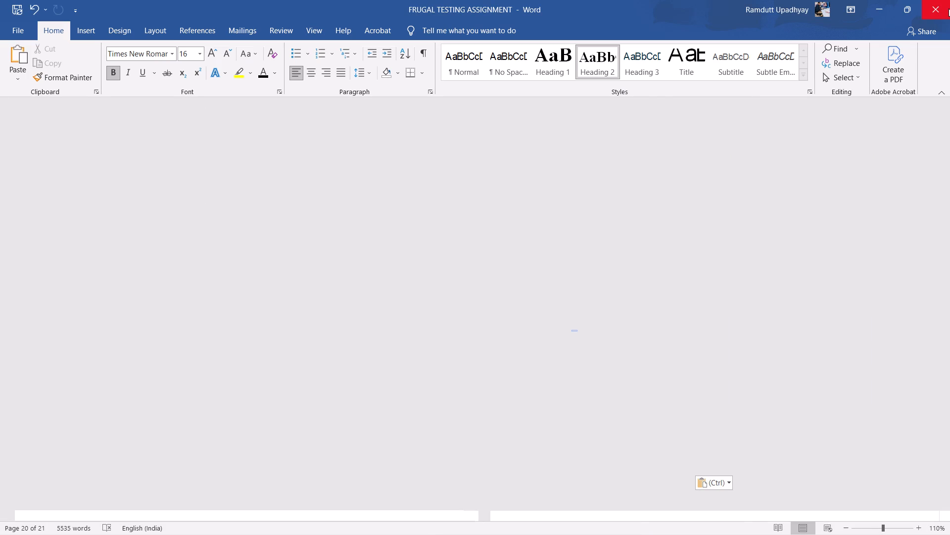